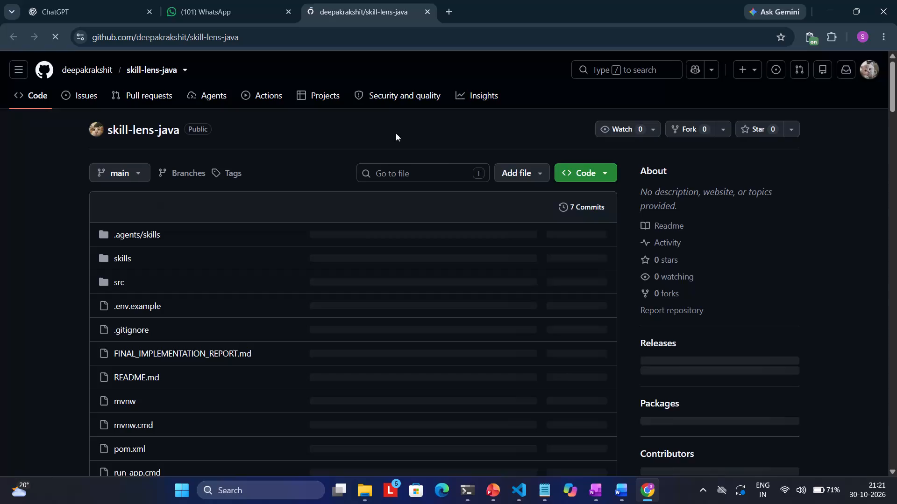
Open the clone and download options for the skill-lens-java repository's main branch.
left_click(605, 170)
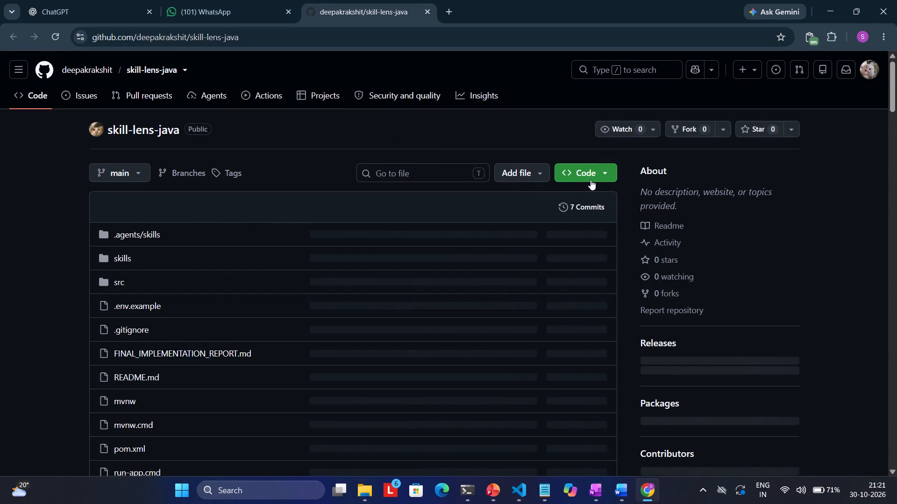
left_click(599, 174)
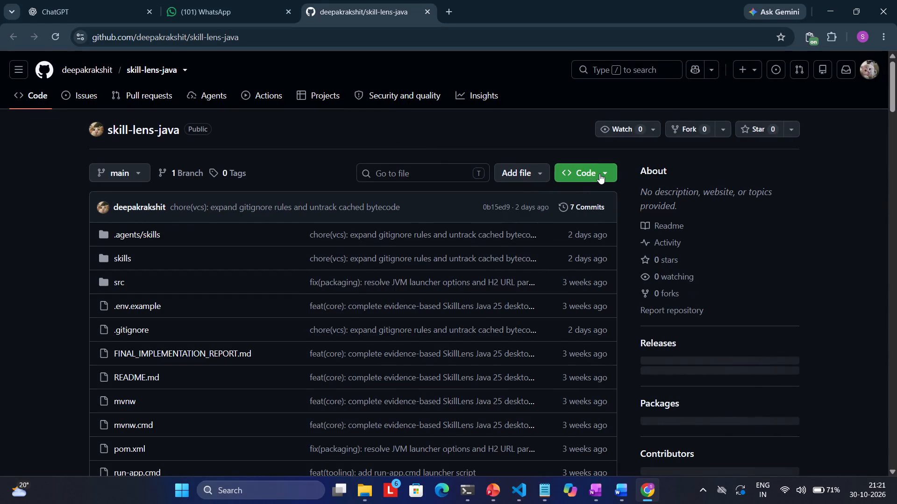
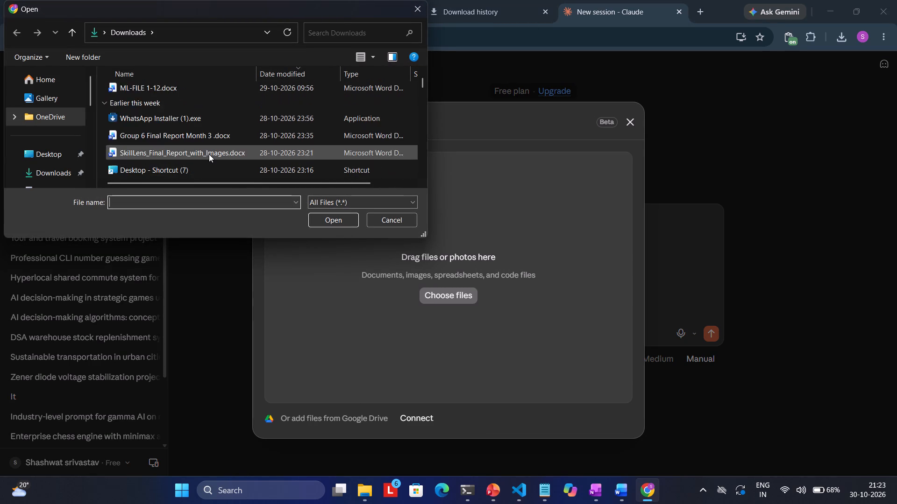
scroll(209, 154, "down", 1)
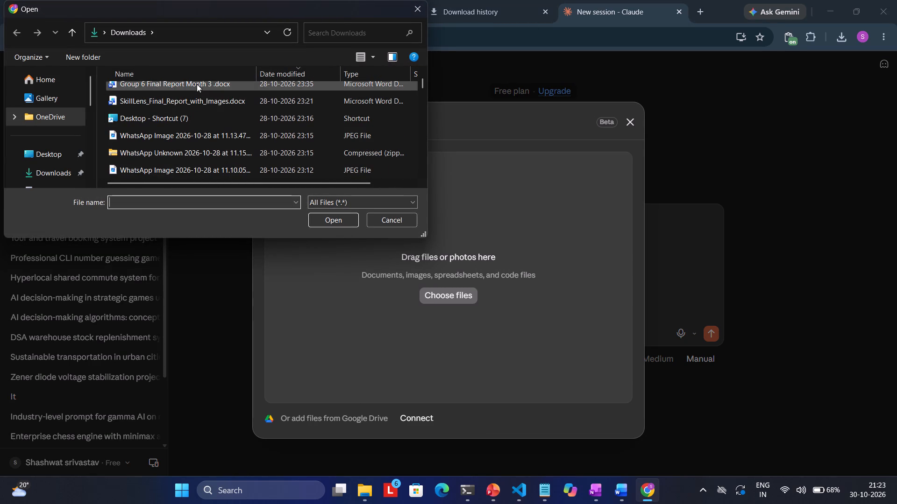
scroll(194, 122, "up", 1)
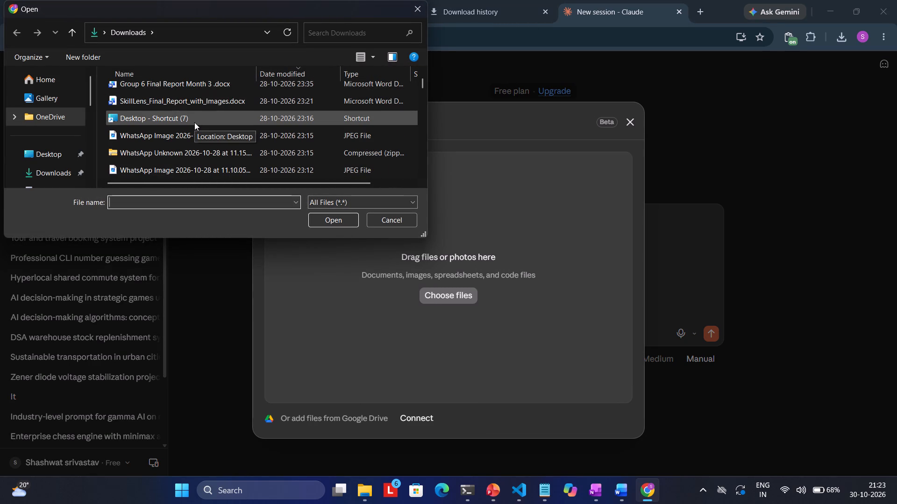
scroll(194, 122, "up", 3)
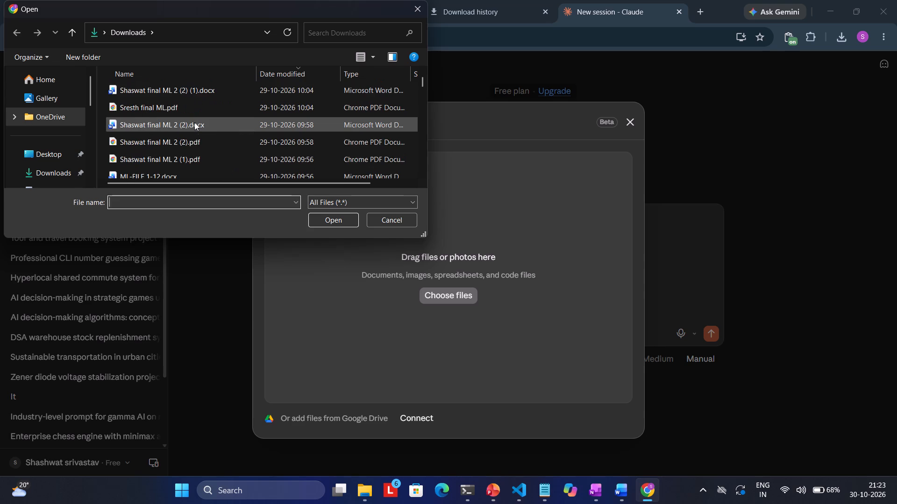
scroll(194, 122, "up", 1)
scroll(194, 122, "down", 2)
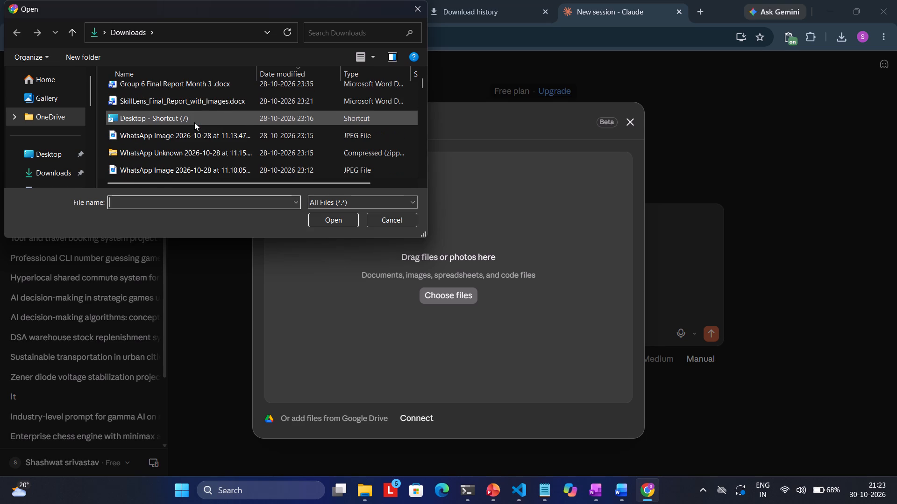
scroll(194, 122, "down", 1)
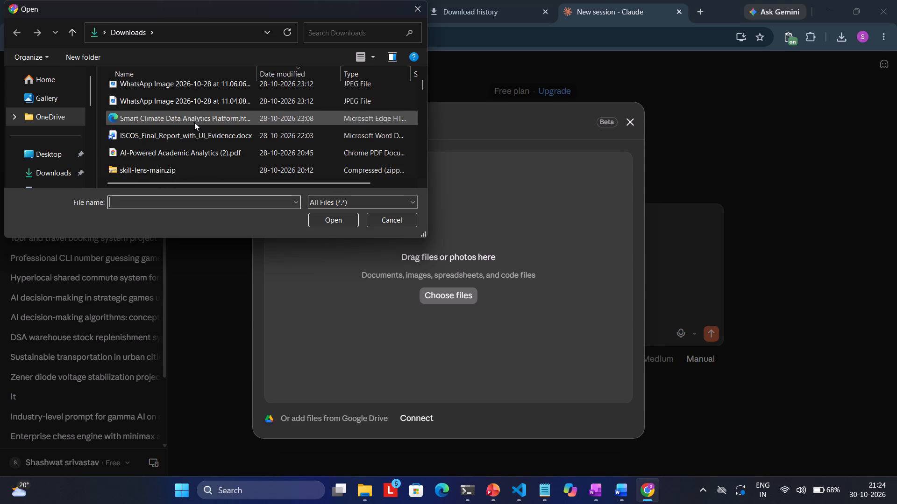
scroll(194, 122, "down", 3)
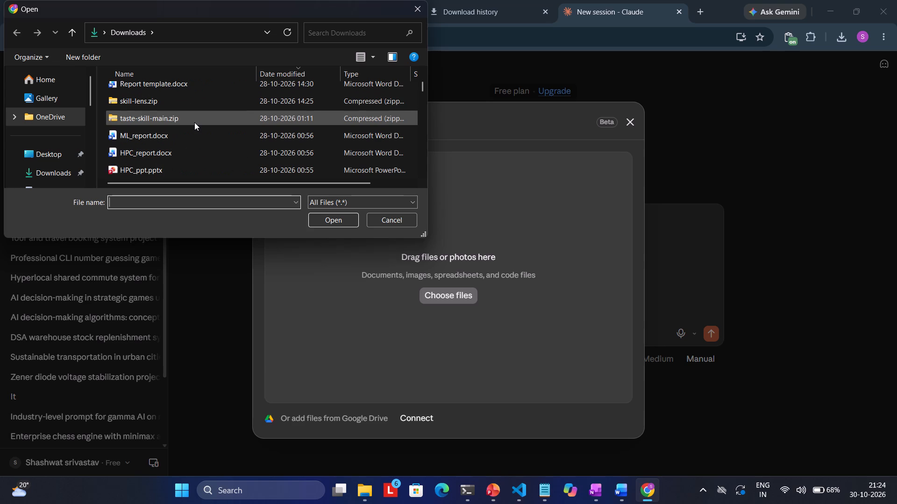
scroll(194, 122, "up", 2)
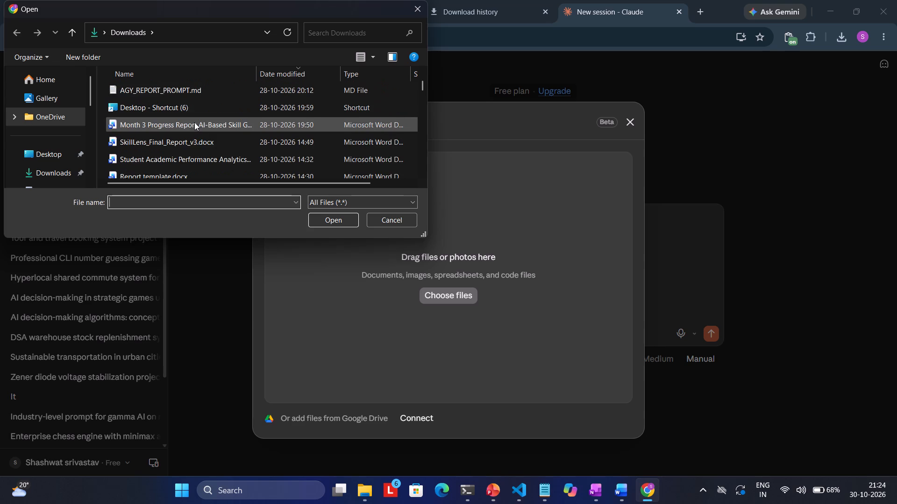
scroll(194, 122, "up", 1)
left_click(423, 7)
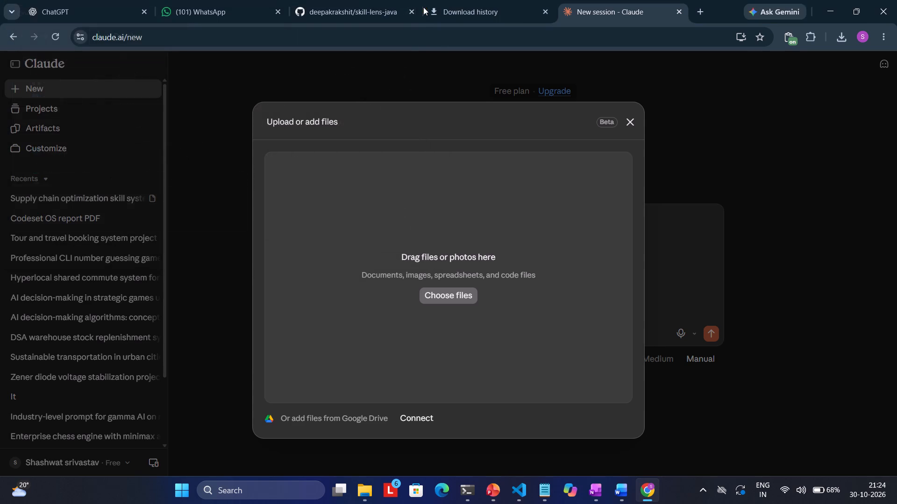
Switch to File Explorer and open Group 6 Final Report Month 3.docx from the JAVA folder inside the desktop's PBL folder.
left_click(820, 3)
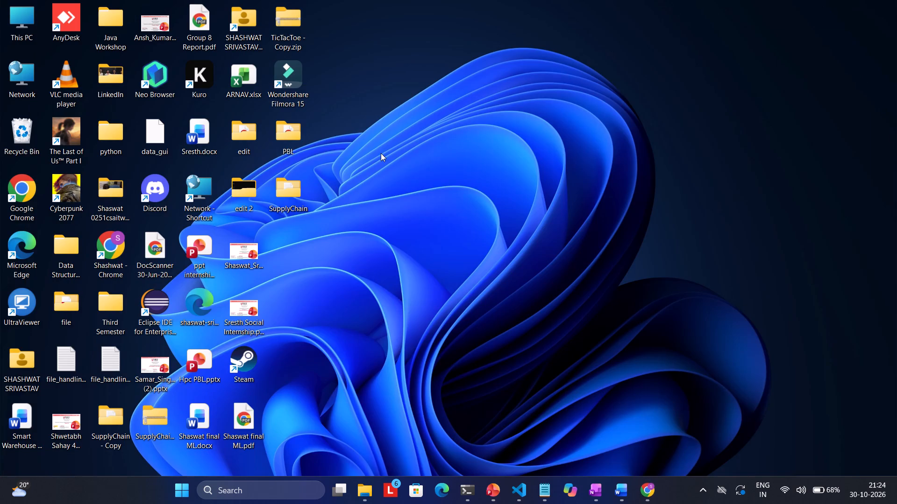
double_click(279, 136)
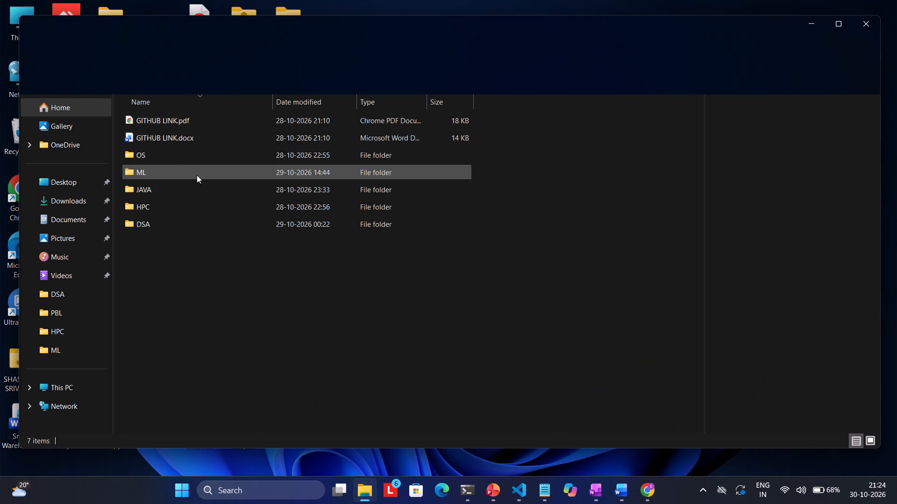
double_click(174, 192)
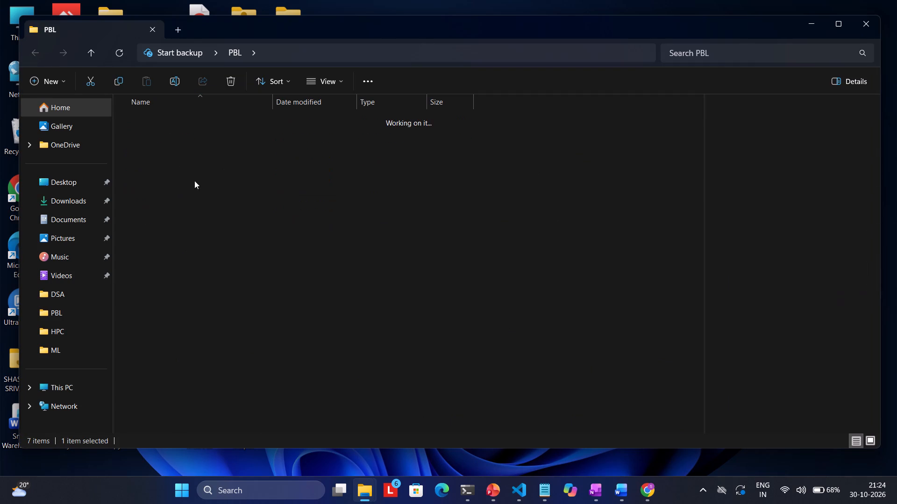
double_click(195, 126)
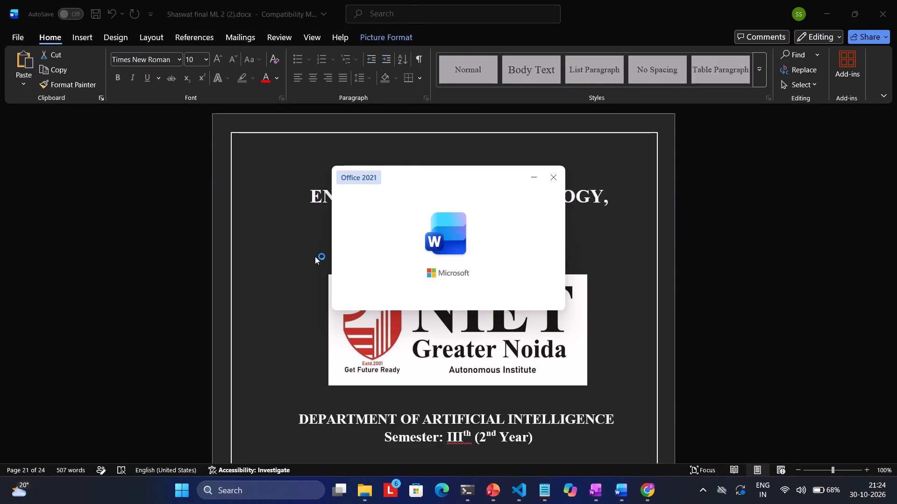
Skim the report in Protected View, examining the cover details table and the Student Declaration.
scroll(315, 256, "down", 19)
scroll(315, 256, "down", 16)
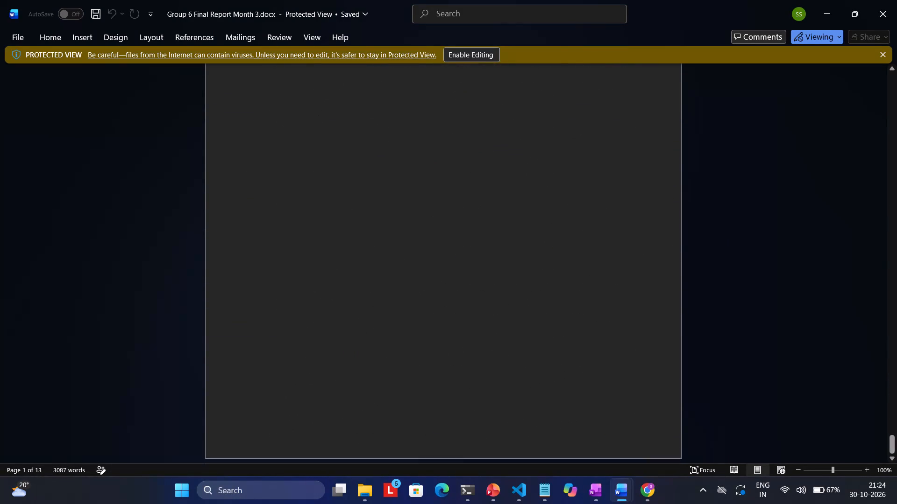
scroll(315, 256, "up", 15)
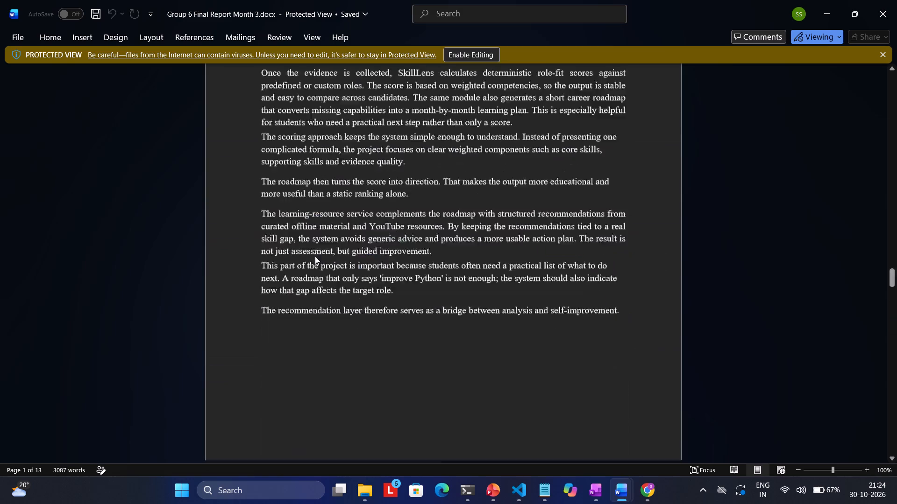
scroll(315, 256, "up", 4)
scroll(315, 256, "down", 2)
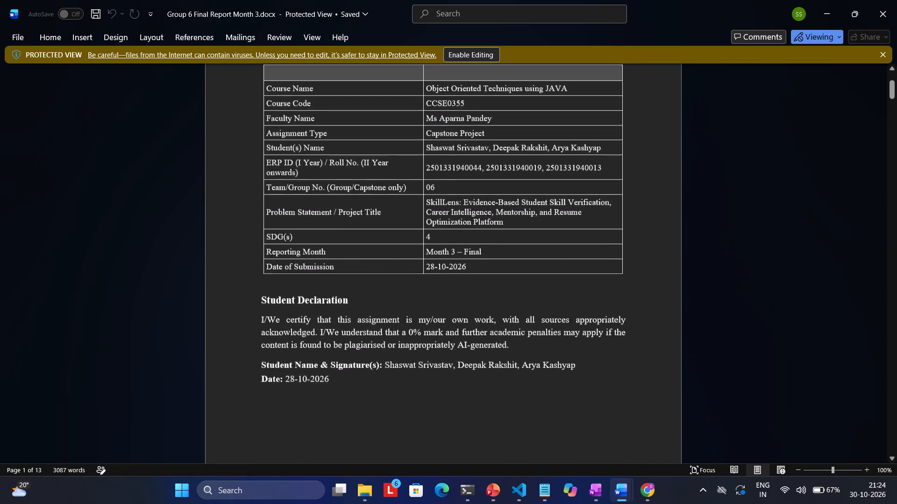
scroll(315, 256, "down", 2)
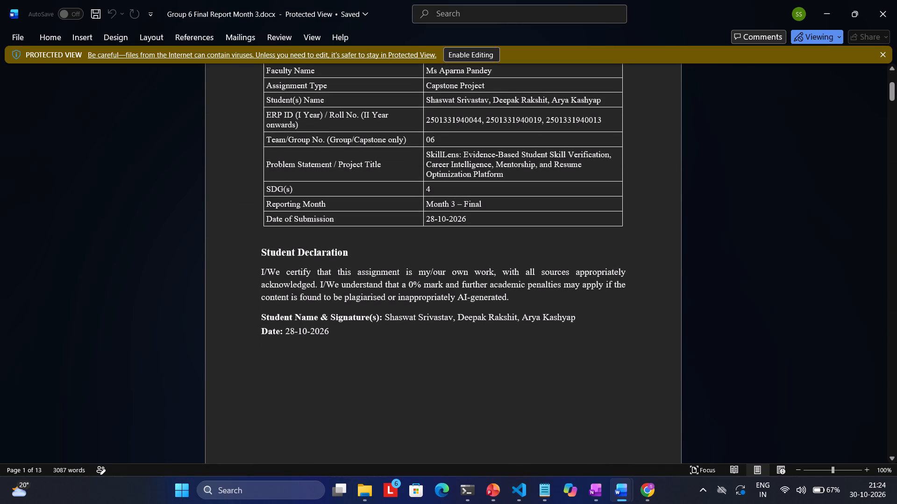
scroll(315, 256, "up", 5)
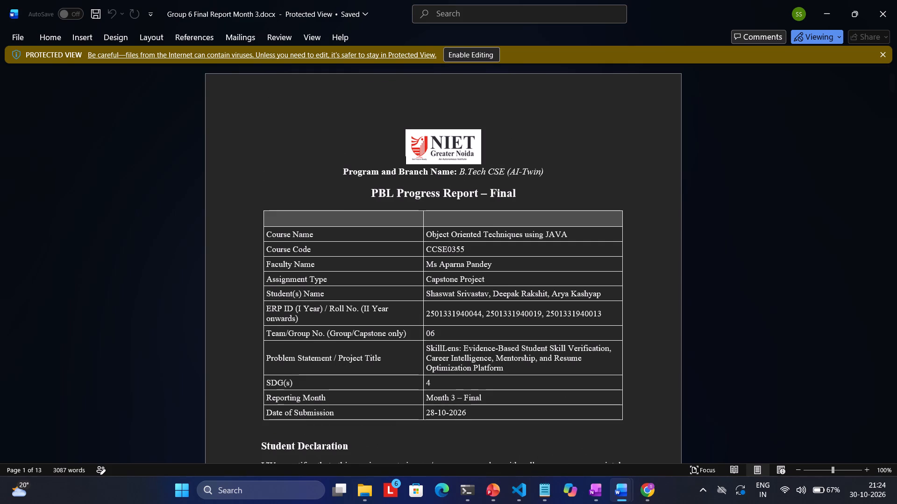
key("Down")
key("Down")
key("Down")
Enable editing for the Group 6 Final Report Month 3 document.
left_click(478, 52)
Read through the report from the cover page to Appendix (Source Code), examining its section structure, screenshots and closing pages.
key("Down")
key("Down")
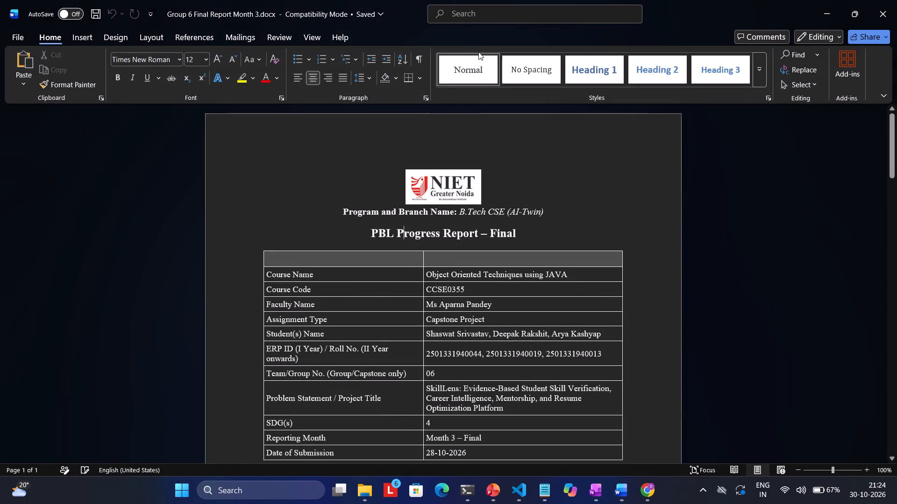
key("Down")
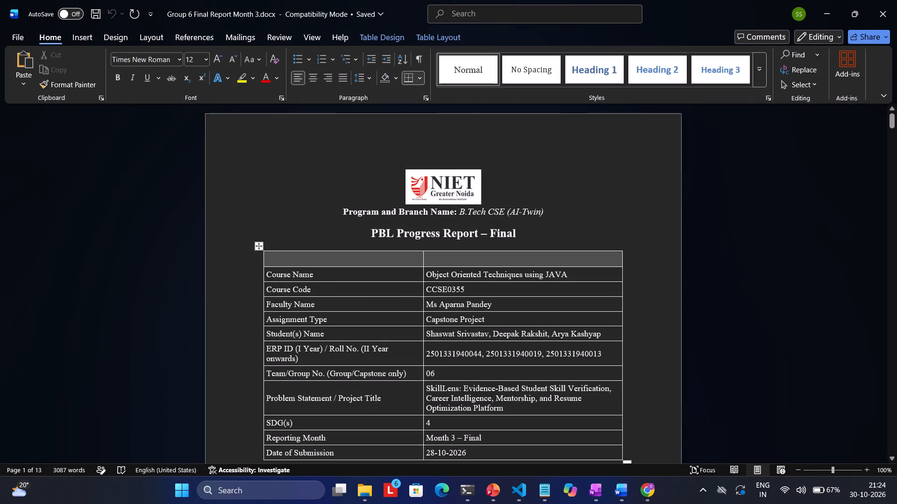
scroll(662, 209, "down", 3)
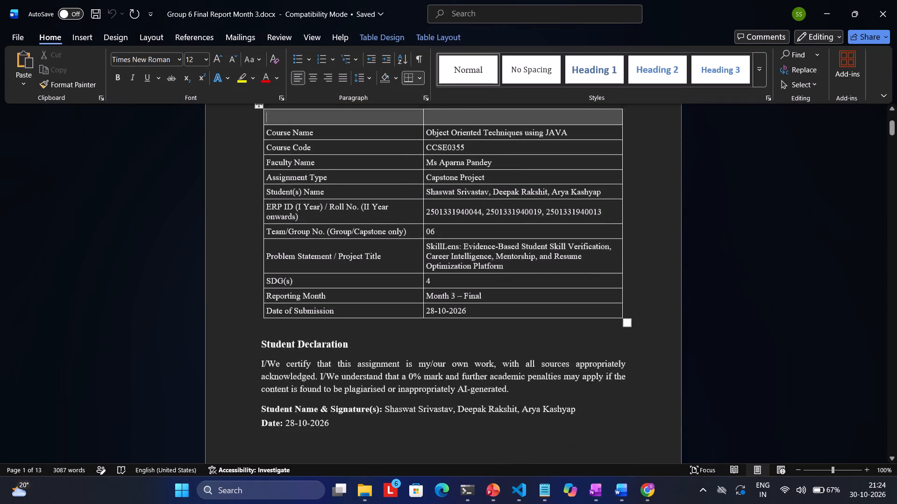
scroll(671, 121, "down", 1)
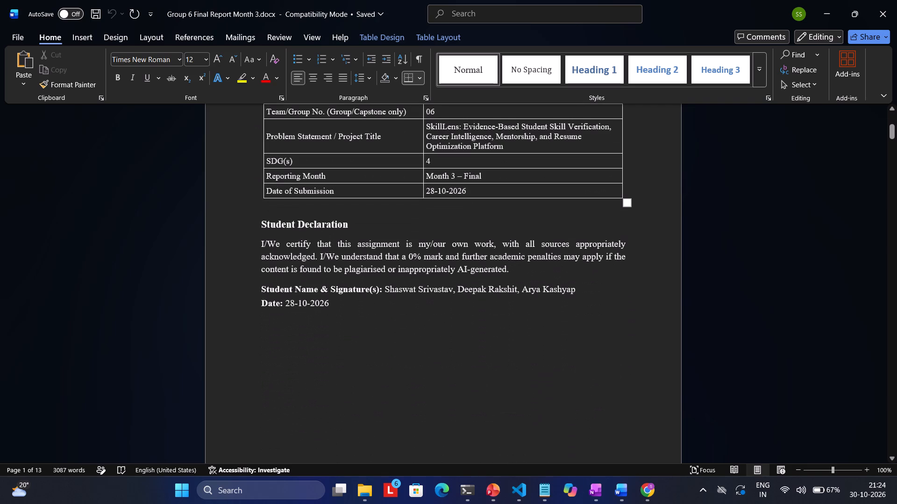
key("Down")
key("Down")
key("Down")
key("Down")
key("Down")
key("Down")
key("Down")
key("Down")
key("Down")
key("Down")
key("Down")
key("Down")
key("Down")
key("Down")
key("Down")
key("Down")
key("Down")
key("Down")
key("Down")
key("Down")
key("Down")
key("Down")
key("Down")
key("Down")
key("Down")
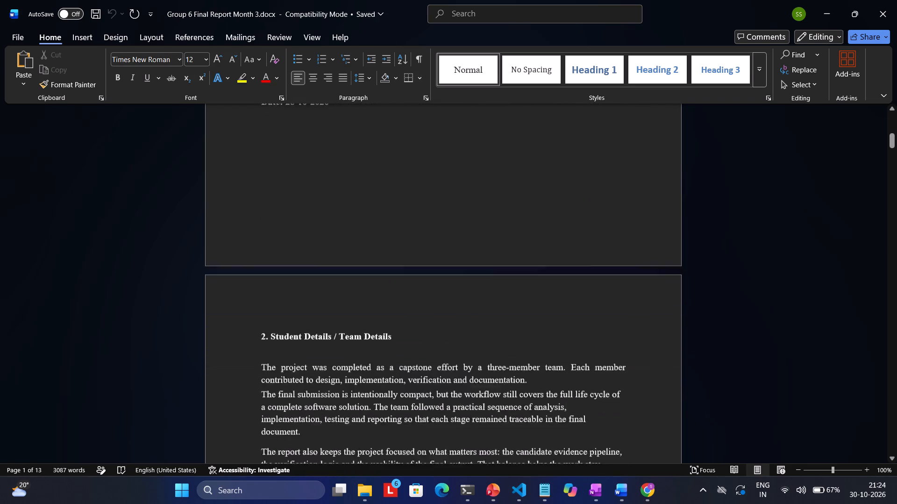
key("Down")
key("Down")
key("Down")
key("Down")
key("Down")
key("Down")
key("Down")
key("Down")
key("Down")
key("Down")
key("Down")
key("Down")
key("Down")
key("Down")
key("Down")
key("Down")
key("Down")
key("Down")
key("Down")
key("Down")
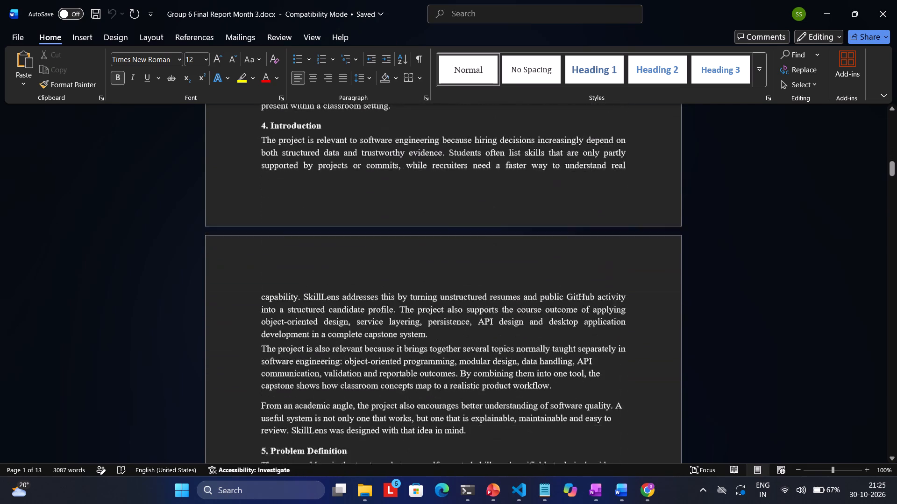
key("Down")
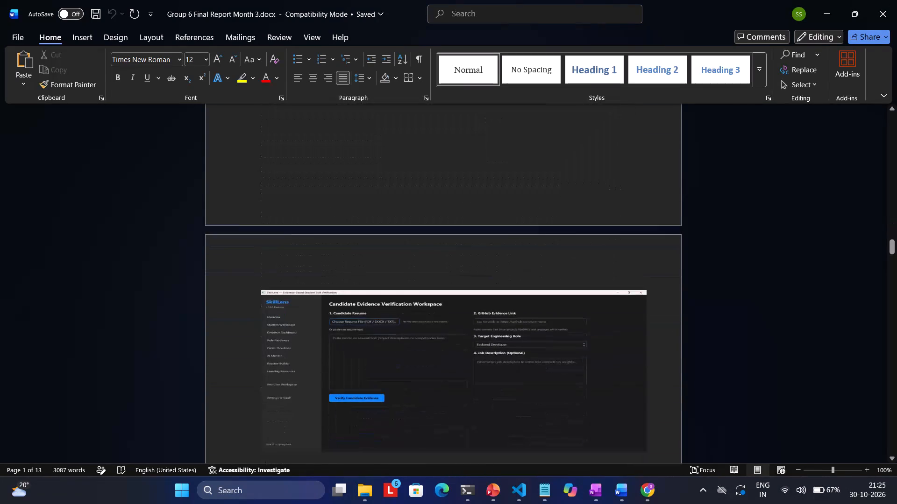
key("Down")
key("Down")
key("Down")
key("Down")
key("Down")
key("Down")
key("Down")
key("Down")
key("Down")
key("Down")
key("Down")
key("Down")
key("Down")
key("Down")
key("Down")
key("Down")
key("Down")
key("Down")
key("Down")
key("Down")
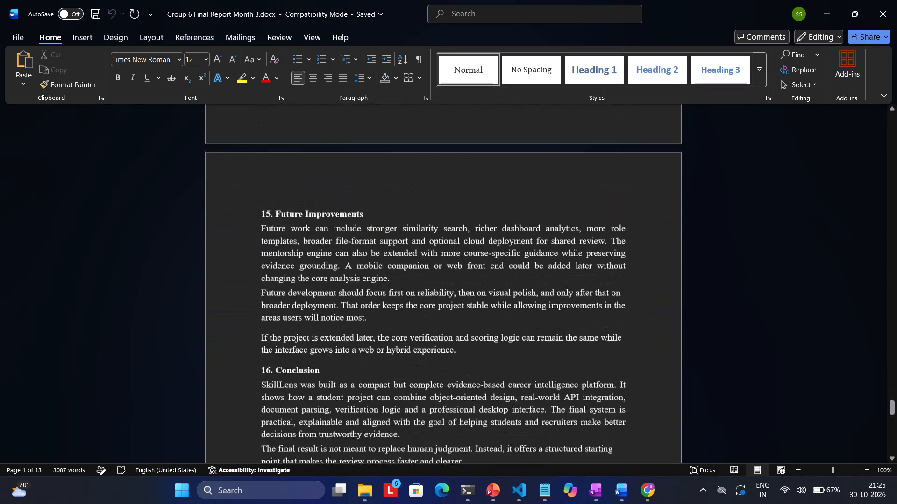
key("Down")
key("Down")
key("Down")
key("Down")
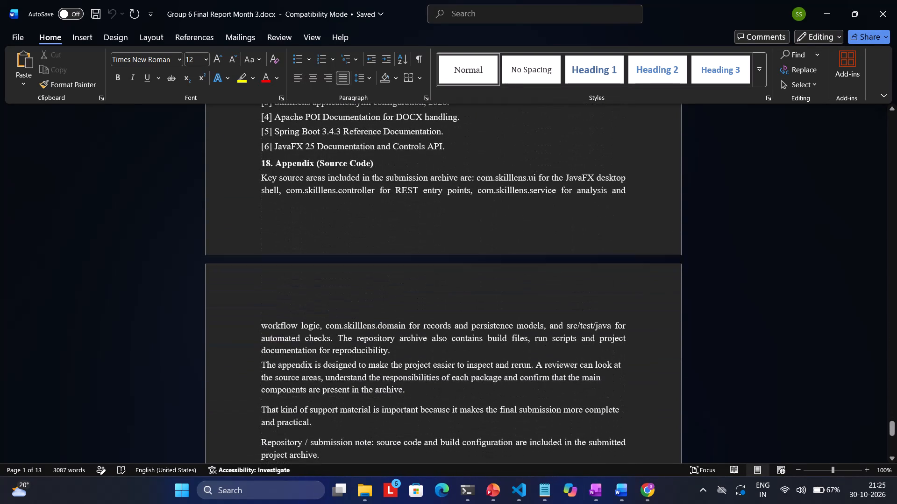
key("Down")
key("Down")
key("Down")
scroll(671, 121, "down", 2)
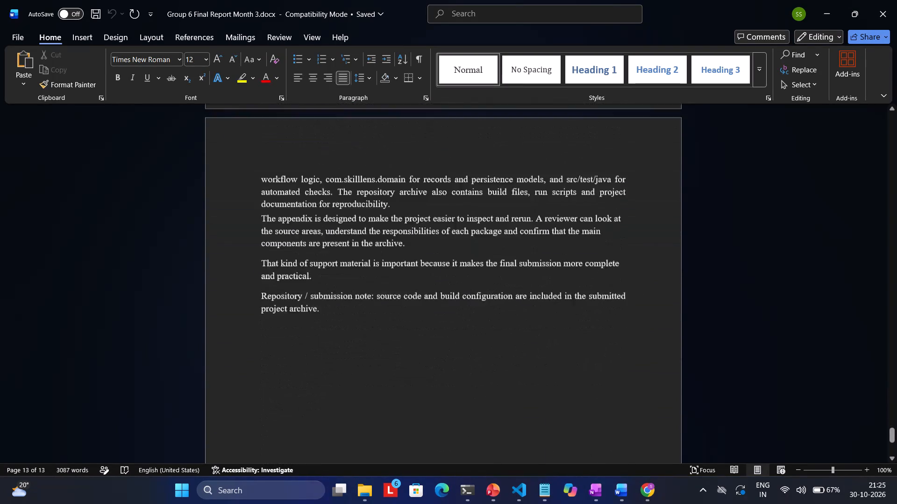
scroll(671, 121, "down", 2)
scroll(671, 121, "up", 3)
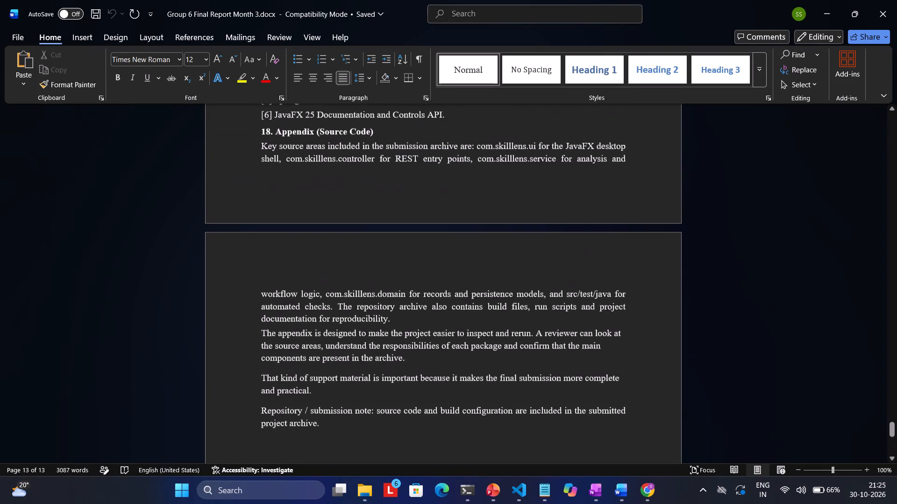
Recheck the report from its cover details and Student Declaration through to the Problem Definition section.
key("Down")
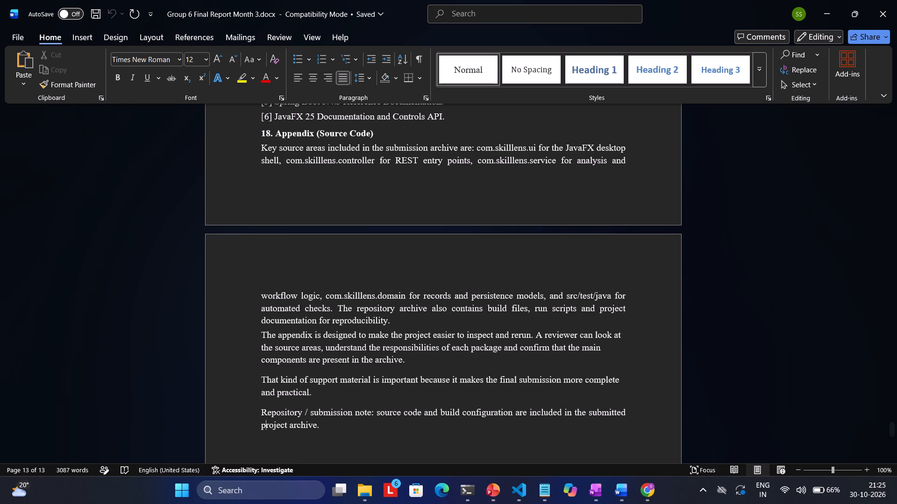
scroll(671, 121, "up", 20)
scroll(671, 121, "up", 20)
scroll(671, 121, "up", 20)
scroll(671, 121, "up", 6)
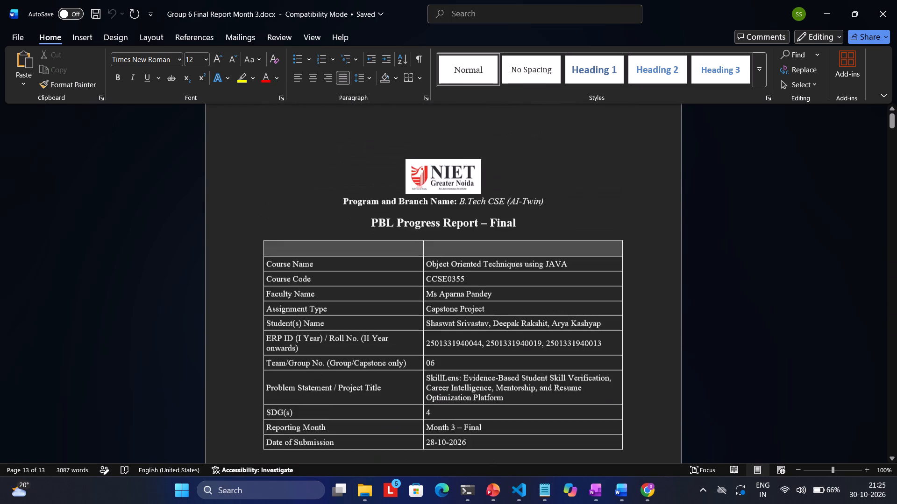
scroll(671, 121, "down", 4)
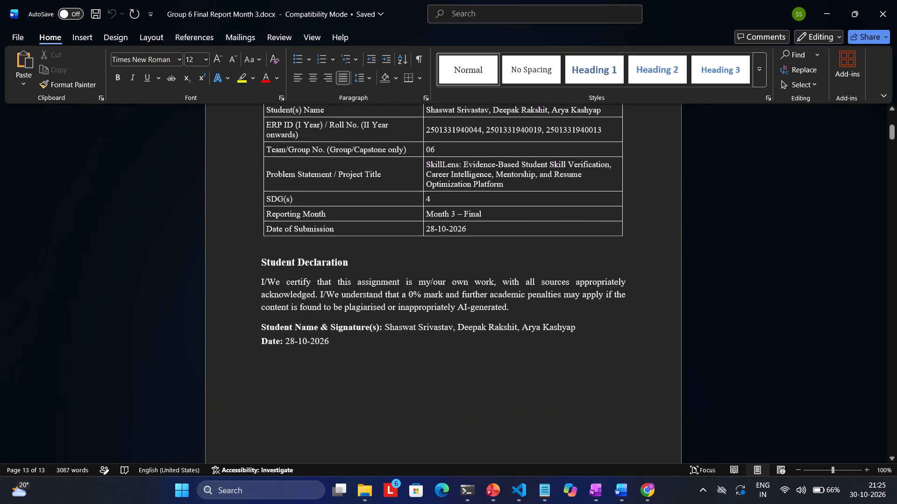
scroll(671, 121, "down", 2)
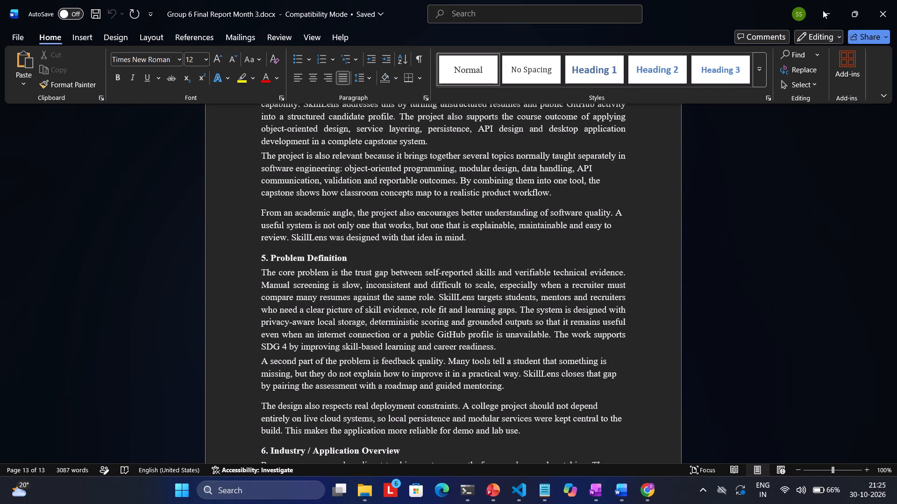
Minimize the Word report and the File Explorer windows to reach the desktop.
left_click(824, 10)
left_click_drag(848, 0, 827, 12)
left_click(827, 12)
left_click_drag(534, 217, 584, 193)
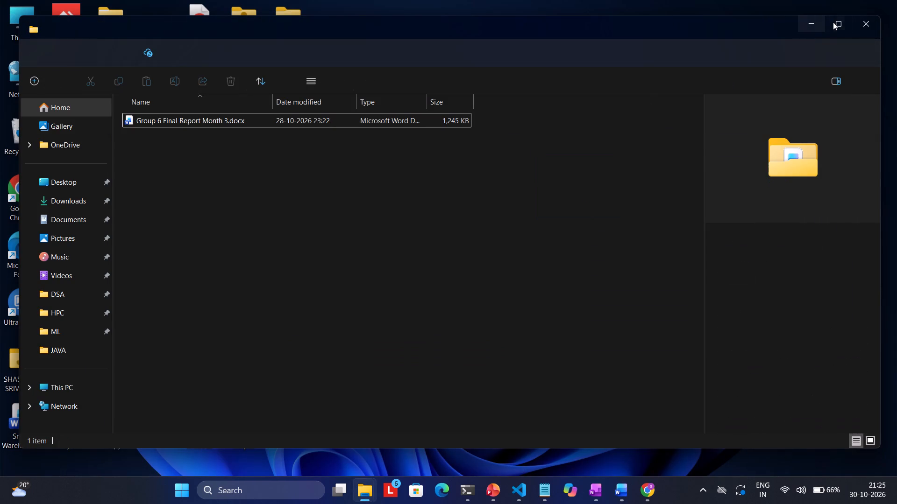
left_click(833, 22)
left_click(825, 10)
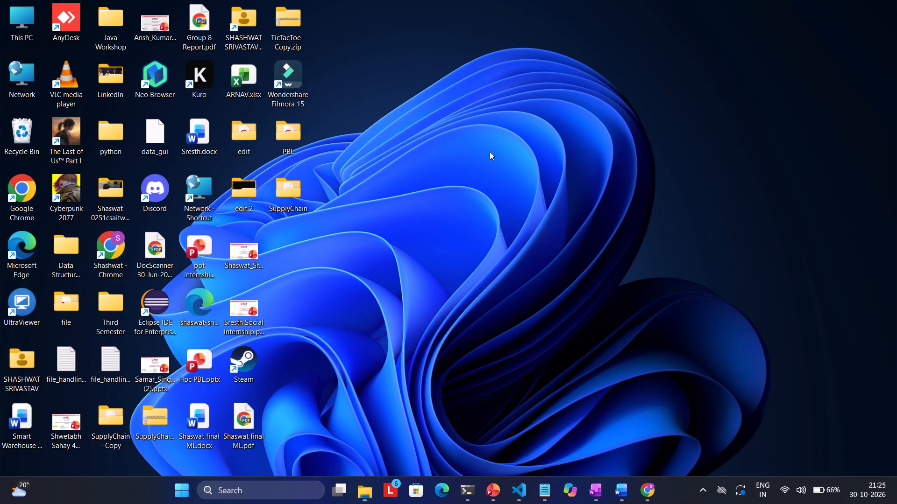
double_click(97, 231)
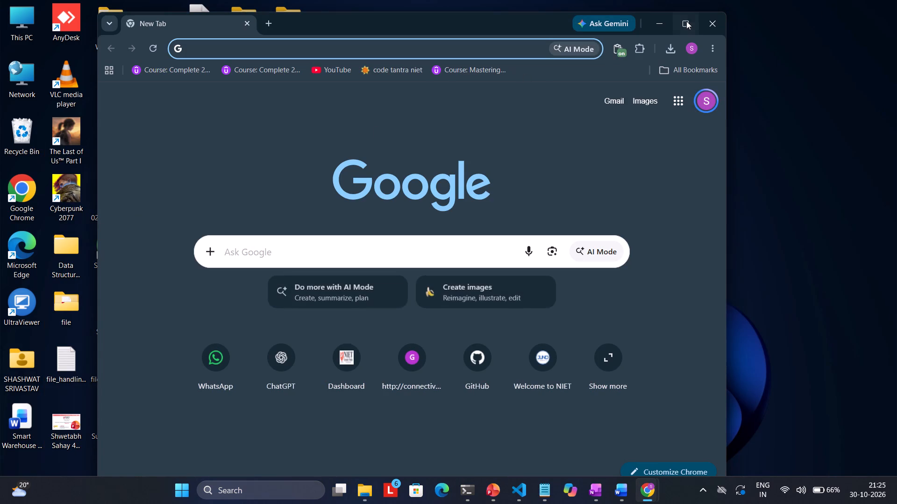
left_click(689, 20)
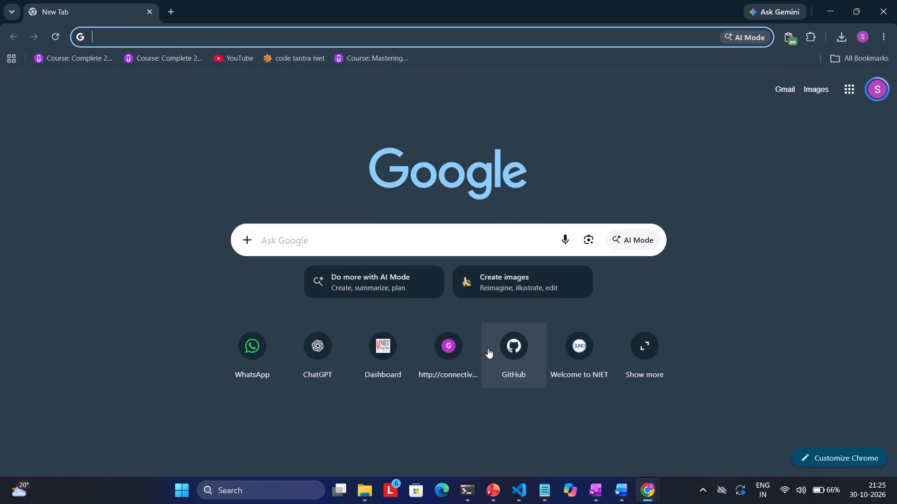
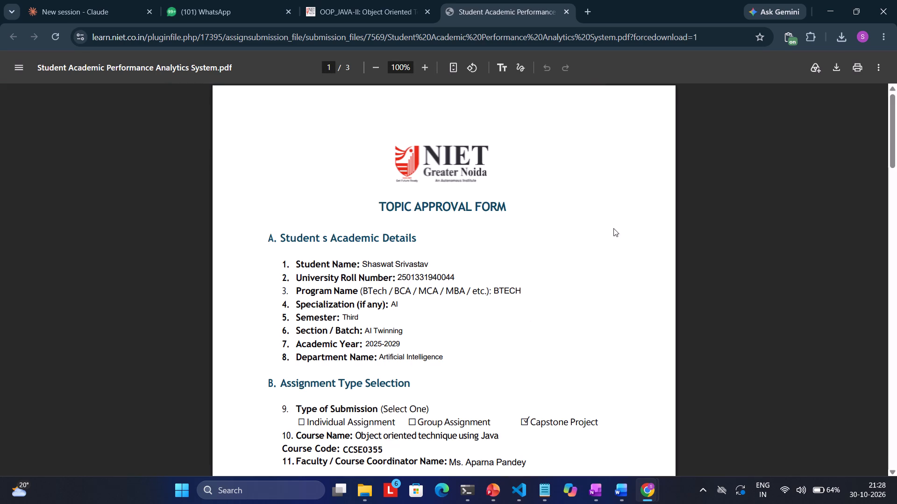
Download the topic approval form PDF into the JAVA folder, keeping the name Student Academic Performance Analytics System.pdf.
left_click(830, 70)
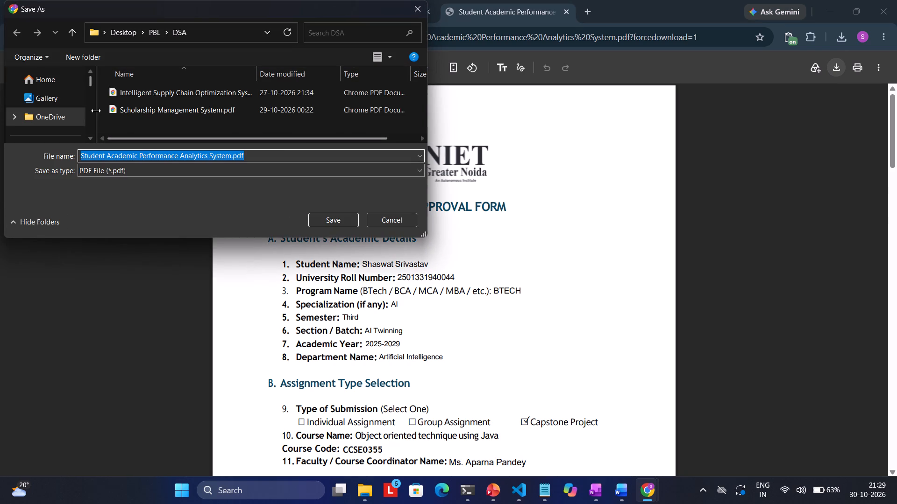
scroll(46, 112, "down", 1)
scroll(46, 112, "up", 1)
scroll(46, 112, "down", 1)
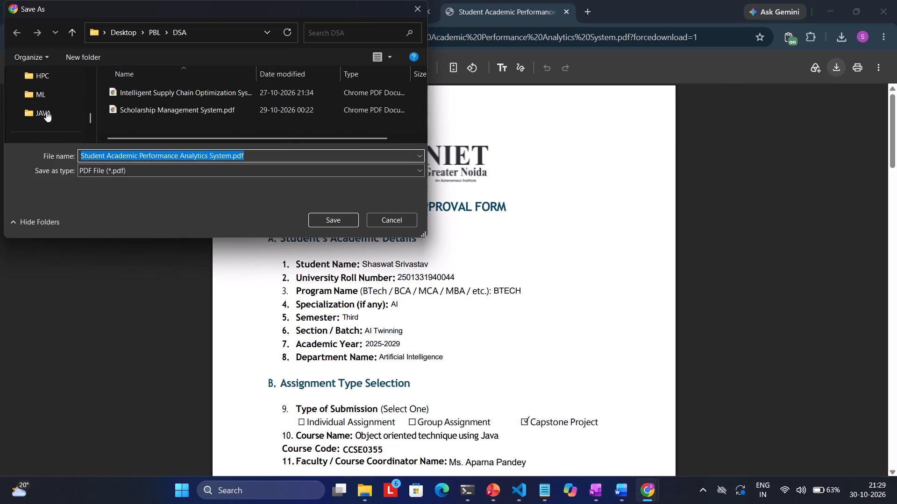
scroll(46, 151, "up", 2)
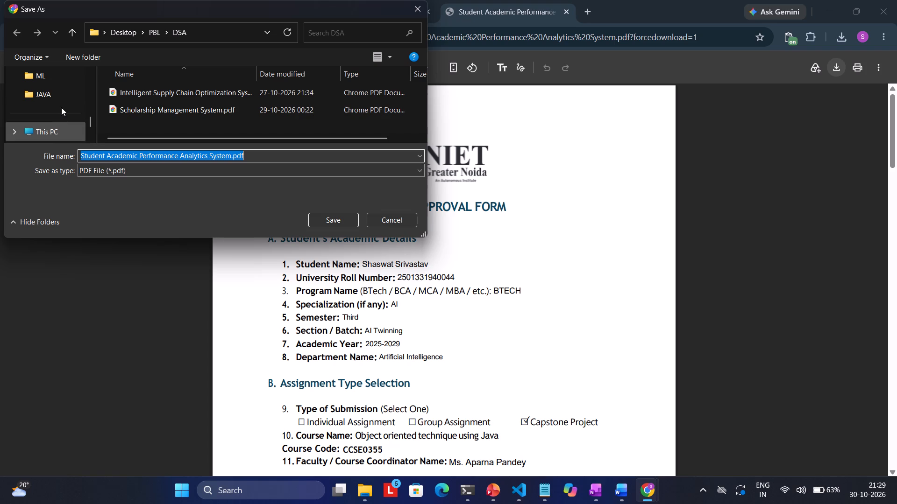
double_click(52, 98)
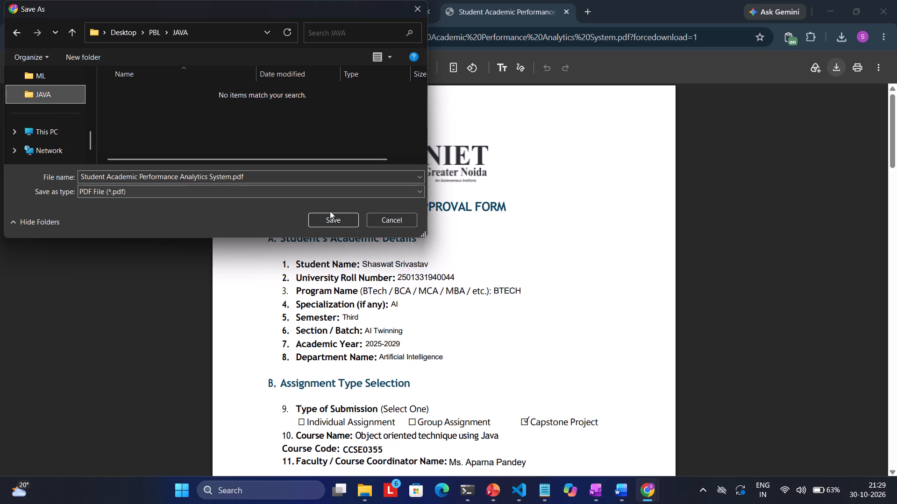
left_click(330, 217)
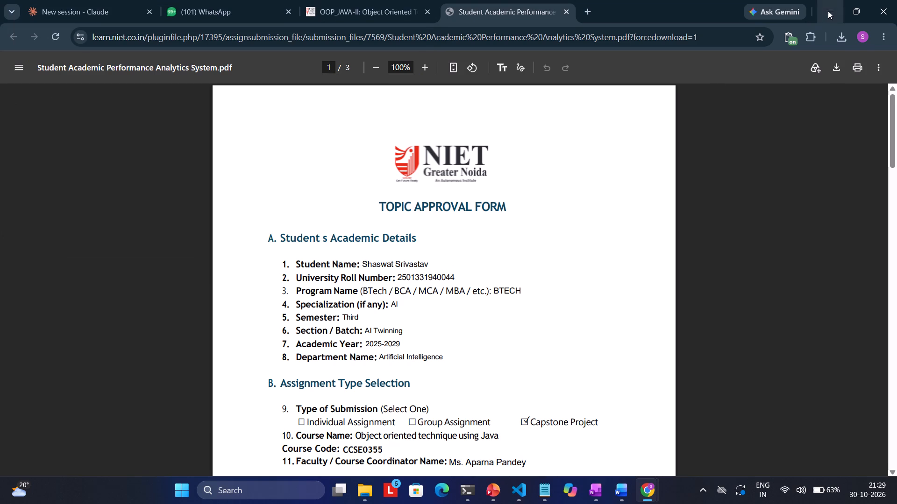
Open the PBL folder from the desktop and check the files in its DSA subfolder in a maximized window.
scroll(631, 147, "up", 8)
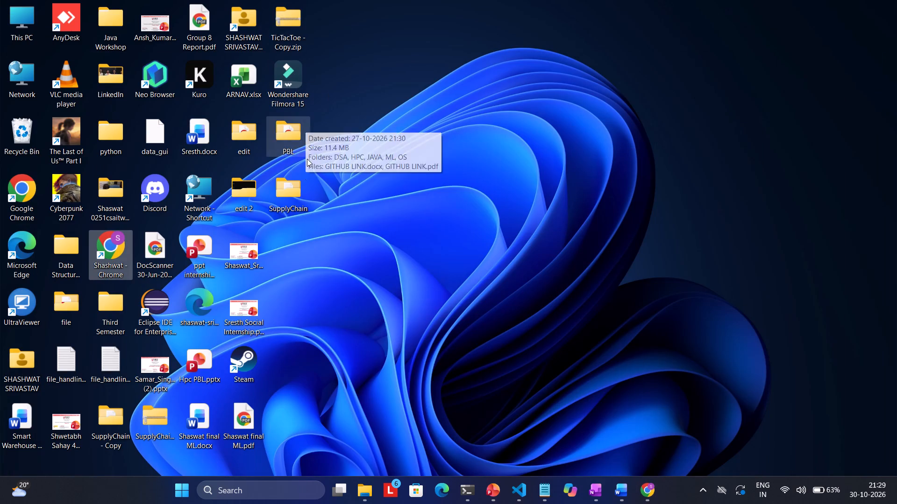
double_click(293, 147)
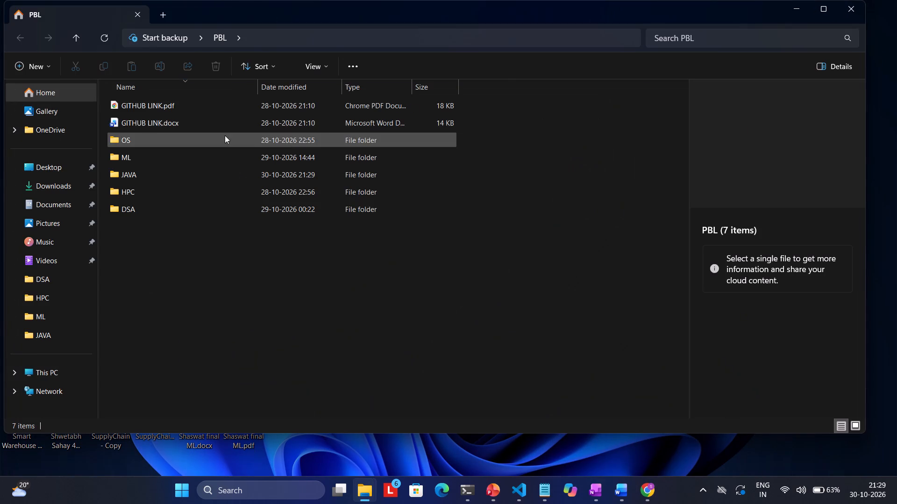
double_click(176, 210)
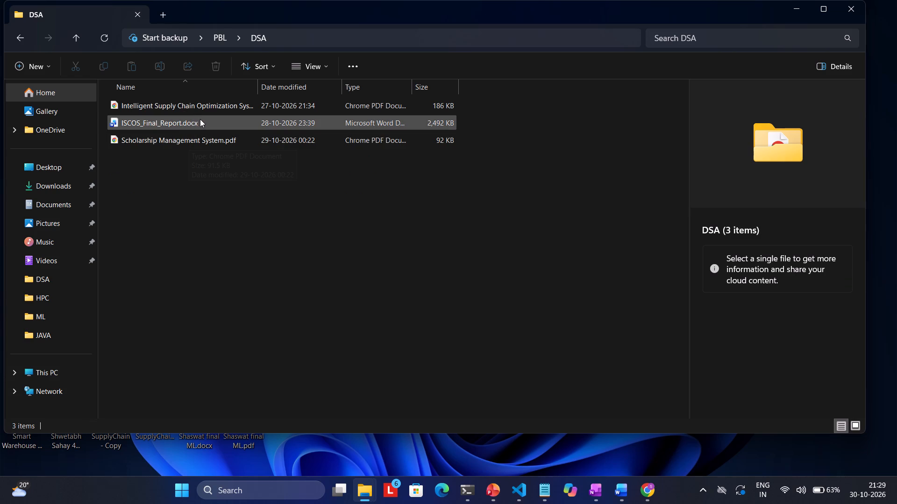
double_click(193, 206)
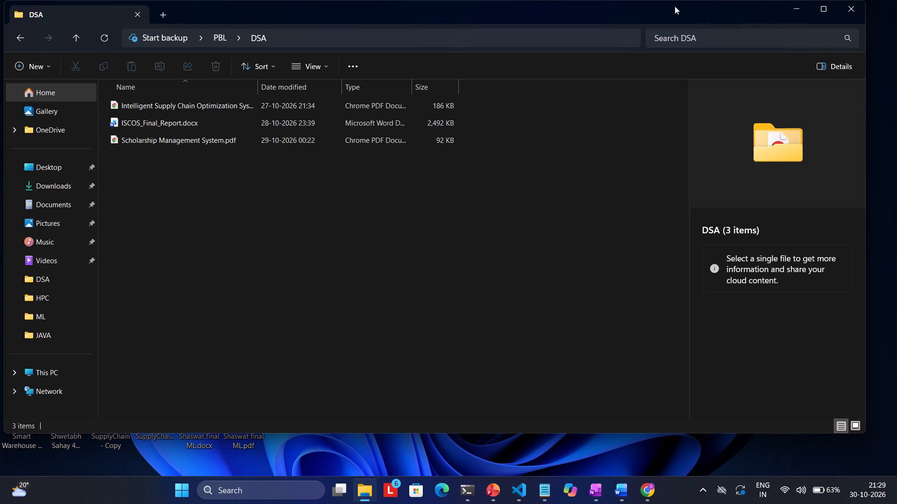
left_click(827, 4)
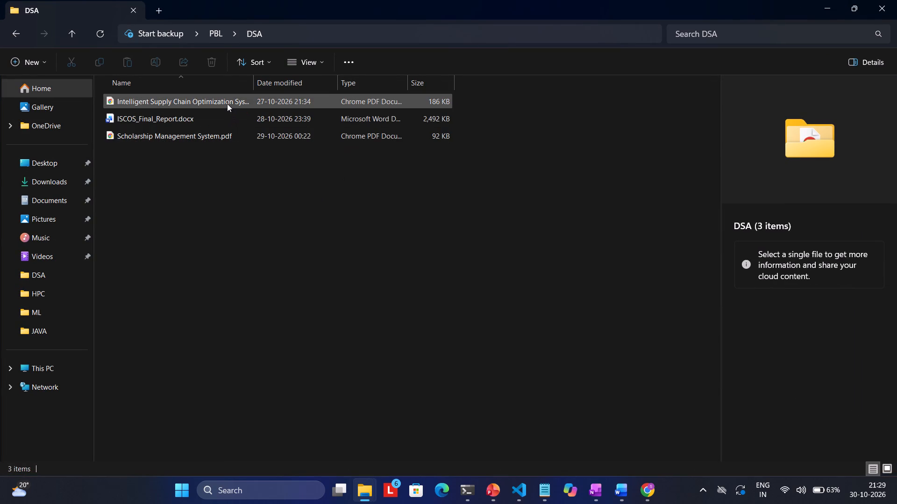
left_click(63, 181)
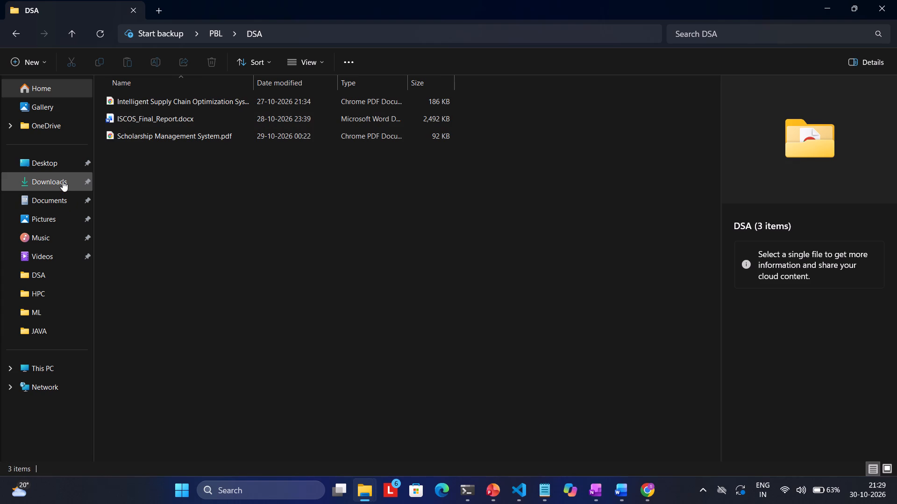
left_click(57, 170)
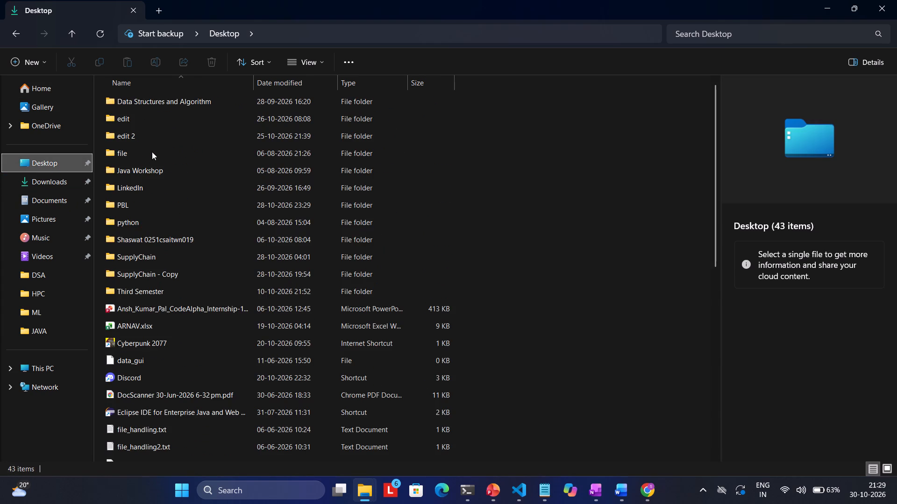
double_click(136, 198)
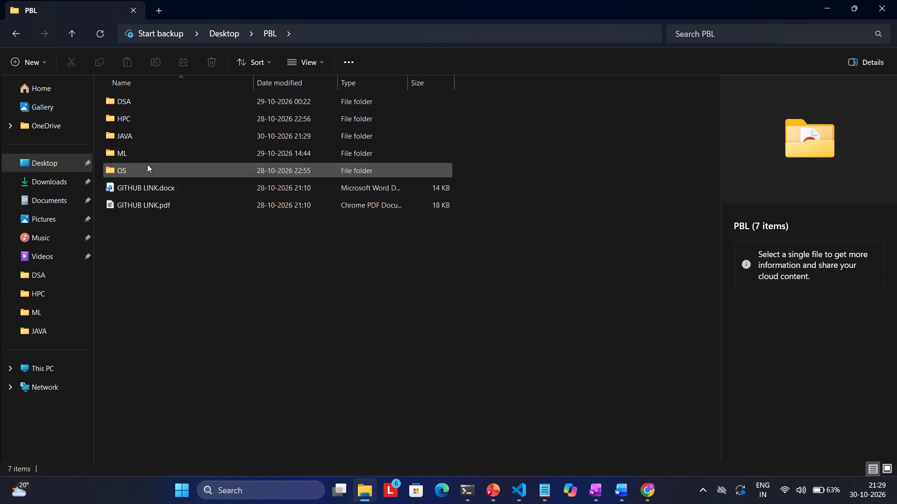
double_click(142, 130)
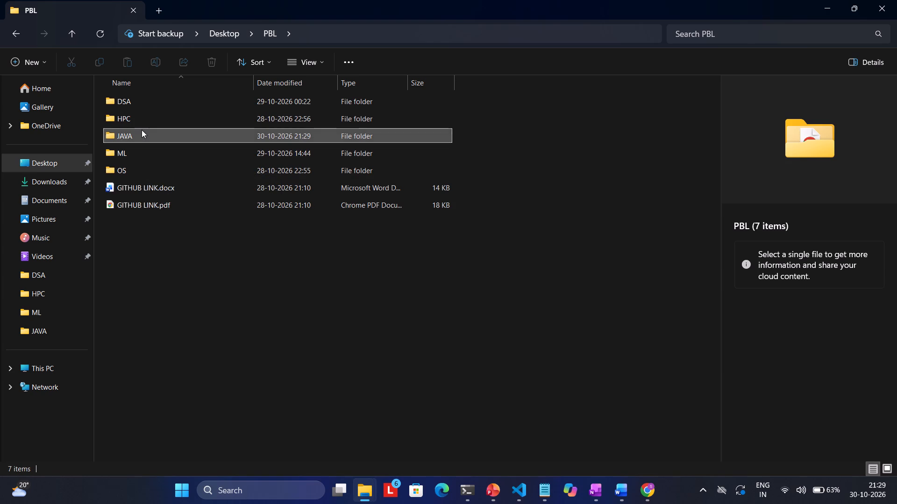
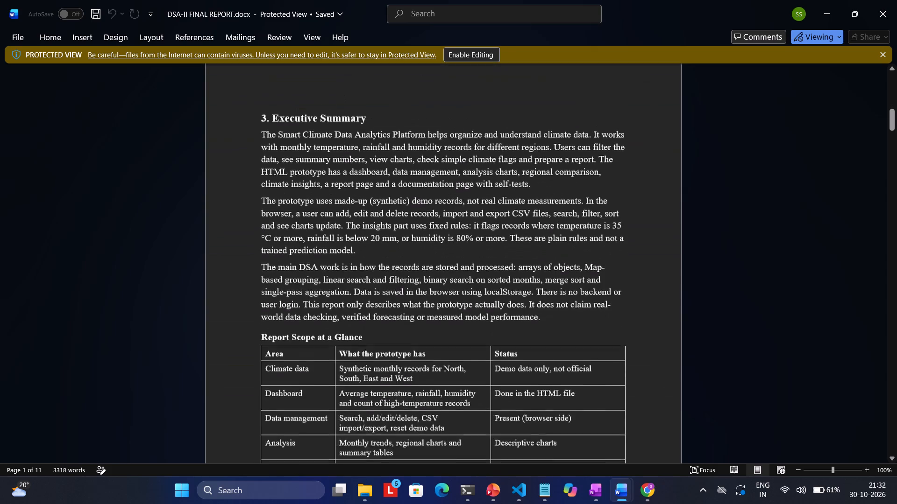
Review DSA-II FINAL REPORT.docx in Word, from the Executive Summary through the DSA Implementation and Complexity Analysis section.
scroll(554, 223, "up", 2)
scroll(554, 223, "down", 2)
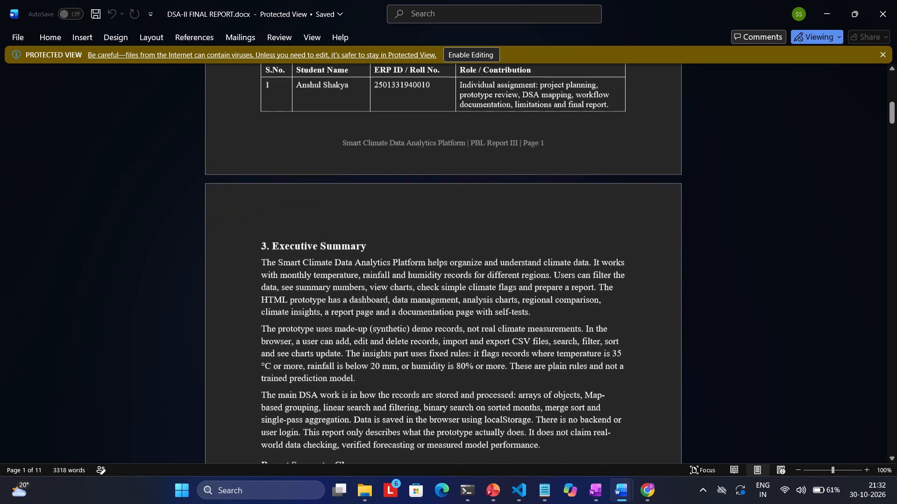
scroll(554, 223, "down", 3)
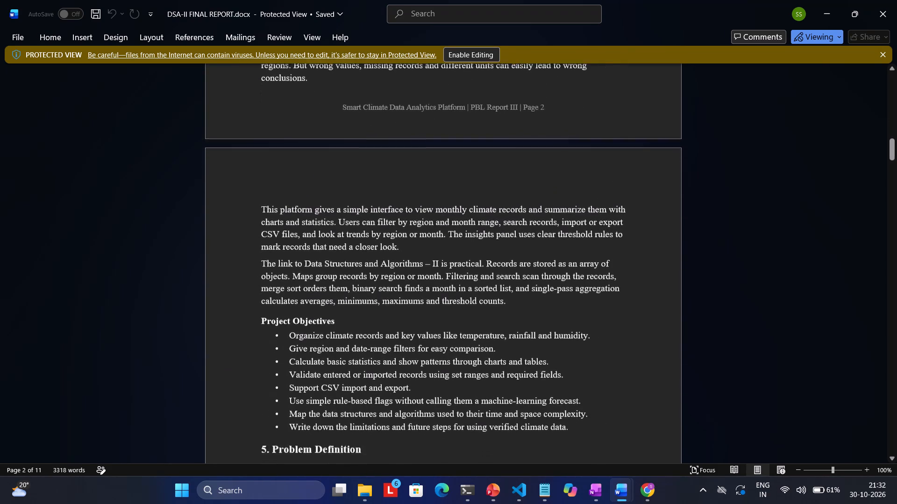
scroll(554, 223, "down", 7)
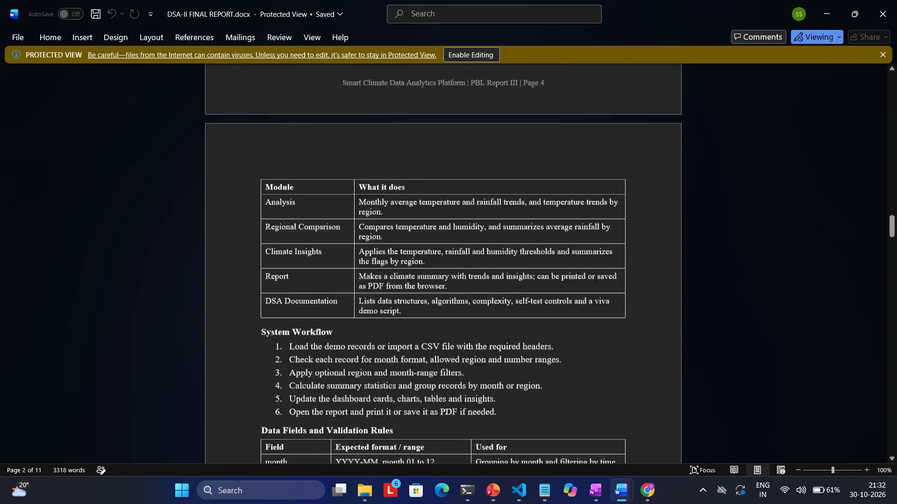
scroll(554, 223, "down", 4)
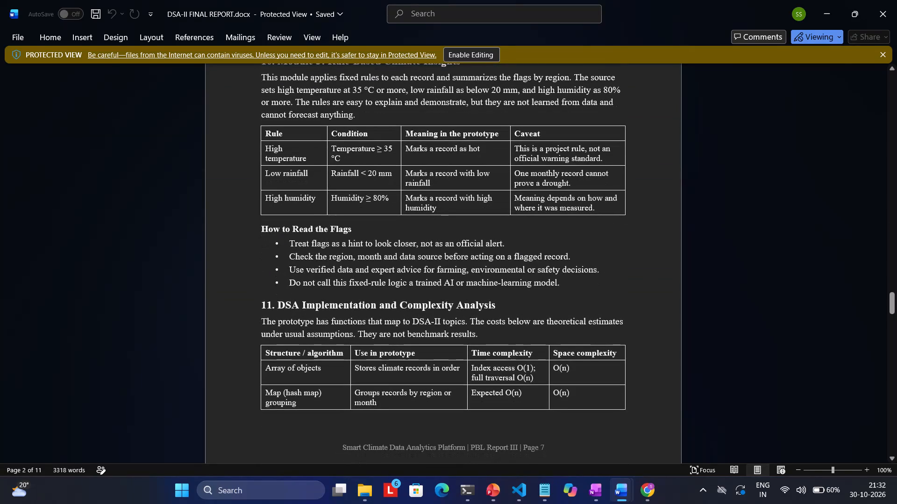
Read DSA-II FINAL REPORT.docx from the DSA Implementation and Complexity Analysis section to the closing Faculty Evaluation section.
scroll(554, 223, "down", 2)
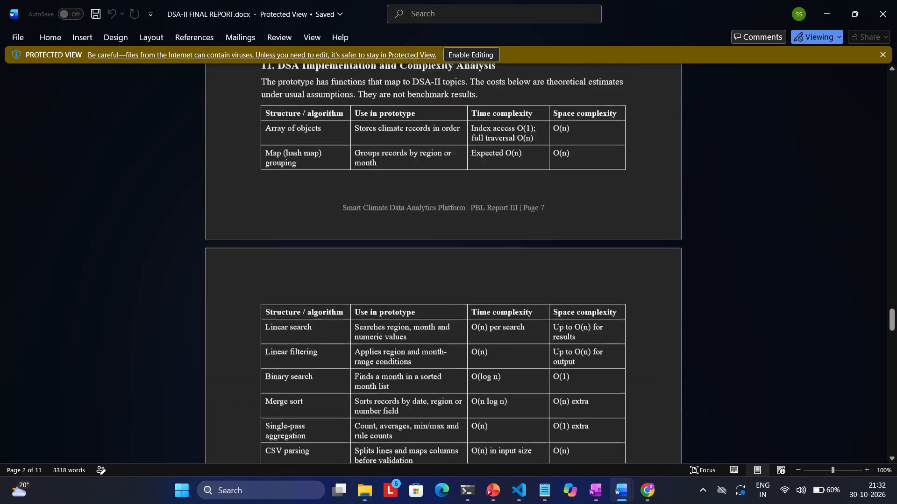
scroll(554, 223, "down", 3)
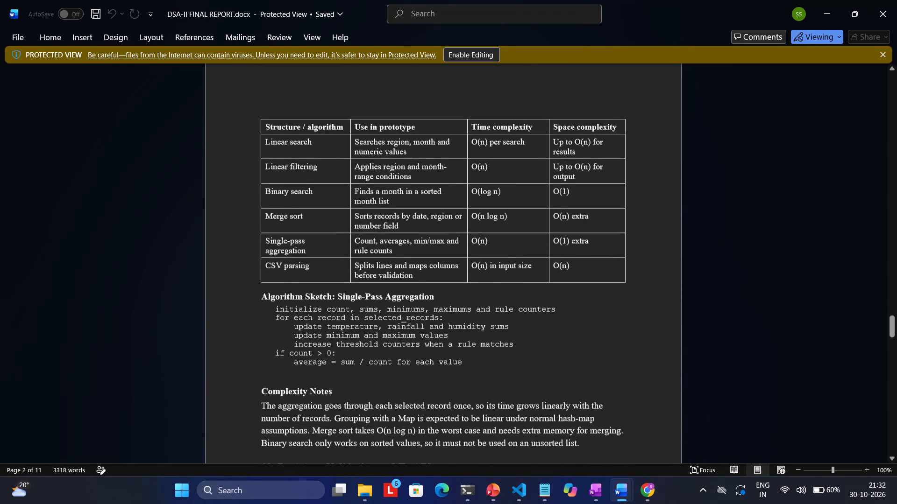
scroll(554, 223, "down", 4)
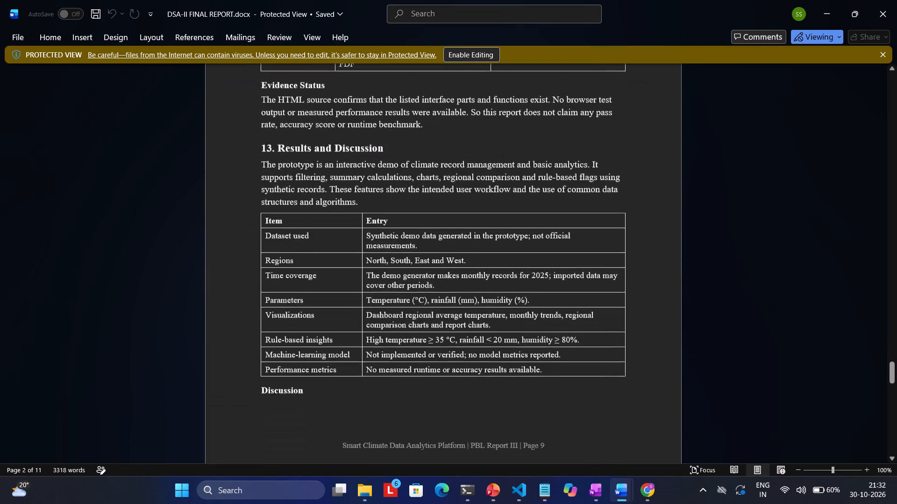
scroll(554, 223, "down", 6)
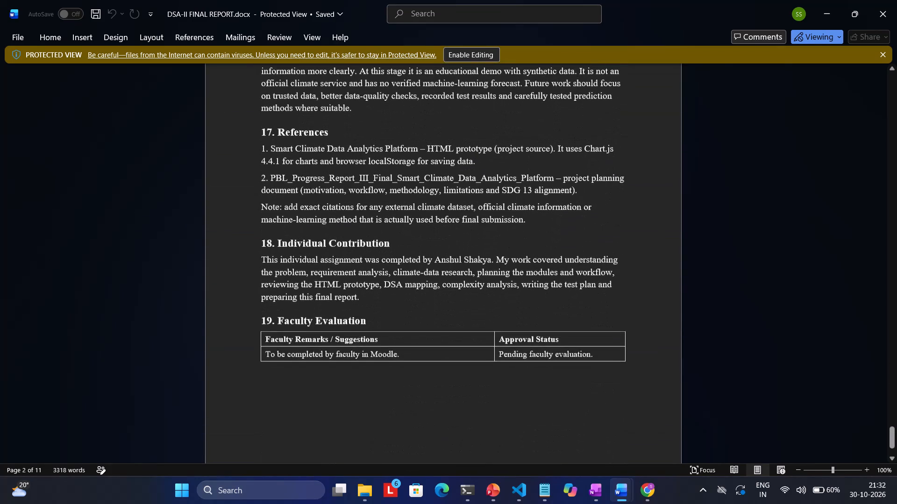
scroll(554, 223, "down", 2)
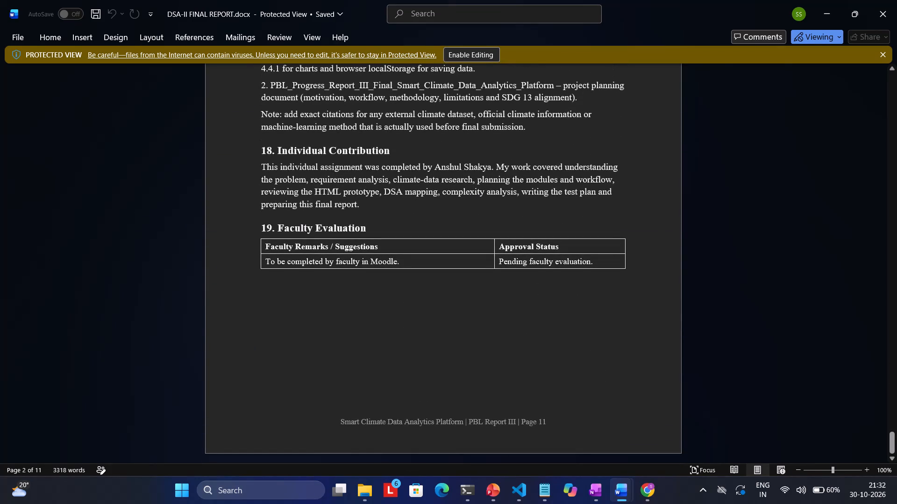
Return to the report's cover page and review the course details, declaration, executive summary, problem definition and prototype module sections.
scroll(554, 223, "up", 17)
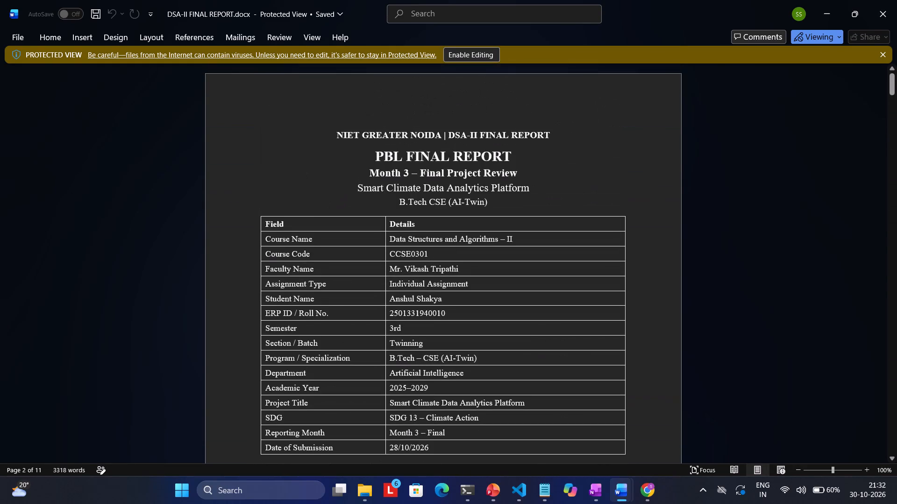
scroll(553, 214, "down", 2)
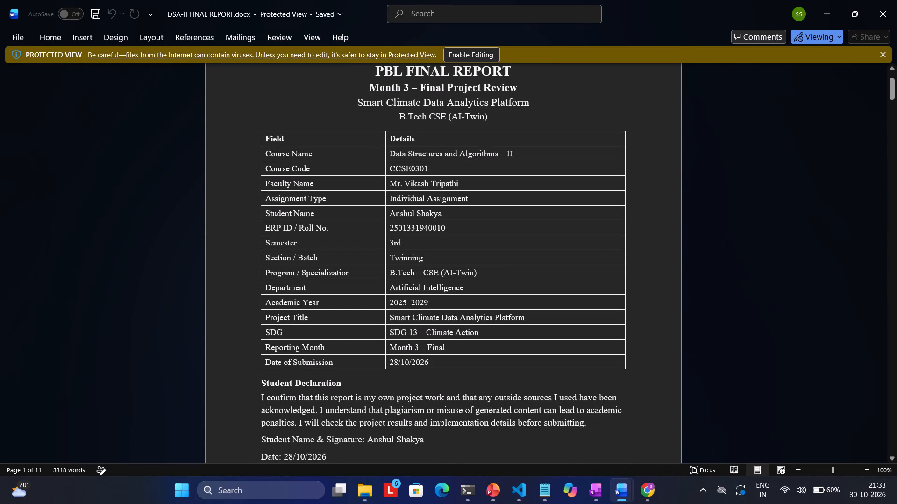
scroll(553, 214, "down", 3)
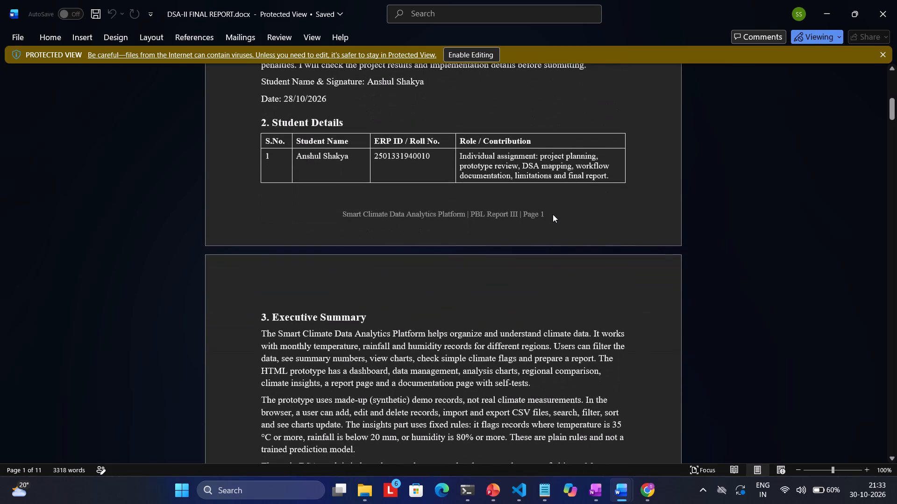
scroll(553, 214, "down", 1)
scroll(553, 214, "left", 3)
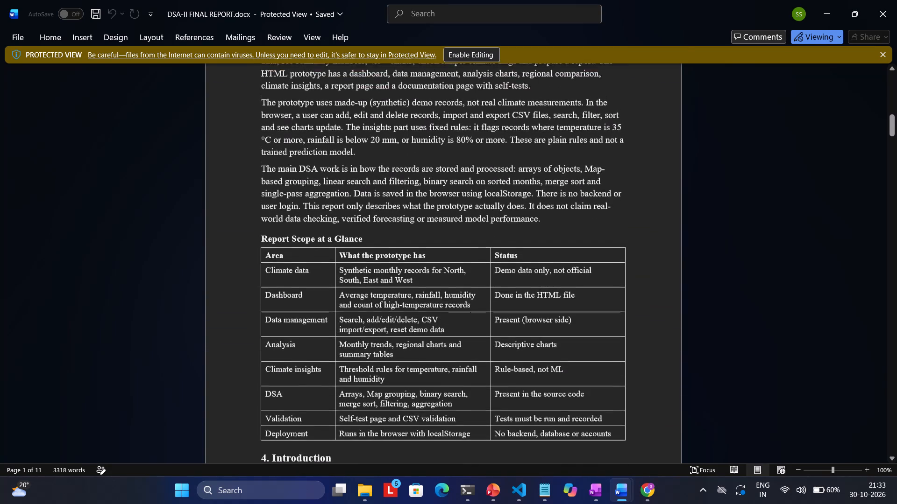
scroll(553, 214, "left", 3)
scroll(553, 214, "down", 1)
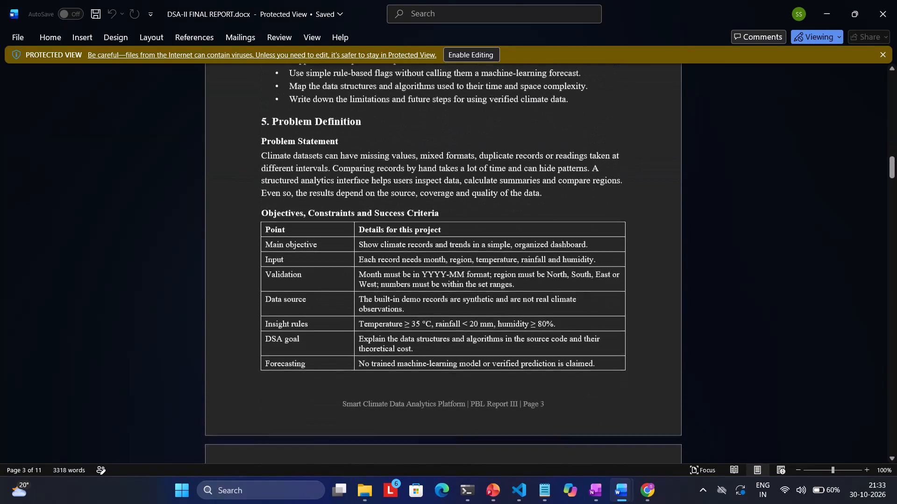
scroll(553, 214, "down", 3)
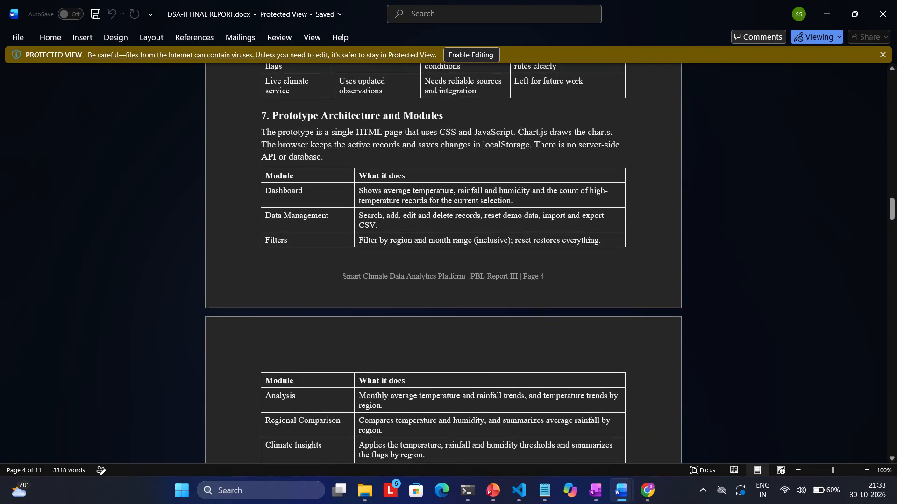
scroll(553, 214, "down", 1)
scroll(553, 214, "left", 7)
scroll(553, 214, "down", 4)
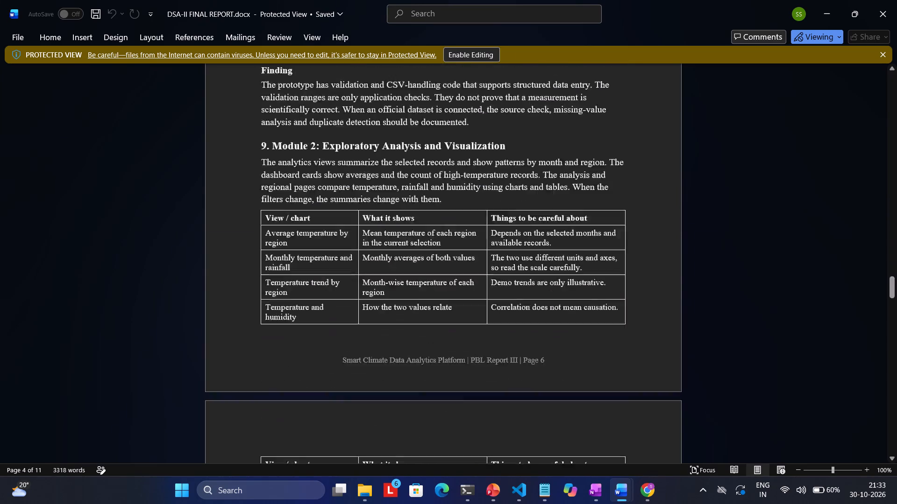
scroll(553, 214, "down", 11)
Recheck the report from its cover page details and student declaration through the project objectives to Results and Discussion.
scroll(553, 214, "up", 19)
scroll(553, 214, "up", 7)
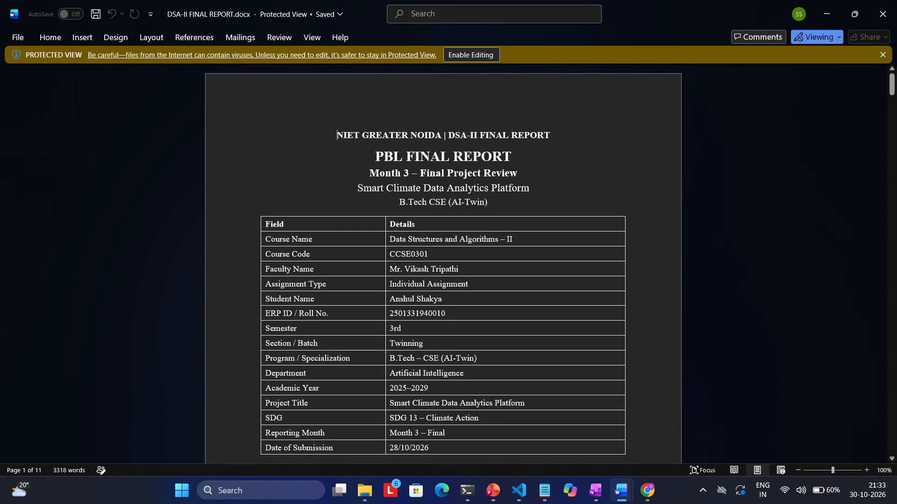
scroll(441, 180, "left", 5)
scroll(441, 180, "down", 1)
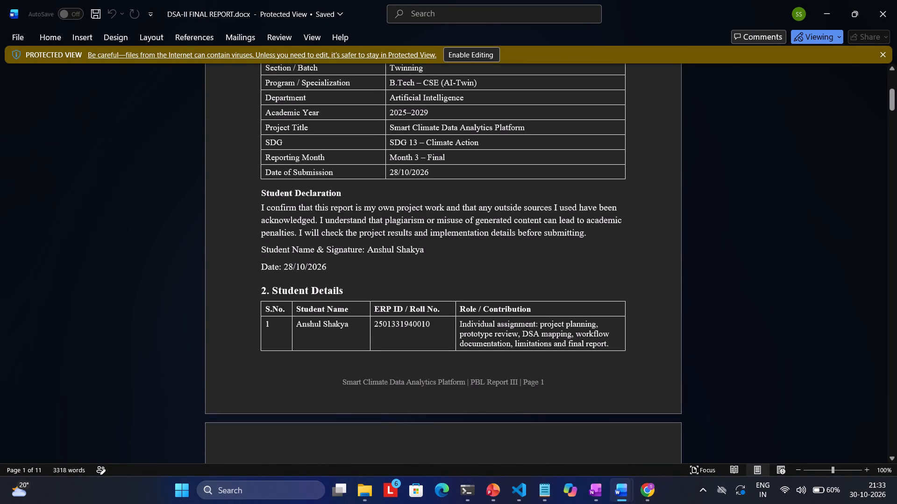
scroll(473, 207, "left", 2)
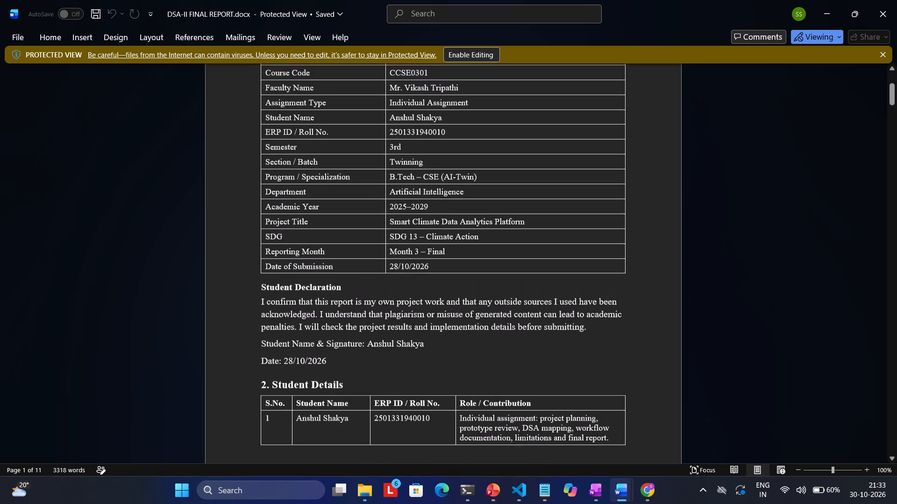
scroll(473, 207, "left", 1)
scroll(473, 207, "down", 4)
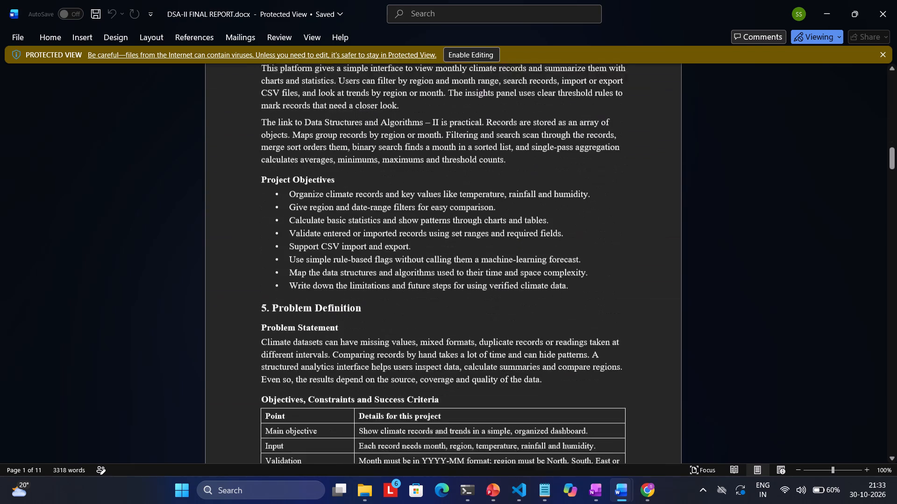
scroll(473, 207, "down", 2)
scroll(473, 207, "left", 8)
scroll(473, 207, "down", 10)
scroll(473, 207, "up", 1)
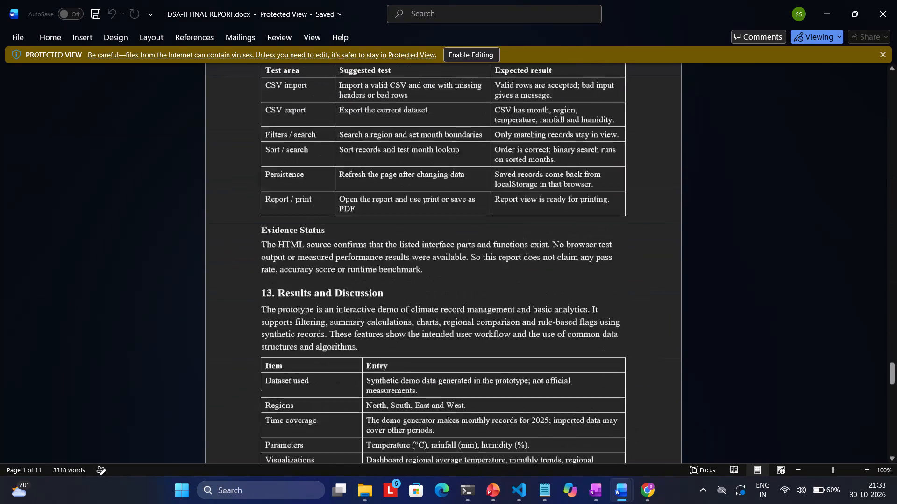
Examine the Data Fields and Validation Rules table and the Module 1 and Module 2 sections of the report.
scroll(473, 207, "up", 14)
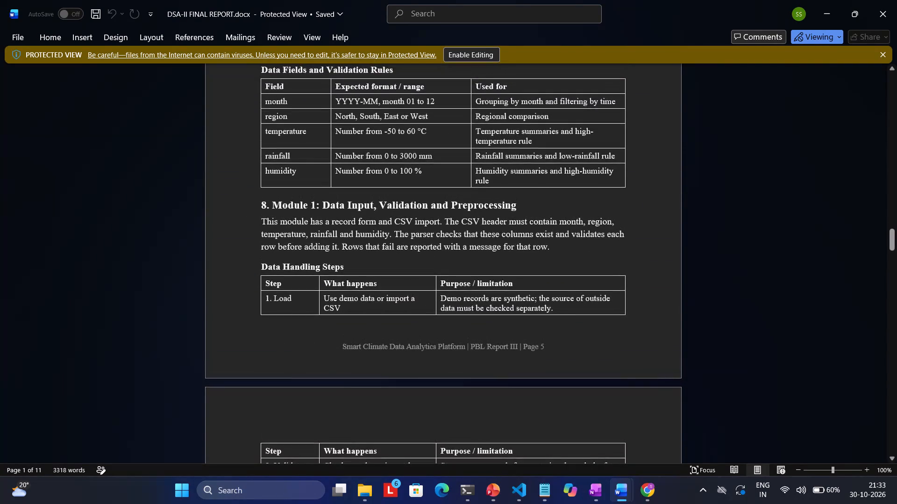
scroll(473, 207, "up", 2)
scroll(473, 207, "up", 19)
scroll(473, 207, "up", 5)
scroll(473, 207, "down", 18)
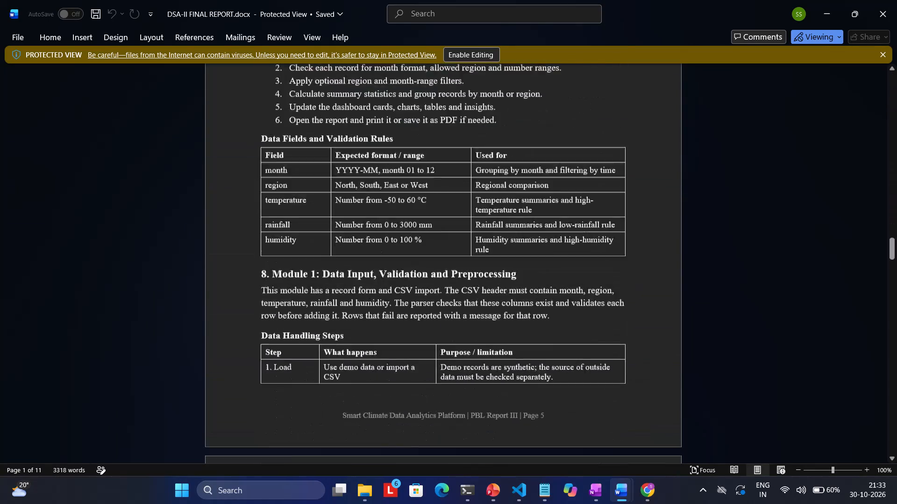
scroll(473, 207, "down", 10)
scroll(473, 207, "up", 16)
scroll(473, 207, "up", 18)
scroll(473, 207, "down", 9)
scroll(473, 207, "left", 12)
scroll(473, 207, "up", 9)
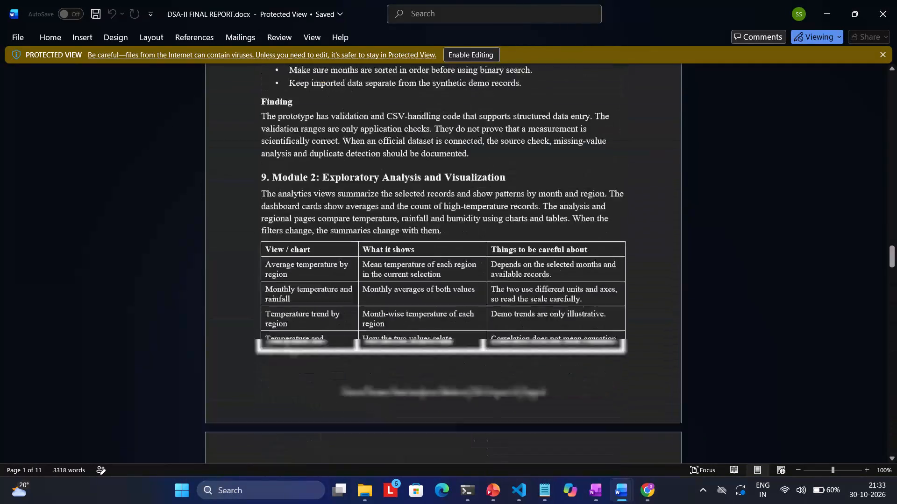
Skim the whole report from the cover page to the Individual Contribution and Faculty Evaluation sections.
scroll(473, 207, "up", 8)
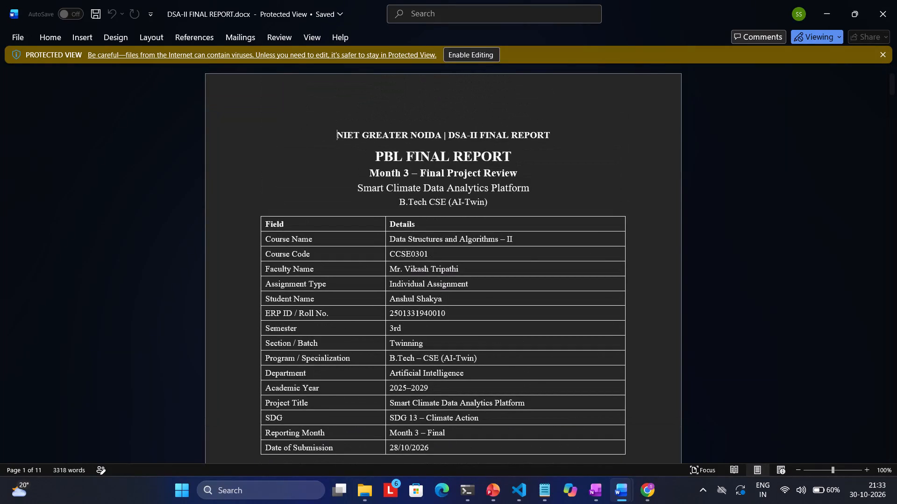
scroll(473, 207, "down", 8)
scroll(473, 207, "left", 14)
scroll(473, 207, "down", 2)
scroll(473, 207, "left", 8)
scroll(473, 207, "down", 8)
left_click(473, 207)
scroll(473, 207, "down", 9)
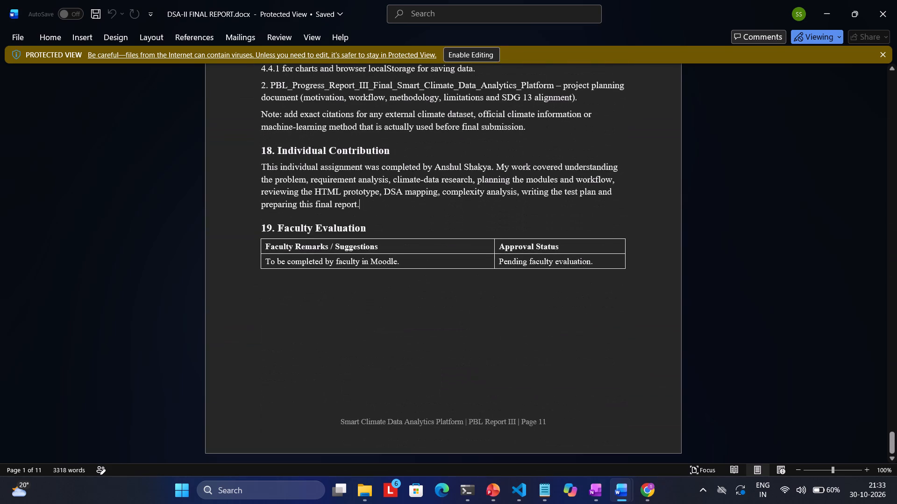
scroll(473, 207, "down", 4)
Examine the report's Future Enhancements, Conclusion, References and Individual Contribution sections on its last two pages.
scroll(473, 207, "up", 5)
scroll(473, 207, "left", 1)
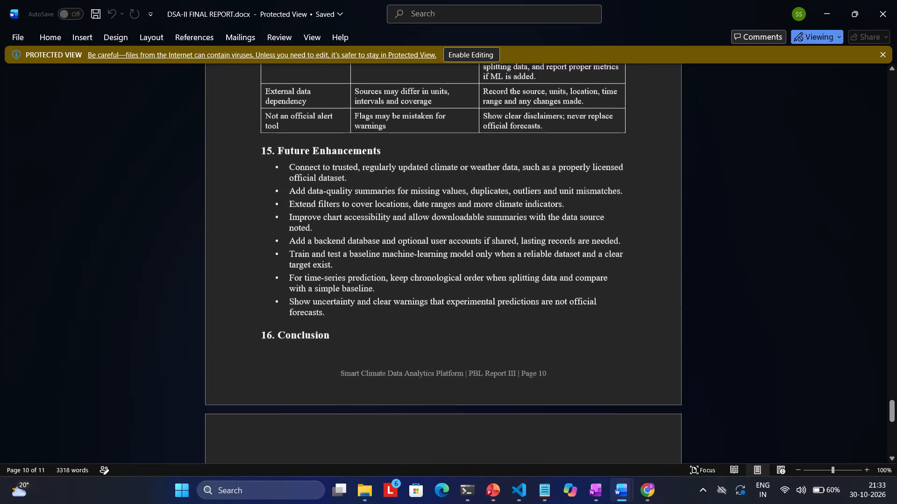
scroll(473, 207, "left", 1)
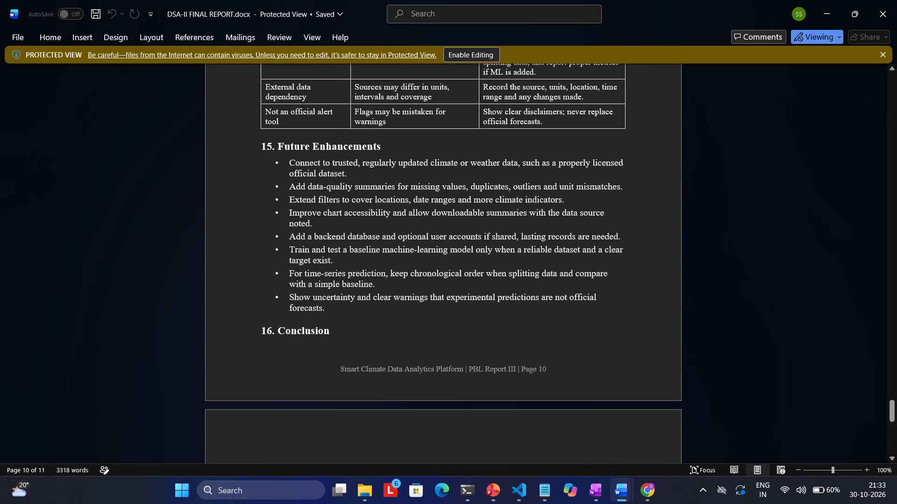
left_click(260, 329)
scroll(260, 329, "down", 1)
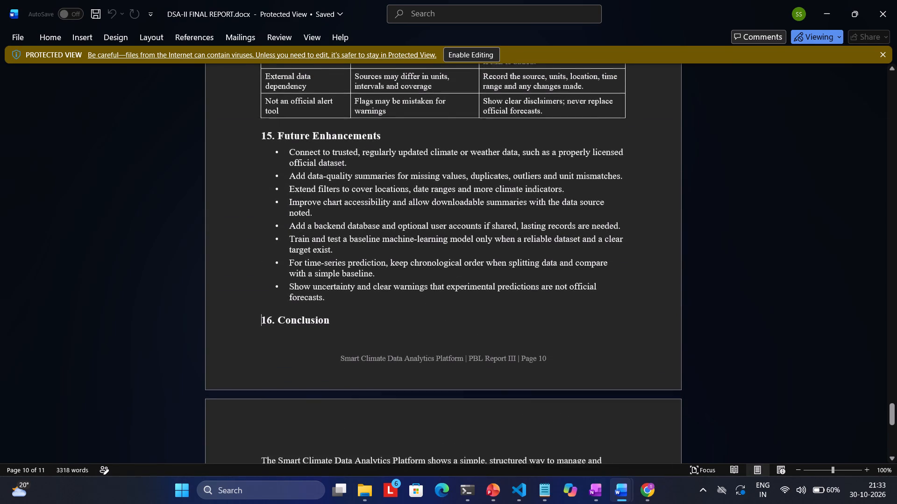
scroll(260, 329, "down", 2)
scroll(260, 329, "up", 12)
scroll(260, 329, "down", 15)
scroll(260, 329, "up", 3)
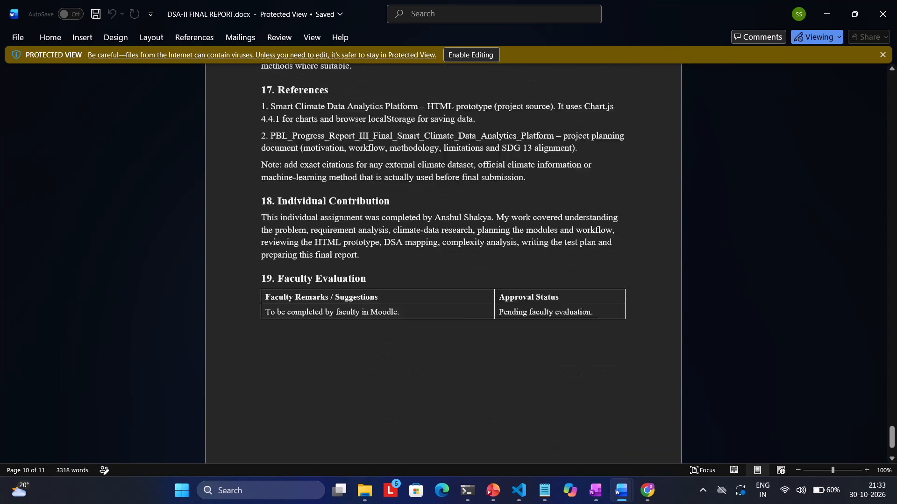
scroll(260, 329, "up", 3)
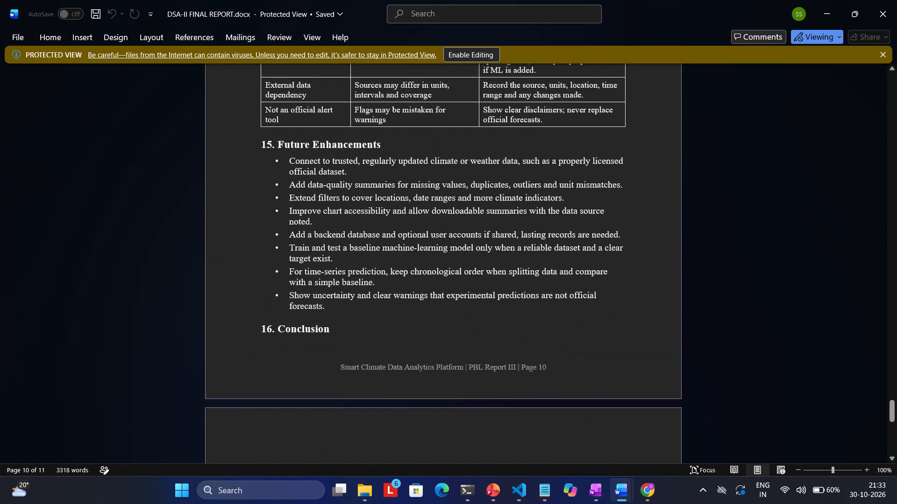
Review the Challenges and Limitations section and the Results and Discussion table in the report.
scroll(260, 329, "up", 2)
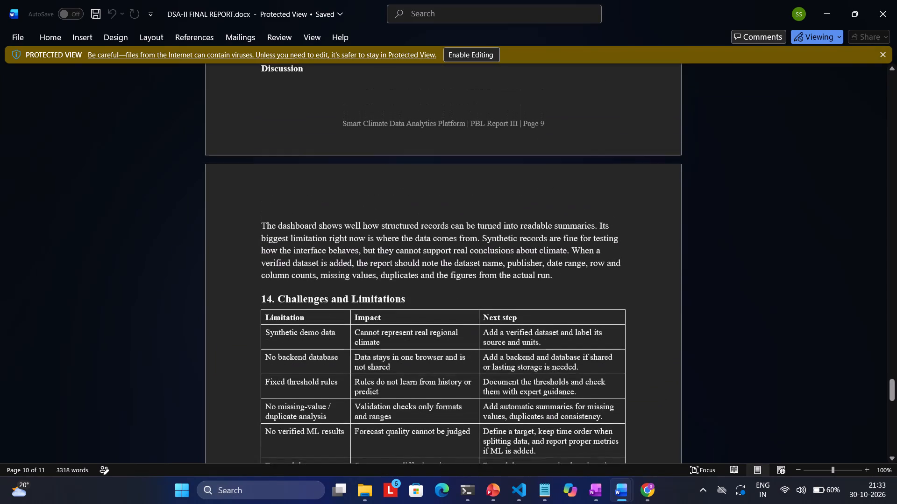
scroll(260, 329, "up", 7)
scroll(260, 329, "down", 6)
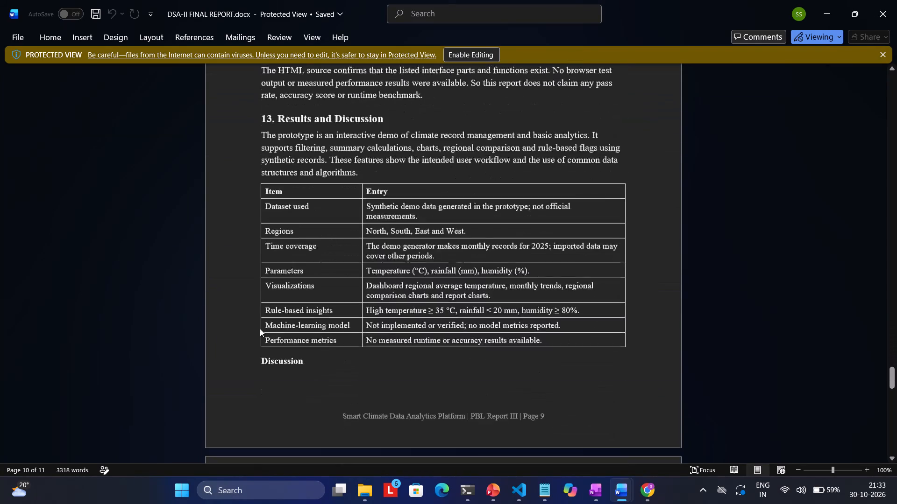
scroll(260, 329, "down", 3)
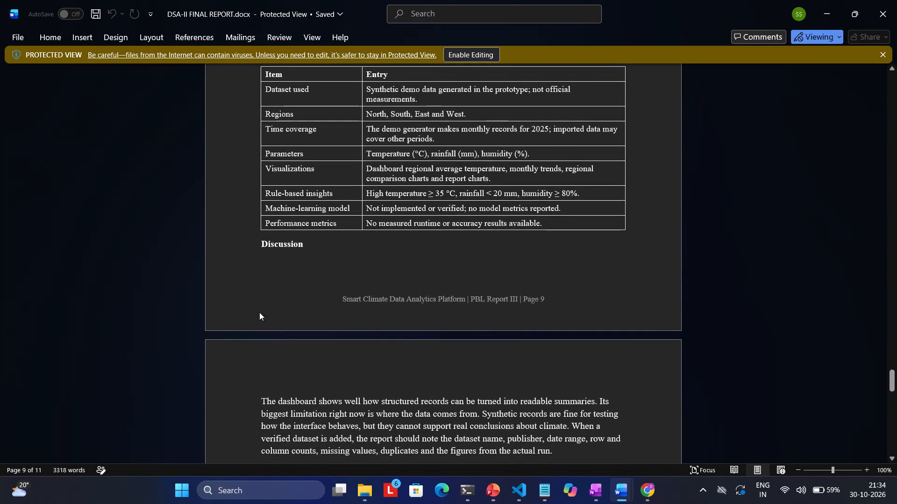
Return to the cover page and skim the complete report again to its Faculty Evaluation section.
scroll(283, 329, "up", 6)
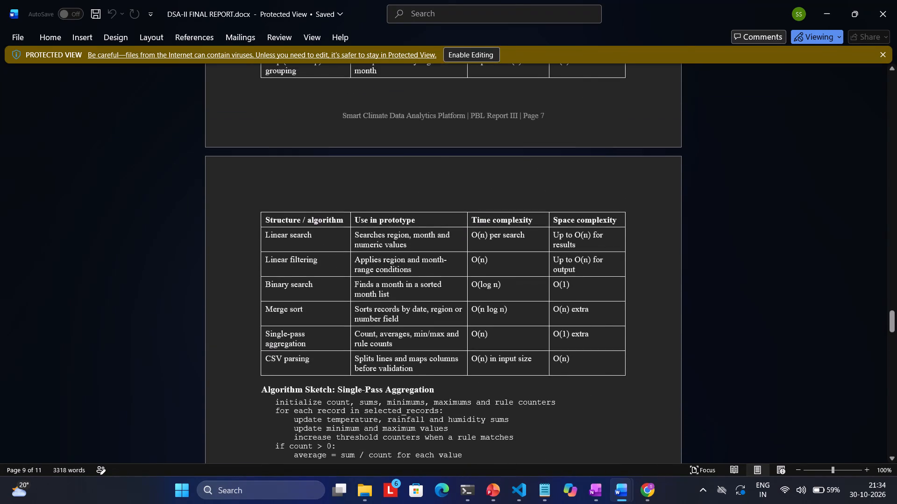
scroll(283, 329, "up", 14)
scroll(283, 329, "up", 11)
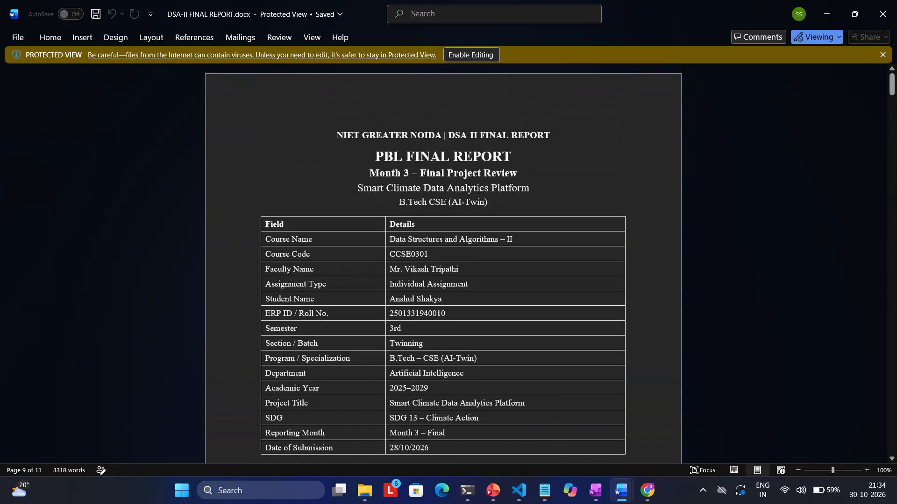
scroll(283, 329, "down", 4)
scroll(283, 329, "left", 17)
scroll(283, 329, "down", 1)
scroll(283, 329, "left", 17)
scroll(283, 329, "down", 2)
scroll(283, 329, "left", 9)
scroll(283, 329, "down", 20)
scroll(283, 329, "down", 20)
scroll(283, 329, "down", 20)
scroll(283, 329, "left", 20)
scroll(283, 329, "left", 20)
scroll(283, 329, "left", 1)
scroll(283, 329, "down", 13)
scroll(283, 329, "left", 6)
scroll(283, 329, "down", 3)
scroll(283, 329, "left", 1)
scroll(283, 329, "down", 4)
scroll(283, 329, "left", 2)
scroll(283, 329, "down", 3)
scroll(283, 329, "left", 1)
scroll(283, 329, "down", 3)
scroll(283, 329, "left", 1)
scroll(283, 329, "down", 2)
scroll(283, 329, "left", 1)
scroll(283, 329, "down", 1)
scroll(283, 329, "left", 1)
scroll(283, 329, "down", 1)
scroll(283, 329, "left", 1)
scroll(283, 329, "down", 1)
scroll(283, 329, "left", 1)
scroll(283, 329, "down", 1)
scroll(283, 329, "left", 1)
scroll(283, 329, "down", 1)
scroll(283, 329, "left", 1)
scroll(283, 329, "down", 1)
scroll(283, 329, "left", 3)
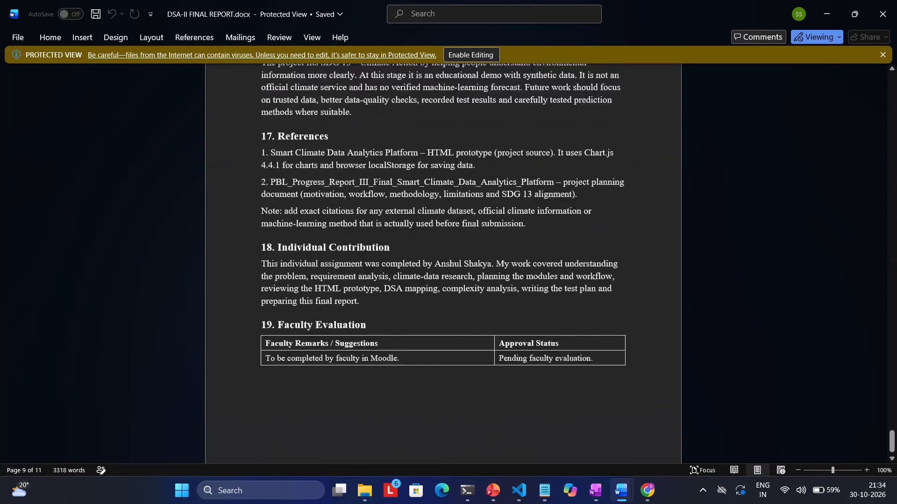
scroll(283, 329, "left", 9)
Check the Conclusion section across pages 10 and 11, and return to the report's cover page.
scroll(283, 329, "up", 5)
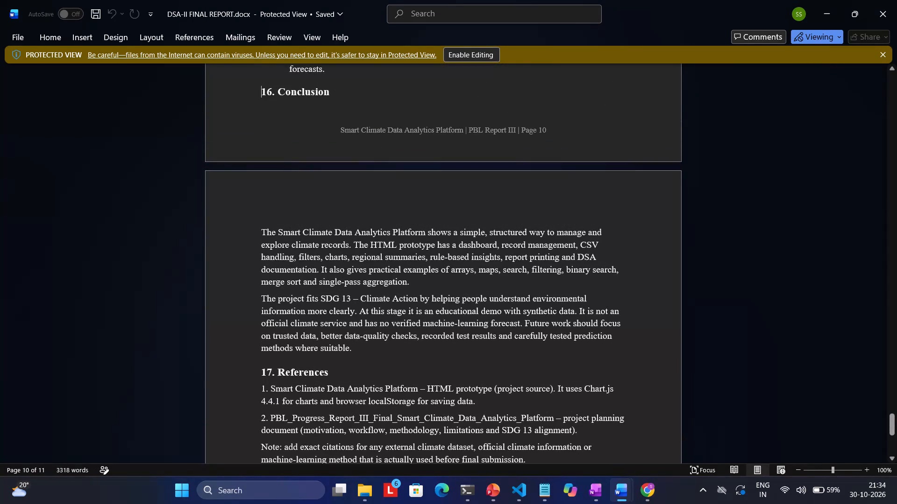
left_click(267, 216)
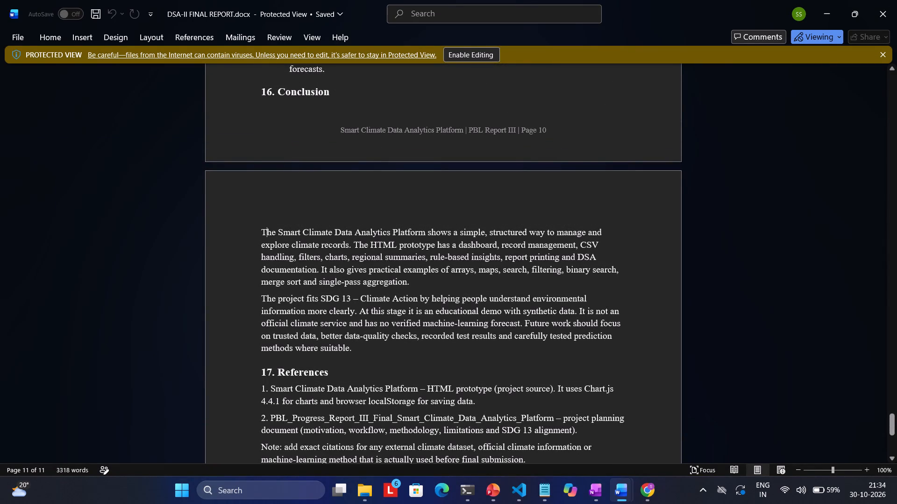
left_click(263, 227)
scroll(263, 227, "up", 2)
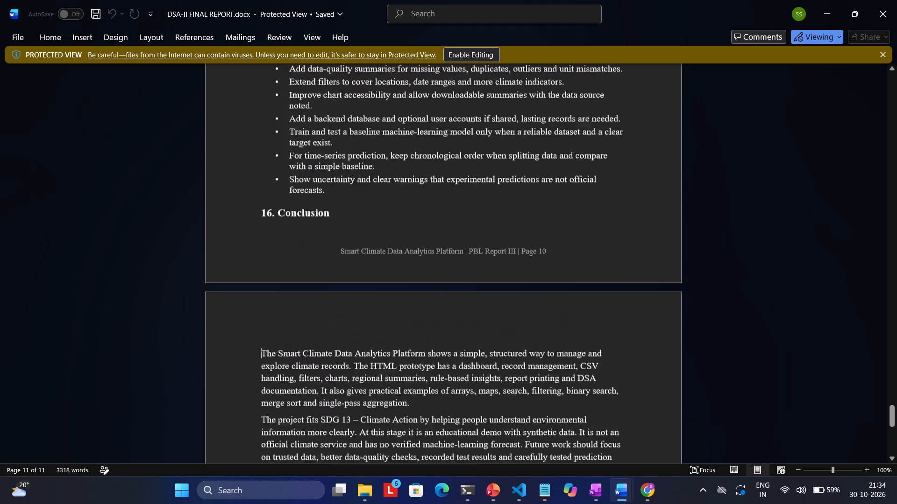
scroll(263, 227, "up", 9)
scroll(263, 227, "up", 15)
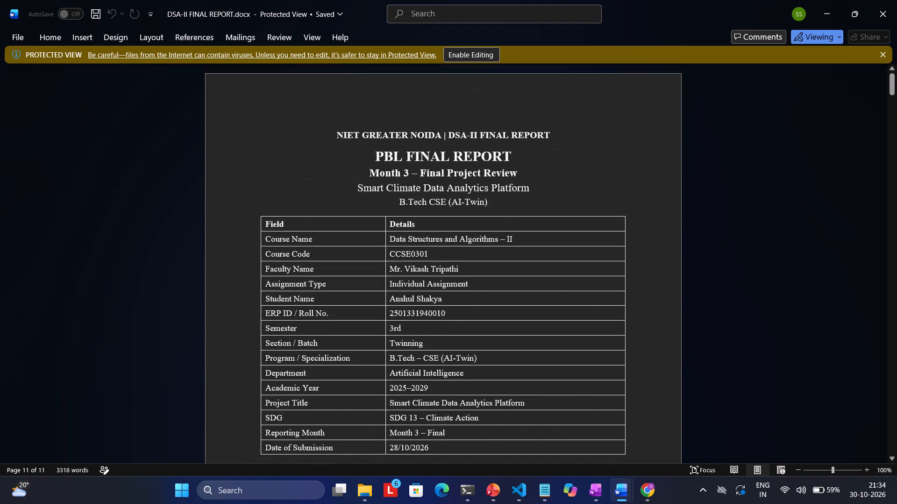
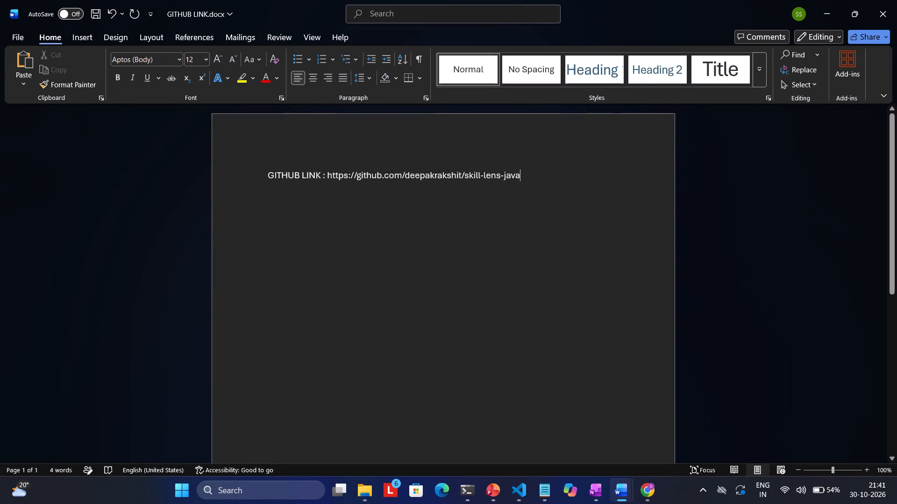
Select the repository URL after "GITHUB LINK :" and open the font colour choices for it.
left_click_drag(328, 174, 511, 175)
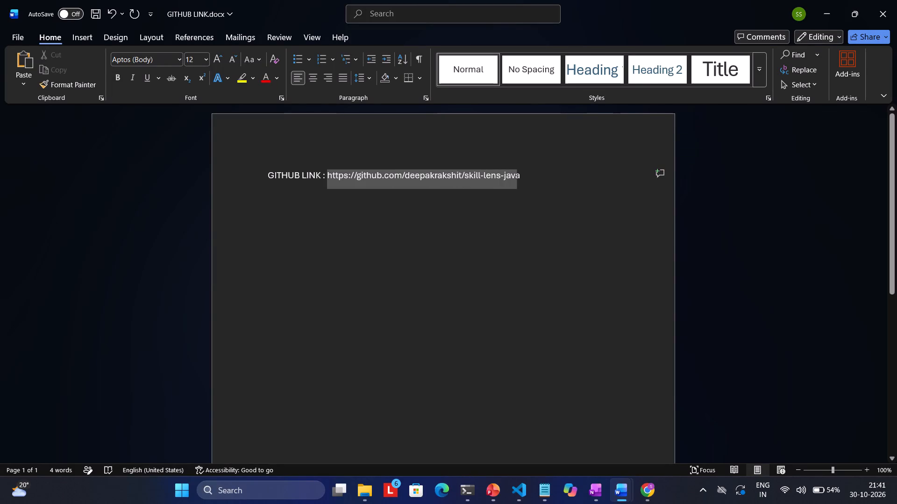
left_click_drag(511, 175, 529, 214)
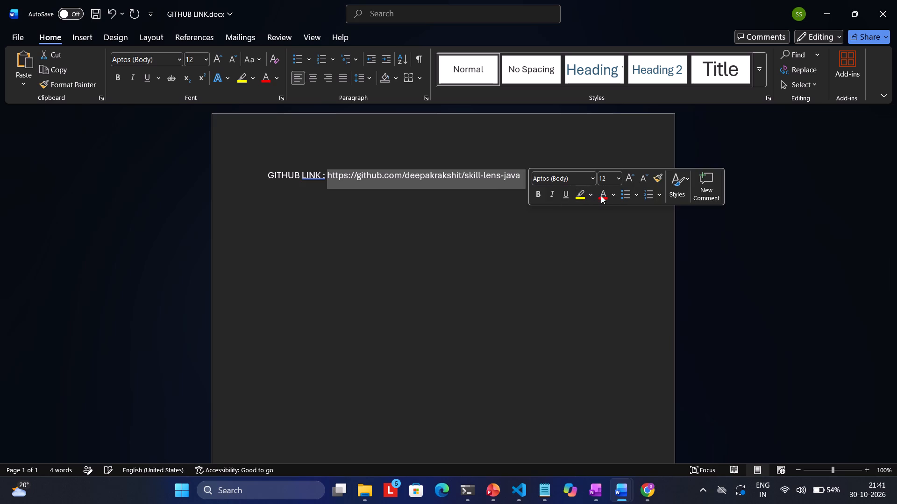
left_click(615, 196)
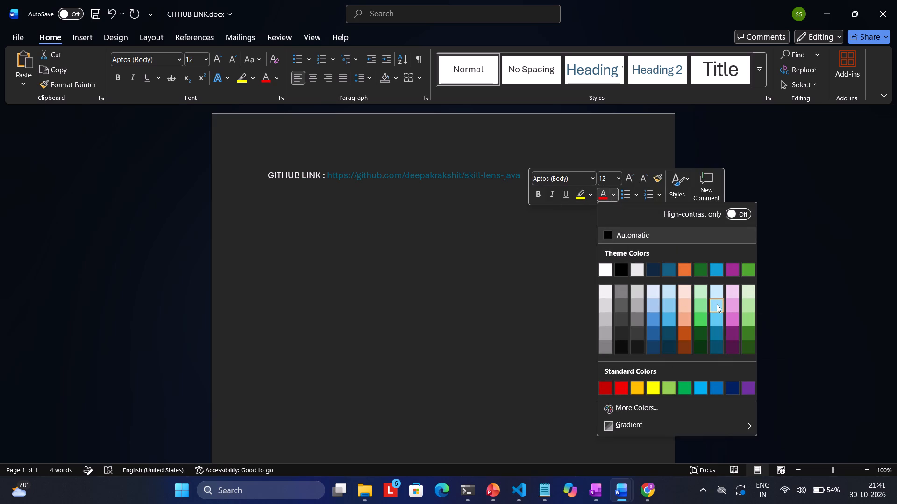
Colour the repository URL after "GITHUB LINK :" in the darker blue theme font colour.
left_click(714, 331)
left_click(506, 279)
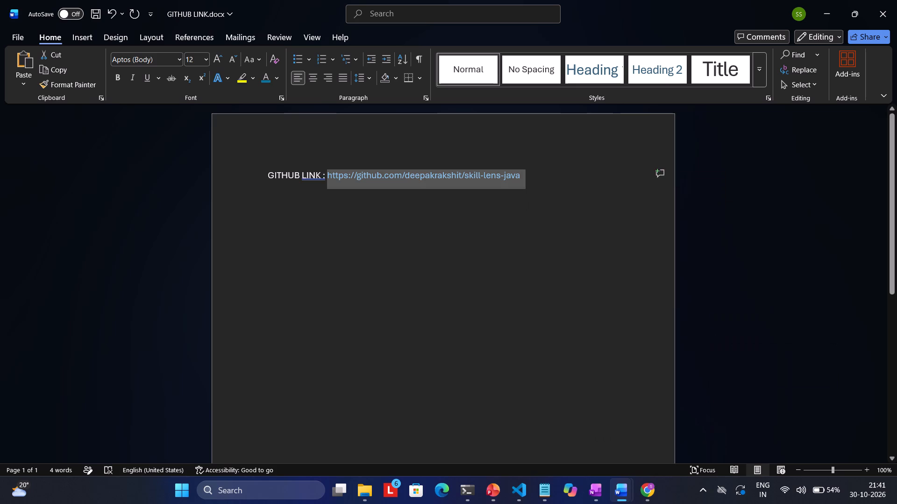
Insert an extra space between "GITHUB LINK :" and the repository URL.
left_click(329, 173)
key("space")
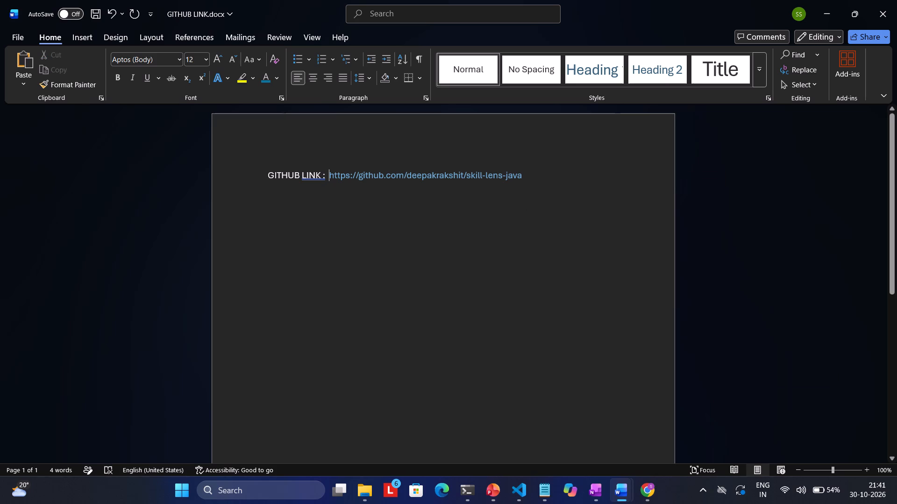
left_click(535, 176)
Save a copy of the GITHUB LINK document, choosing the PBL folder on the Desktop as its location.
left_click(26, 31)
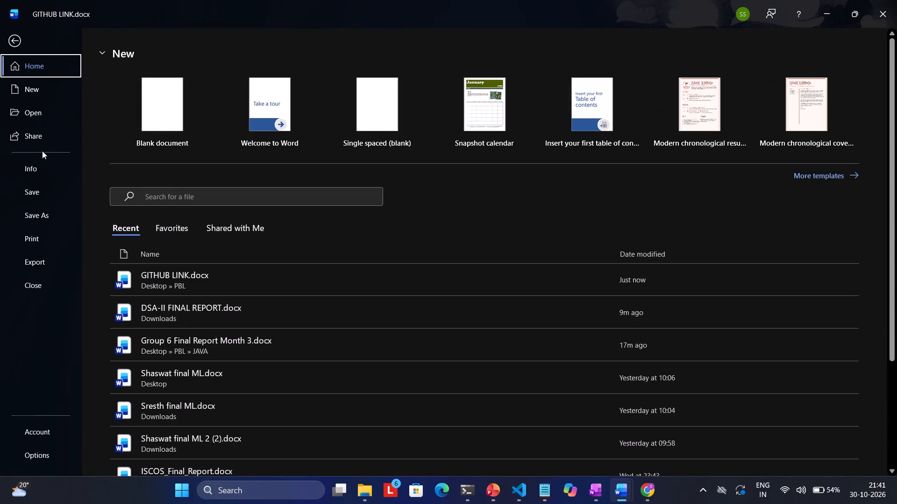
left_click(44, 217)
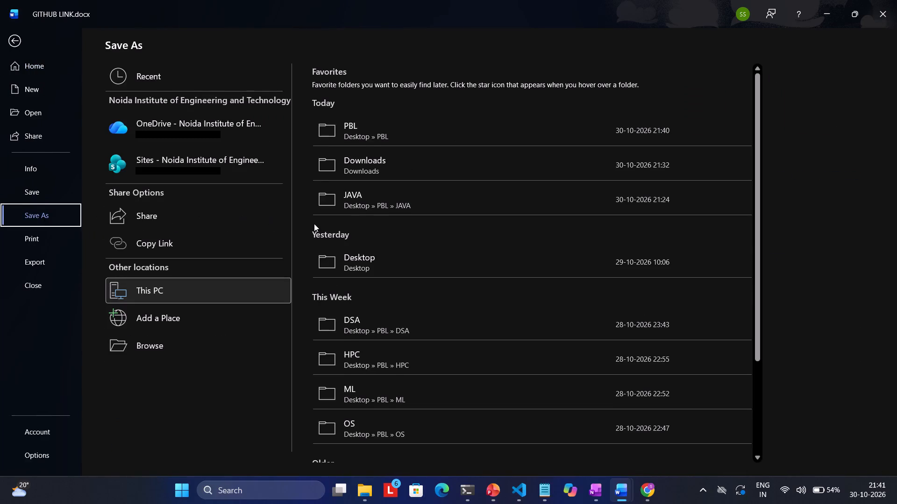
left_click(392, 138)
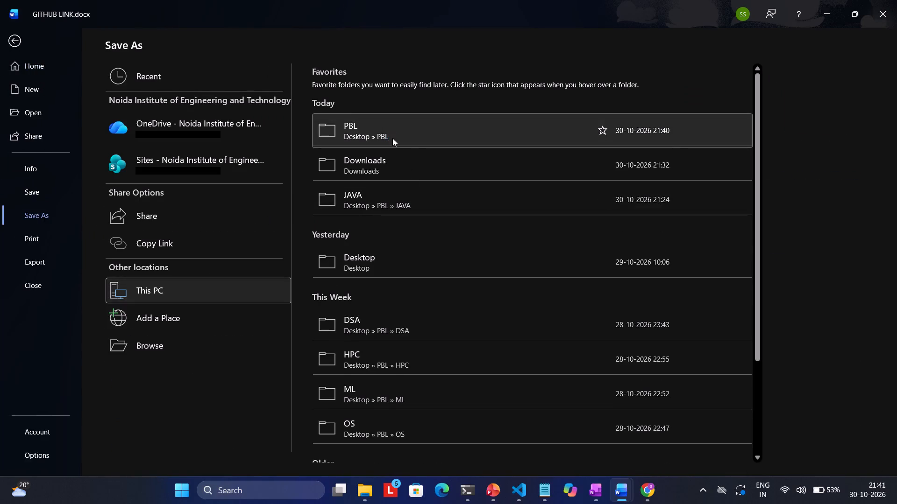
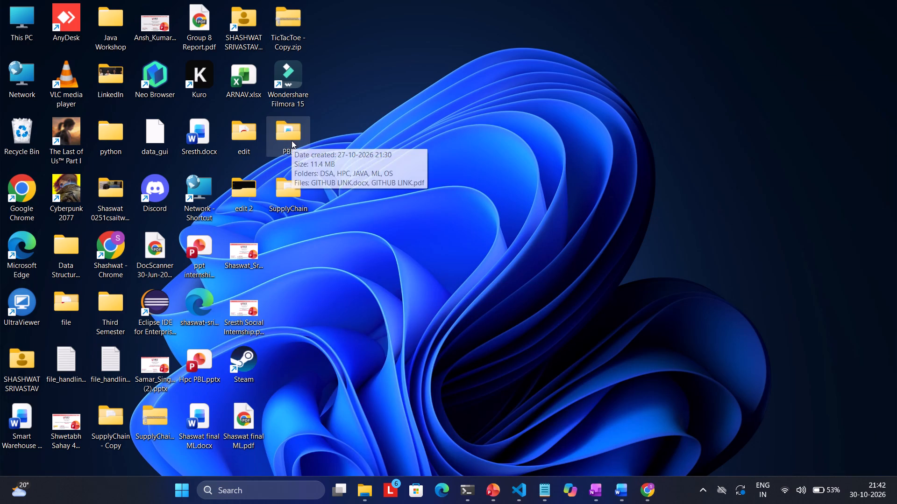
Open the PBL folder on the Desktop.
double_click(293, 138)
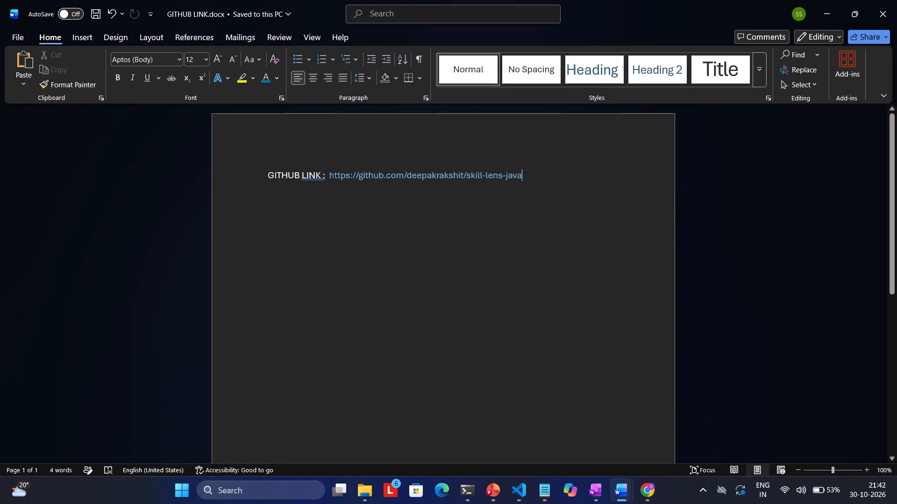
In Word, export the GITHUB LINK document as GITHUB LINK.pdf to the PBL folder on the Desktop.
left_click(529, 169)
left_click(12, 32)
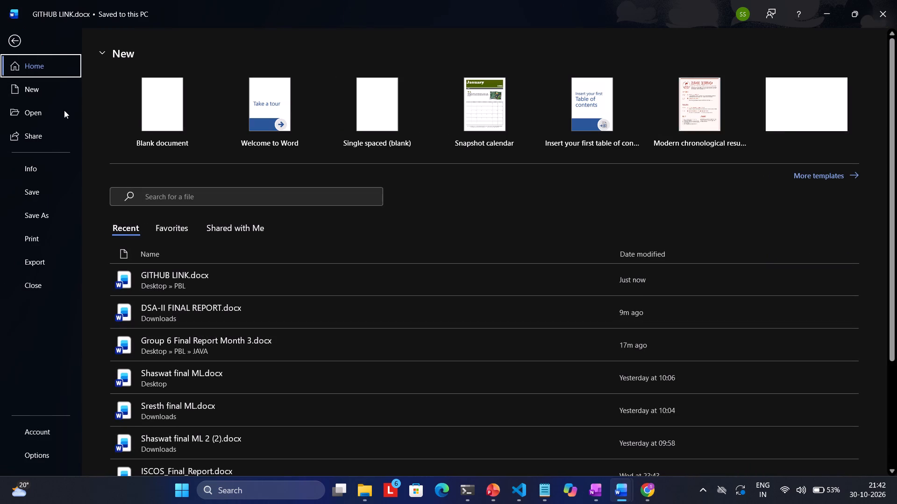
left_click(42, 257)
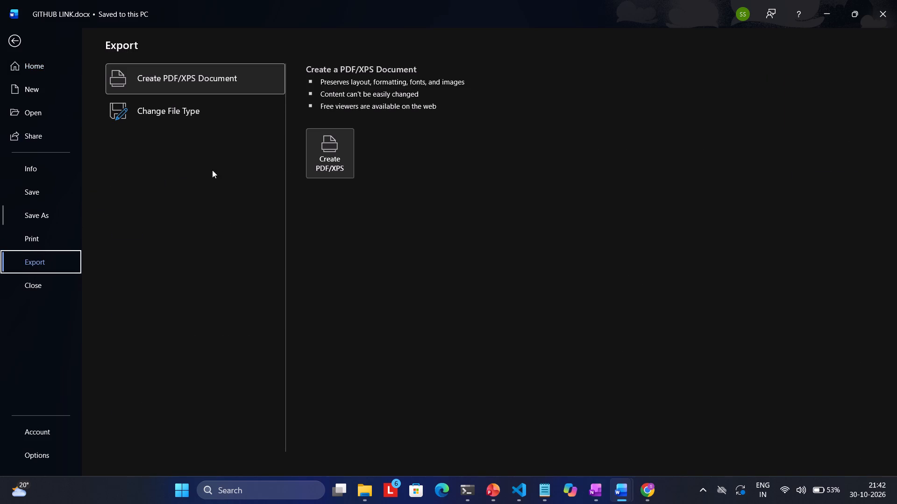
left_click(330, 155)
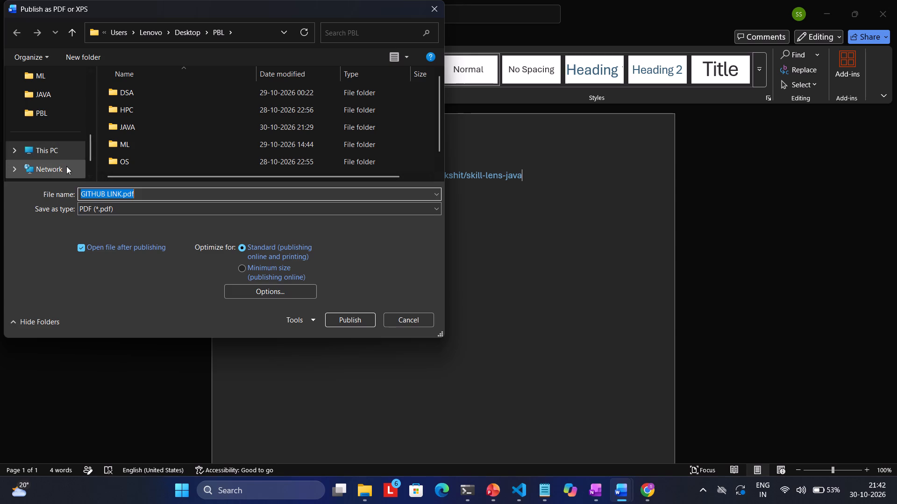
scroll(153, 118, "down", 1)
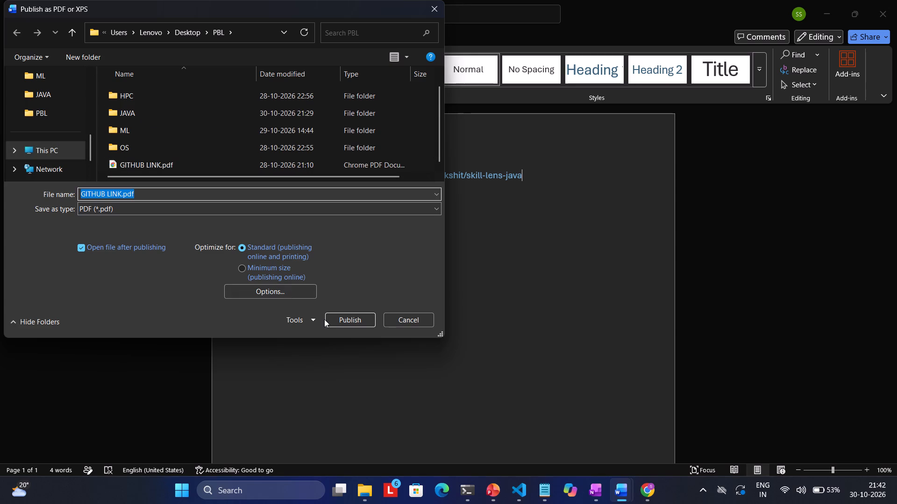
Publish the document as GITHUB LINK.pdf in the Desktop PBL folder, replacing the existing PDF of that name.
left_click(347, 319)
left_click(483, 240)
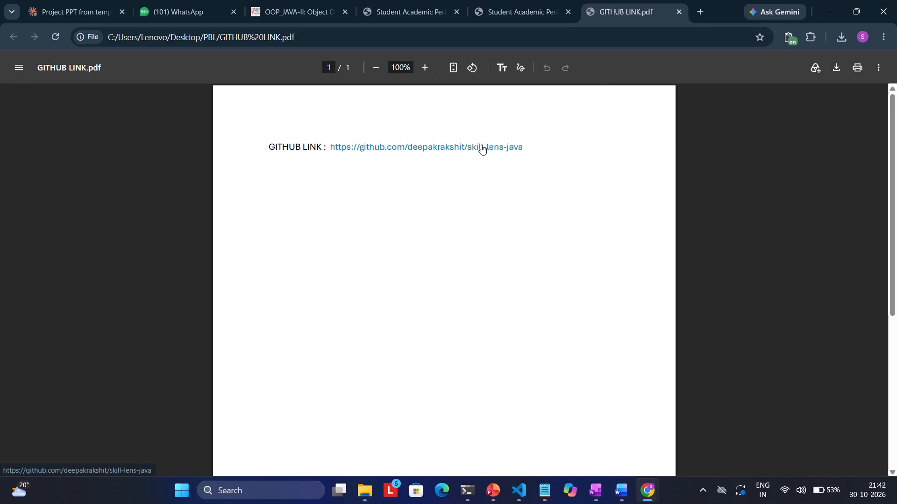
Open the repository link in the exported PDF and examine the skill-lens-java repository's file list, languages and README.
left_click(481, 145)
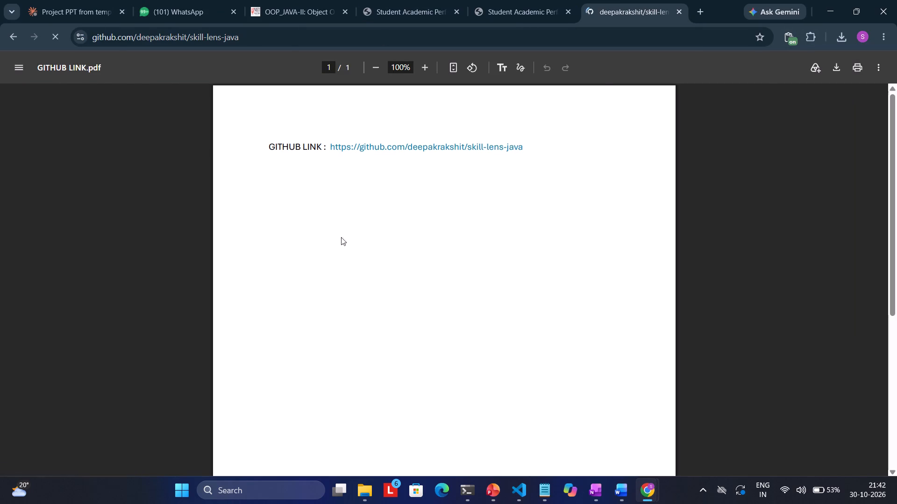
scroll(351, 273, "down", 1)
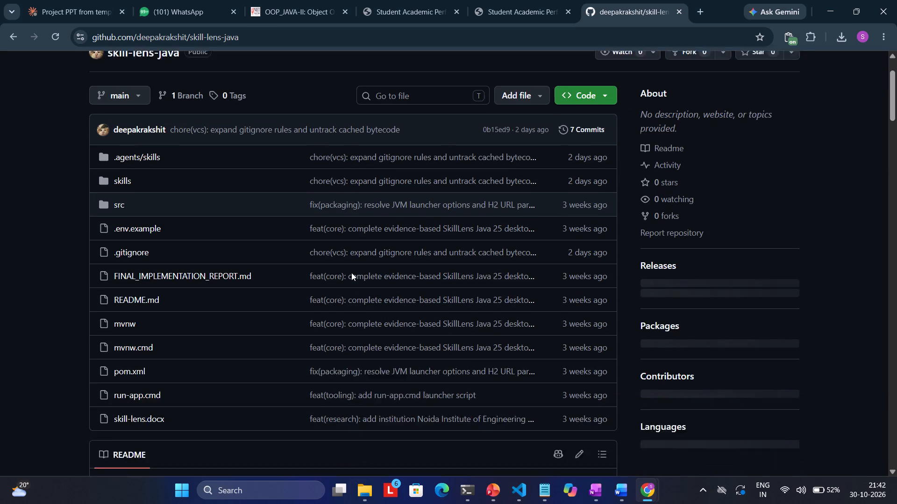
scroll(351, 273, "down", 2)
scroll(351, 273, "up", 1)
scroll(351, 273, "down", 1)
scroll(351, 273, "up", 1)
scroll(681, 319, "up", 2)
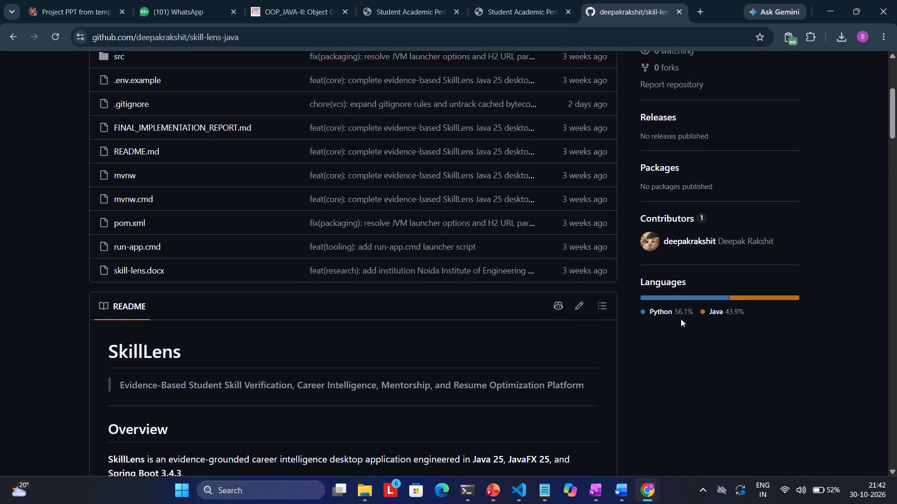
scroll(681, 319, "up", 3)
scroll(457, 329, "down", 8)
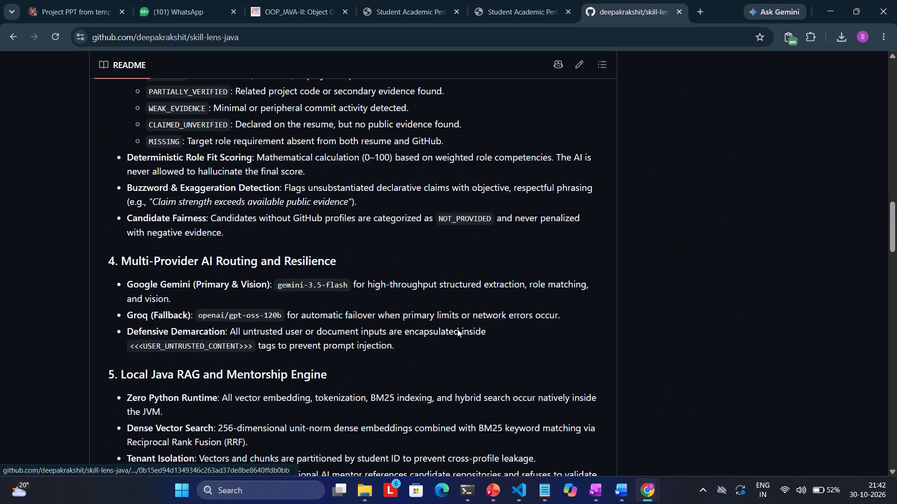
scroll(457, 329, "down", 3)
scroll(457, 329, "up", 2)
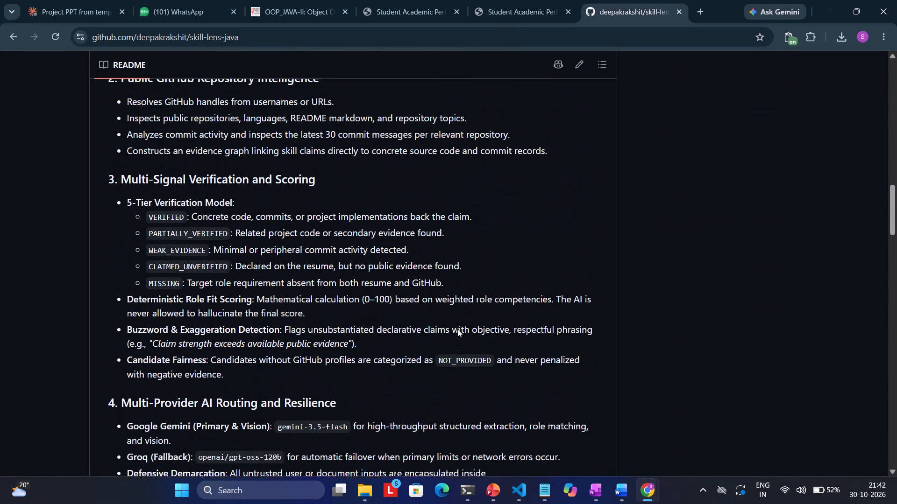
scroll(457, 329, "up", 8)
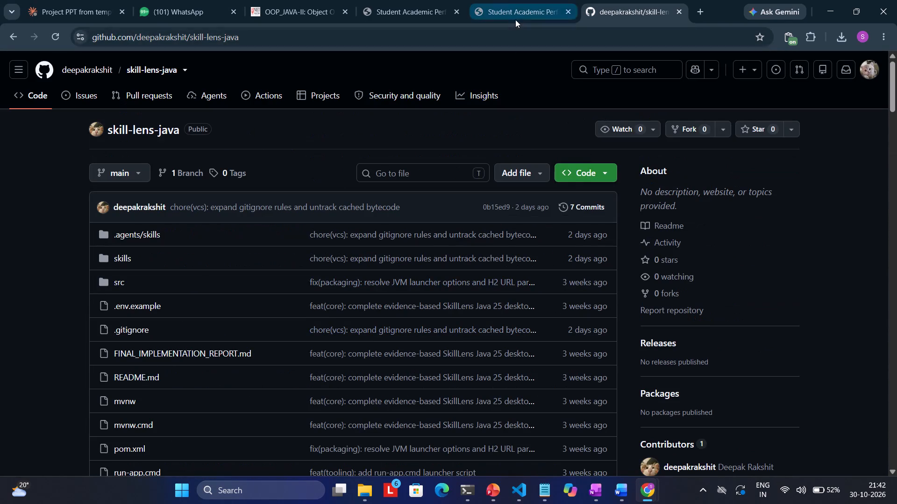
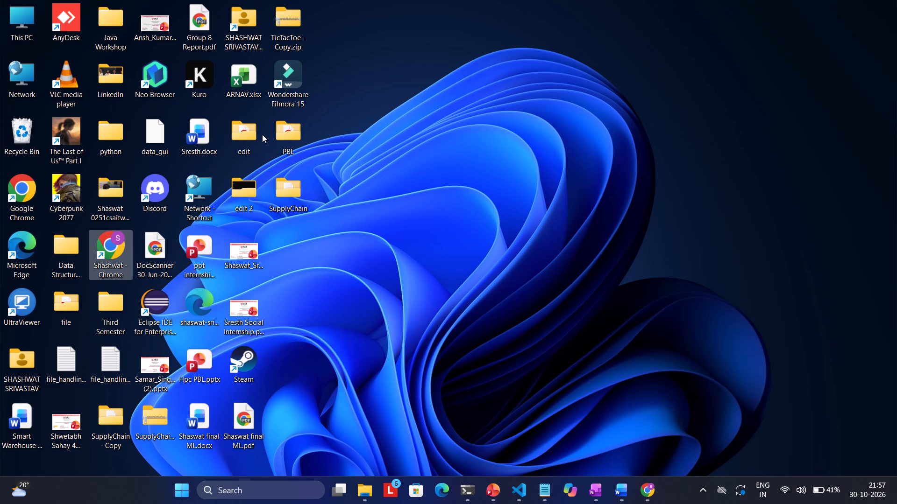
Open SkillLens_PBL_Project_PPT.pptx from the Downloads folder in PowerPoint, show its Proposed Solution slide and enable editing.
double_click(43, 8)
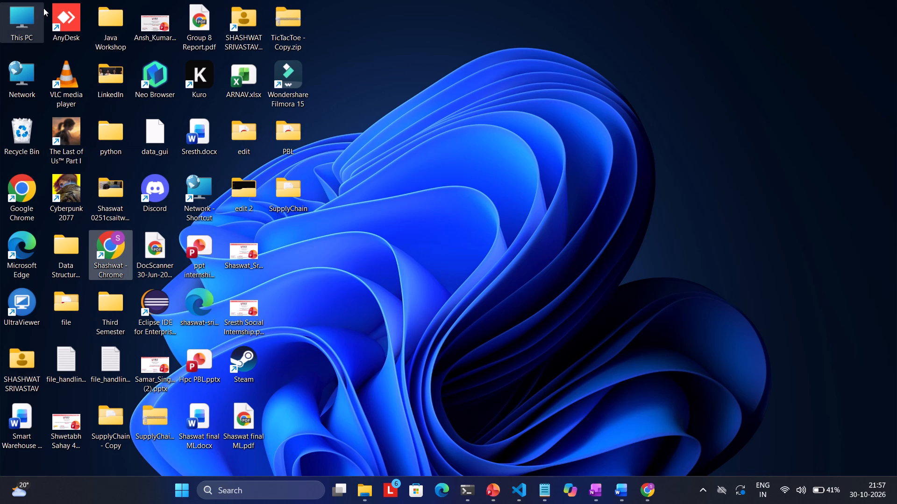
left_click(57, 202)
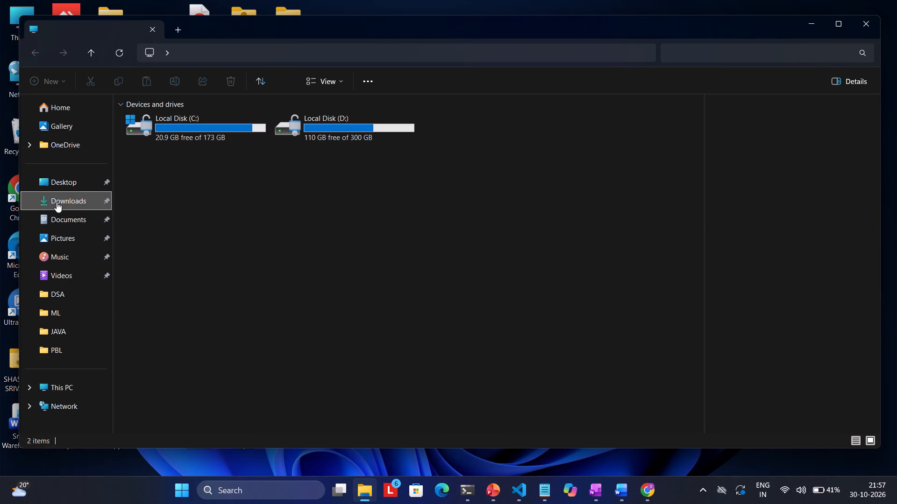
double_click(185, 130)
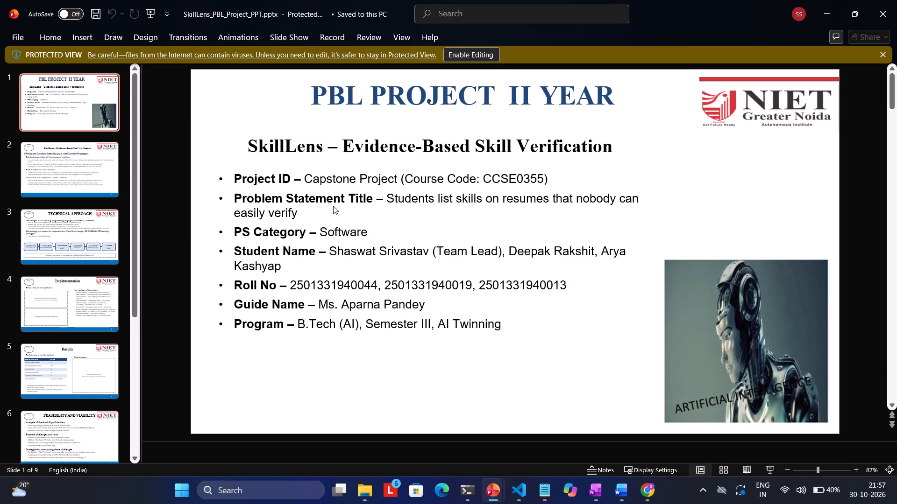
left_click(80, 148)
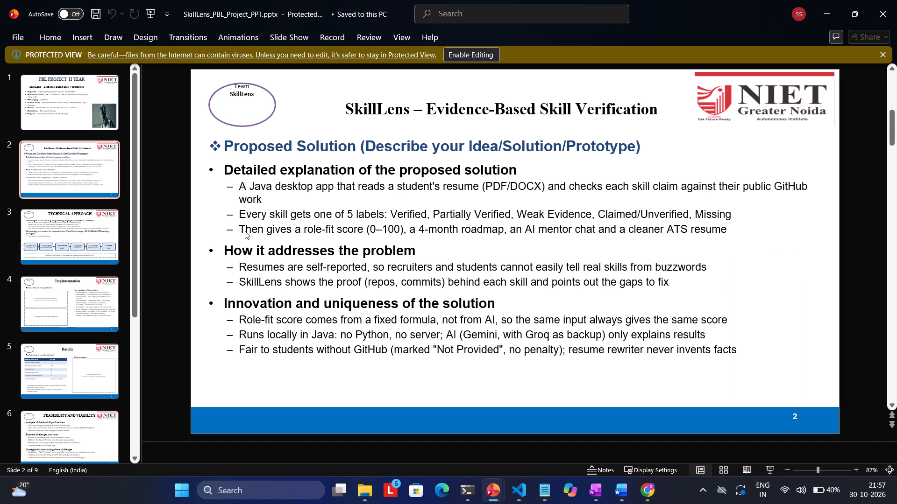
left_click(458, 57)
left_click(474, 59)
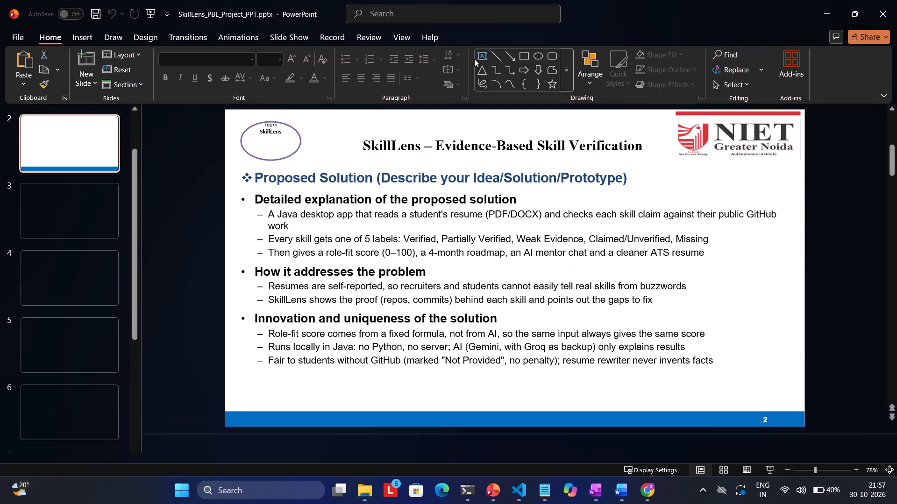
left_click(298, 193)
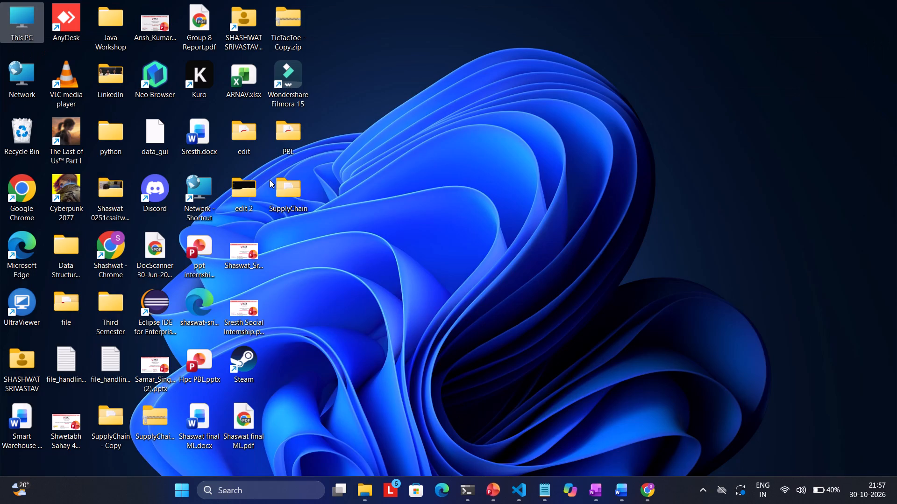
Open the ML_ppt (1).pptx presentation from the ML folder inside the desktop's PBL folder.
double_click(284, 140)
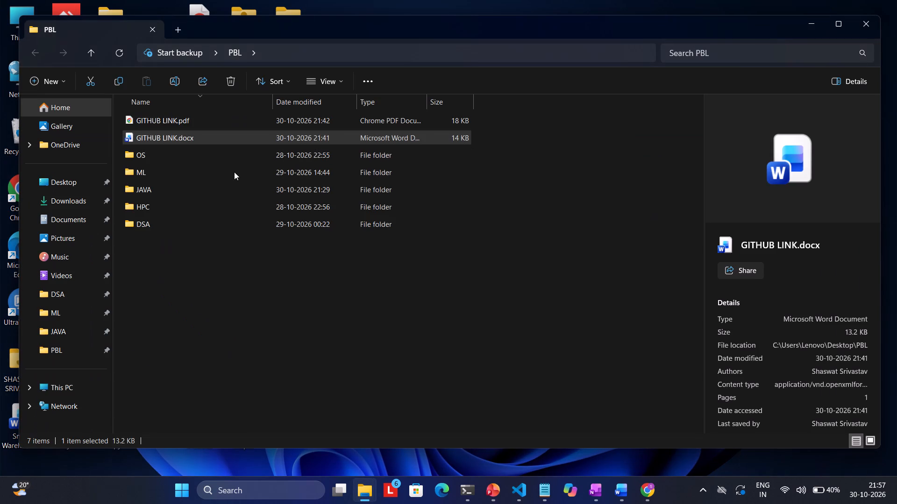
double_click(221, 168)
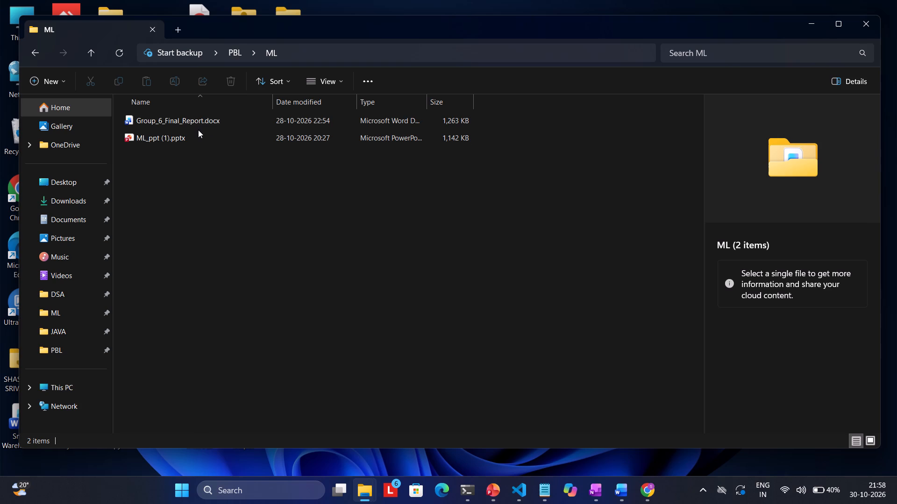
double_click(151, 139)
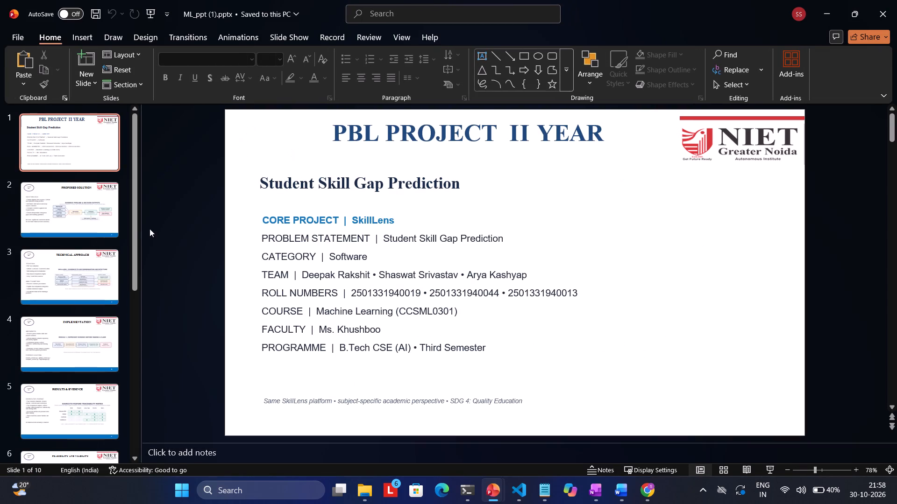
Look through the ML presentation's slides, from Proposed Solution to GitHub Repository, for reusable diagrams.
left_click(83, 219)
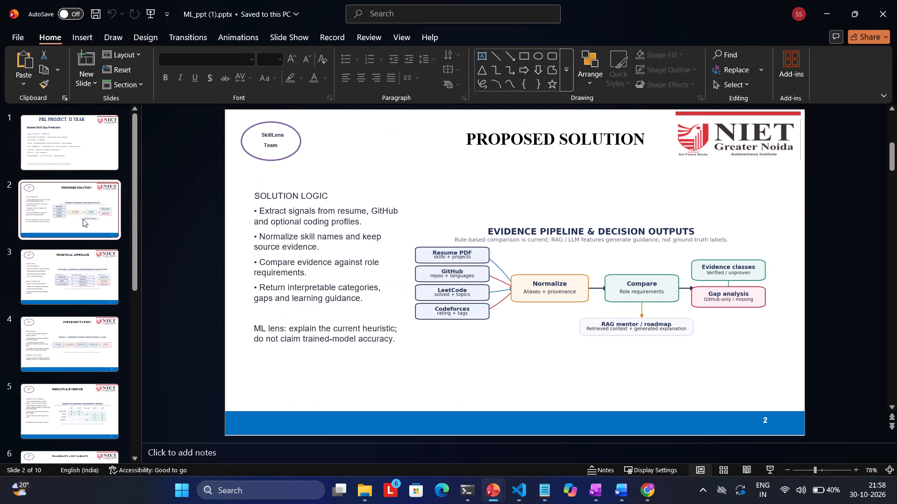
left_click(87, 256)
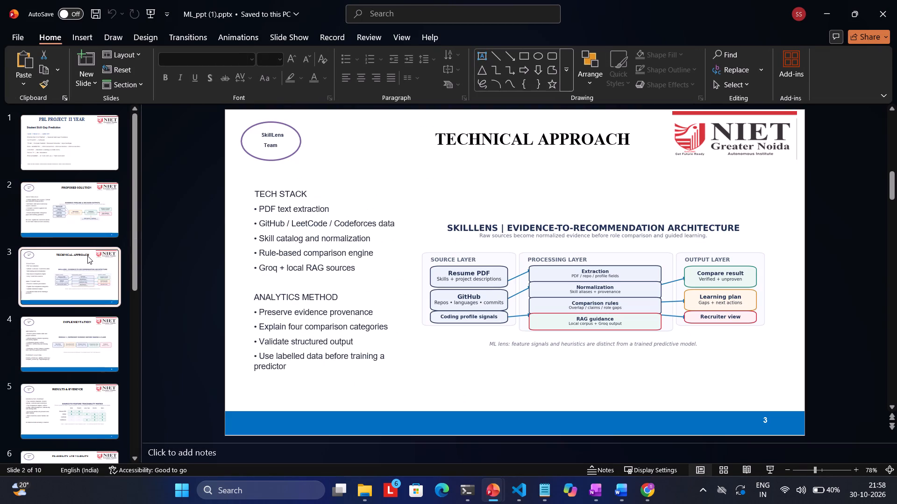
left_click(90, 307)
left_click(85, 336)
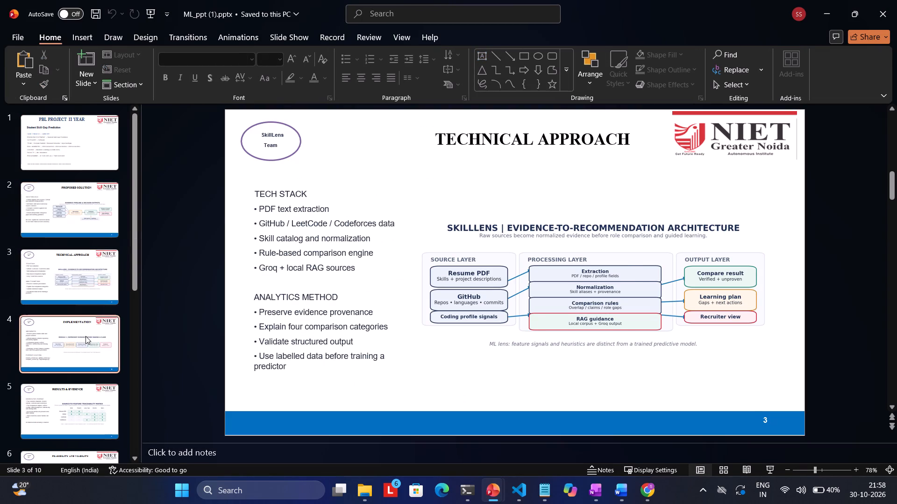
left_click(82, 399)
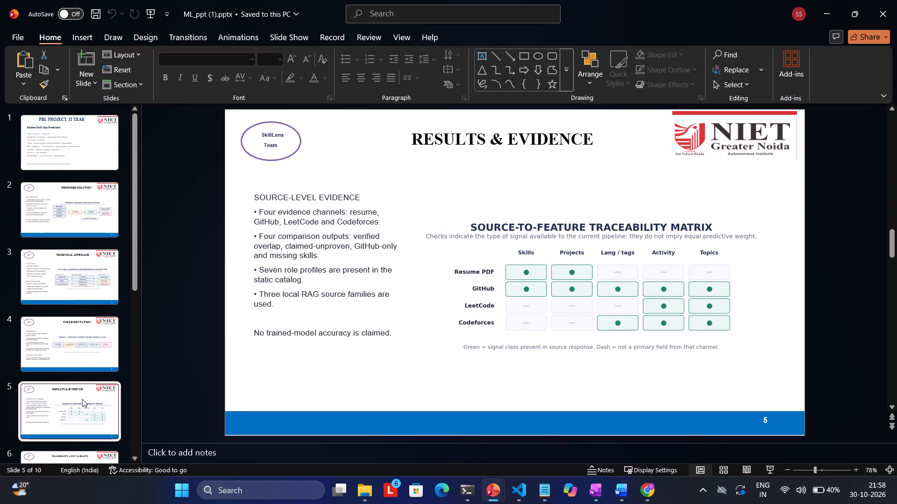
left_click(77, 444)
scroll(82, 398, "down", 1)
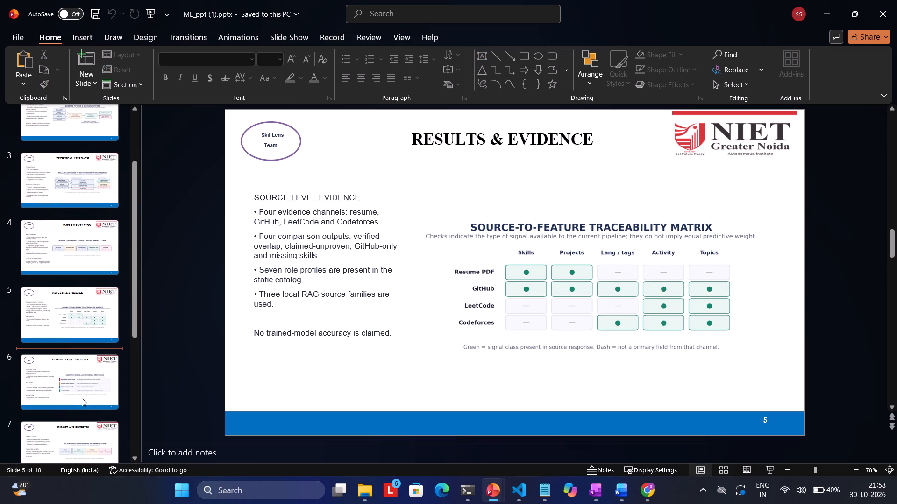
left_click(65, 401)
left_click(67, 426)
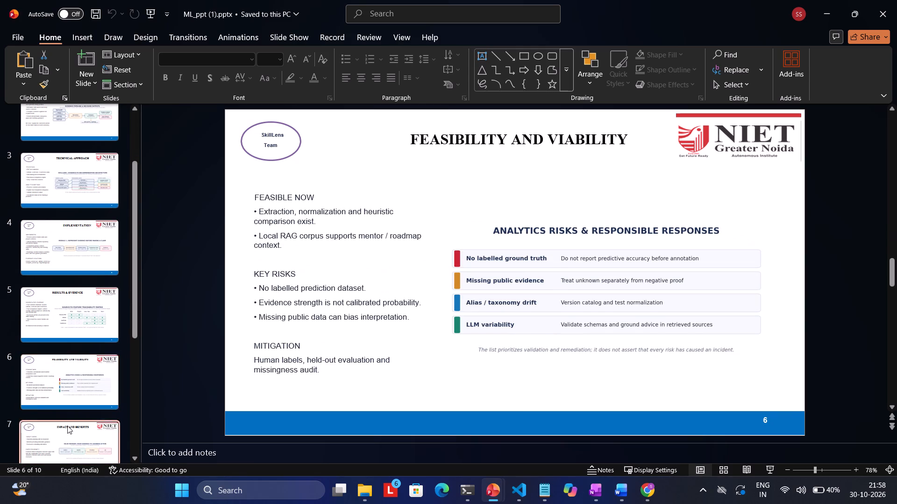
scroll(67, 426, "down", 1)
left_click(65, 377)
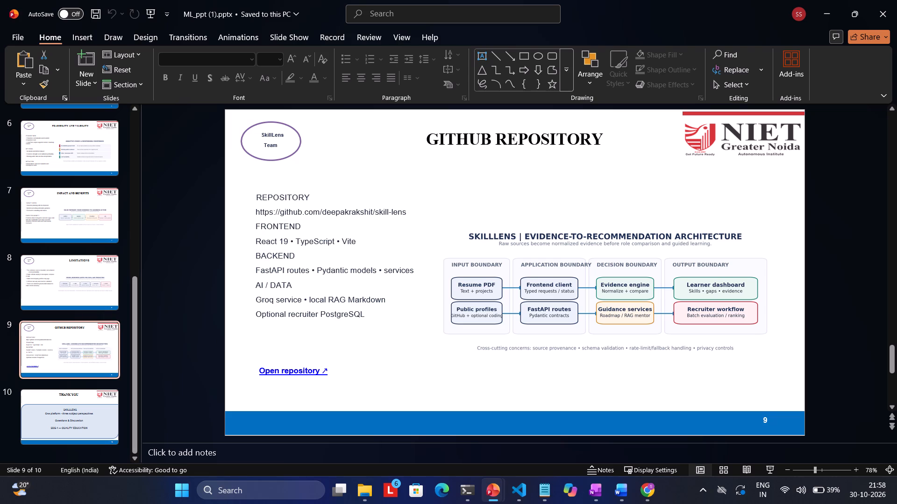
Copy the SkillLens Evidence-to-Recommendation Architecture diagram from the ML presentation's GitHub Repository slide.
left_click(524, 273)
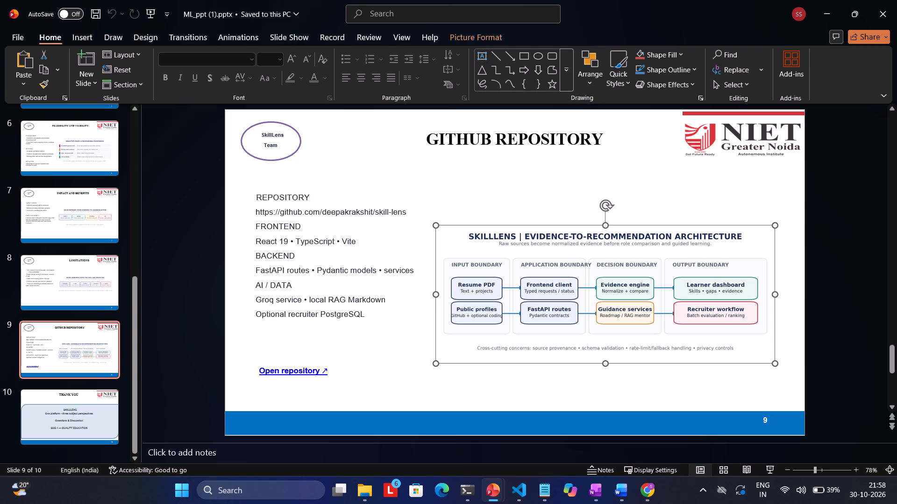
left_click(489, 284)
key("ctrl+c")
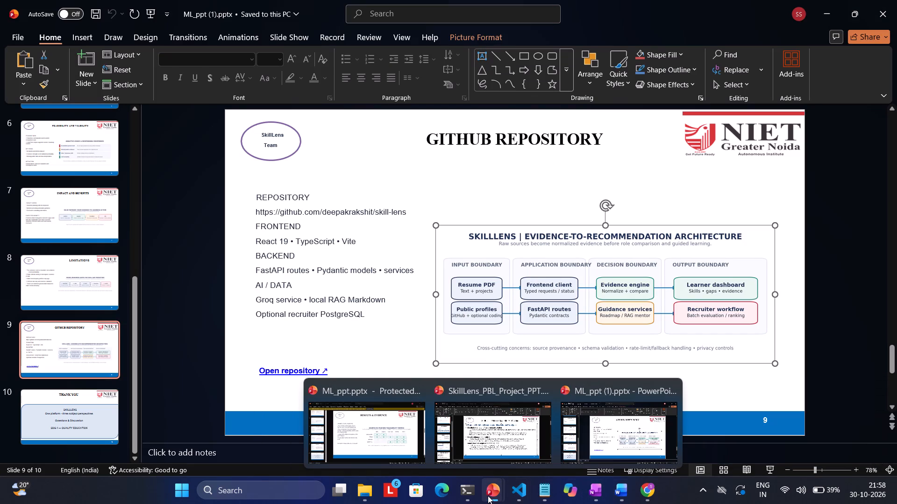
Compare the Technical Approach and Proposed Solution slides of the SkillLens project presentation and the ML presentation for diagram placement.
left_click(619, 449)
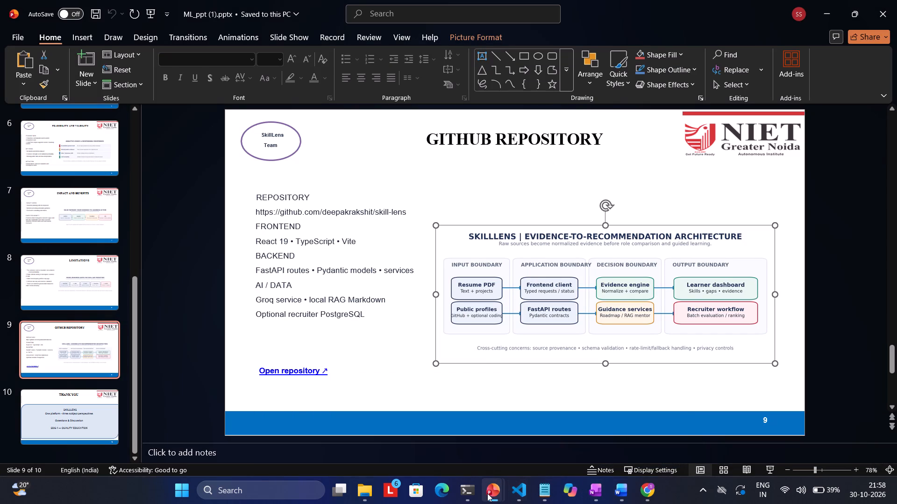
left_click(490, 437)
scroll(381, 334, "down", 2)
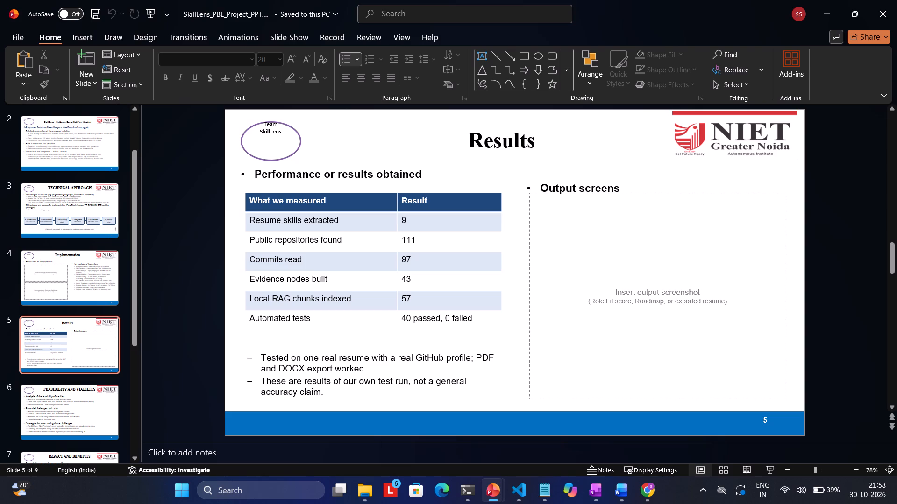
left_click(65, 211)
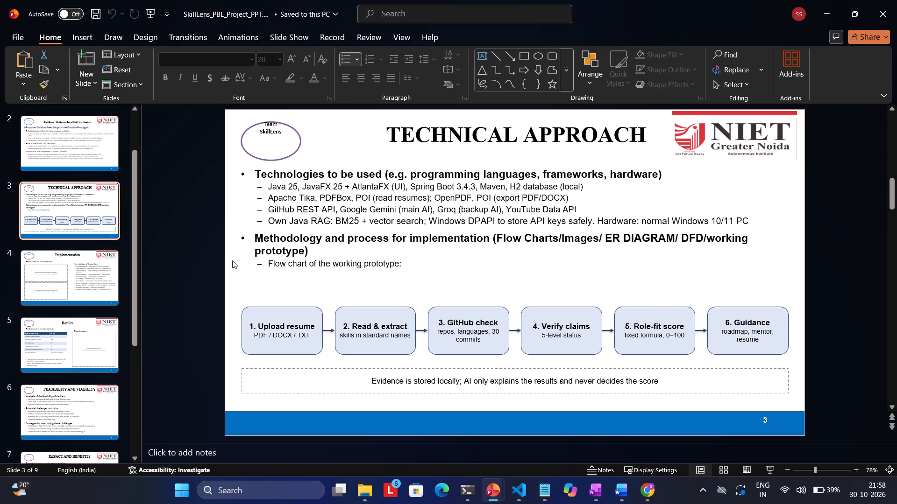
left_click(414, 263)
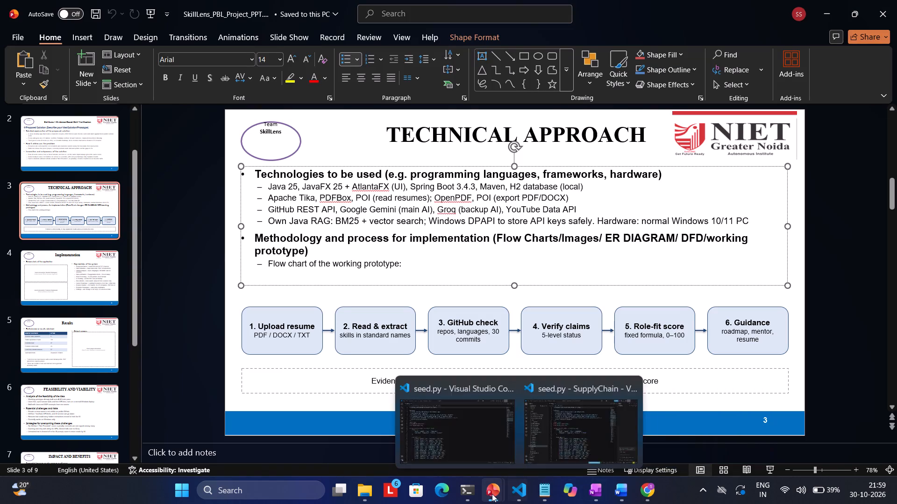
left_click(598, 445)
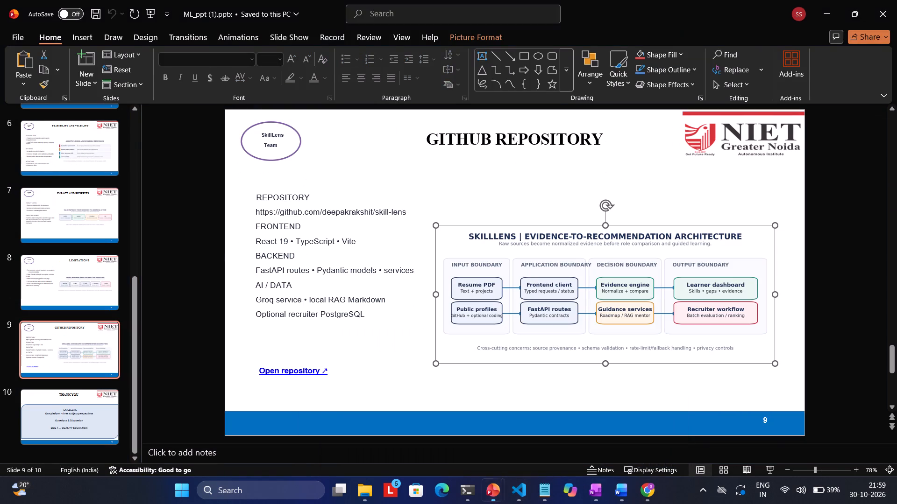
scroll(52, 200, "up", 2)
left_click(67, 254)
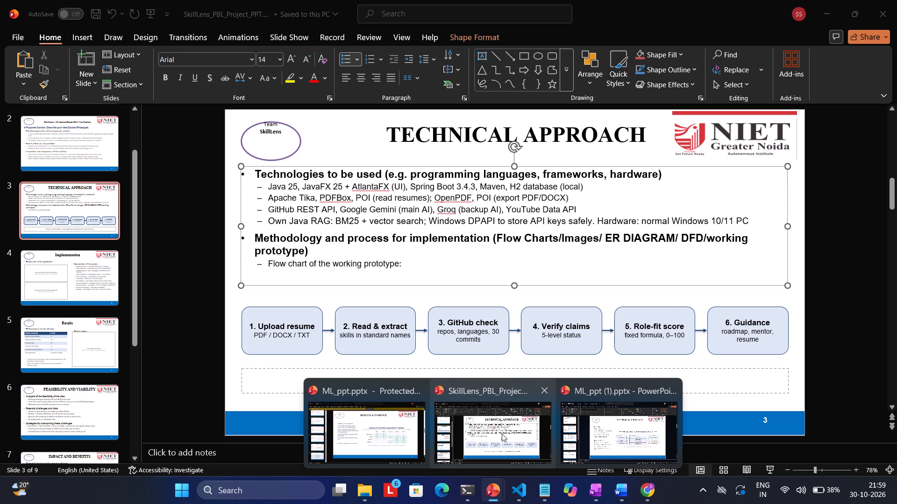
left_click(618, 429)
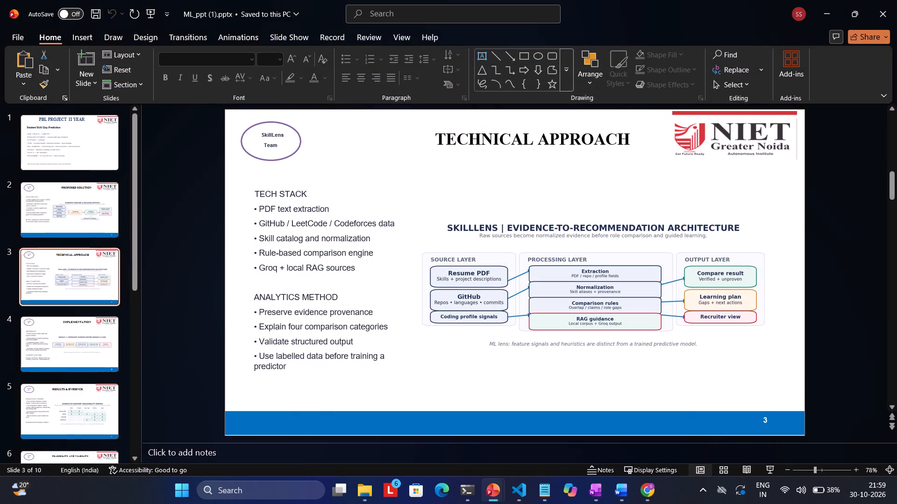
left_click(88, 203)
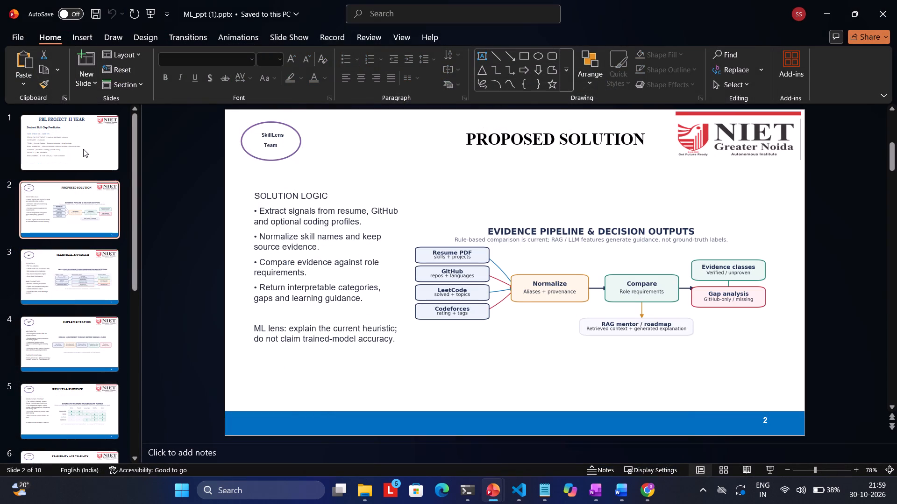
left_click(83, 149)
left_click(88, 196)
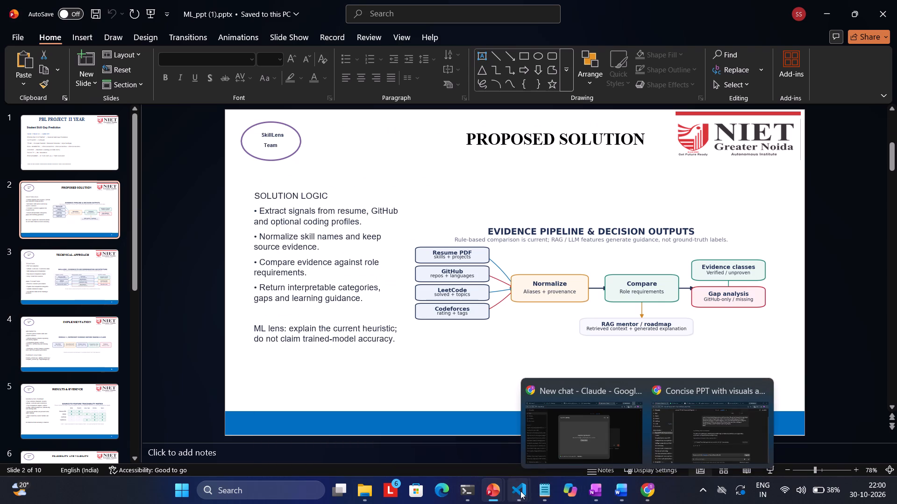
left_click(506, 444)
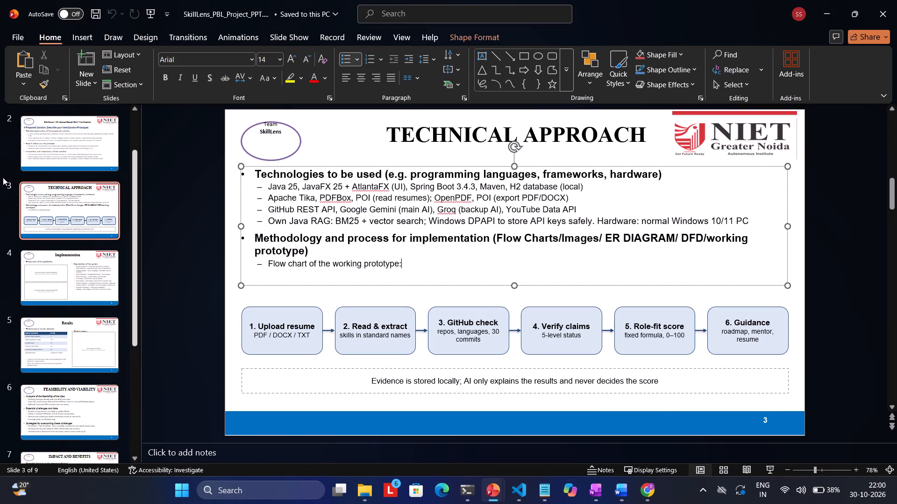
left_click(52, 147)
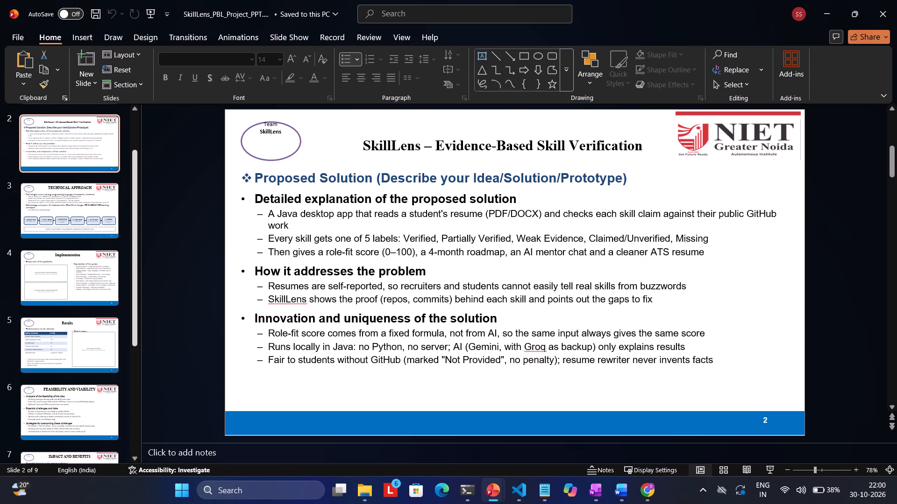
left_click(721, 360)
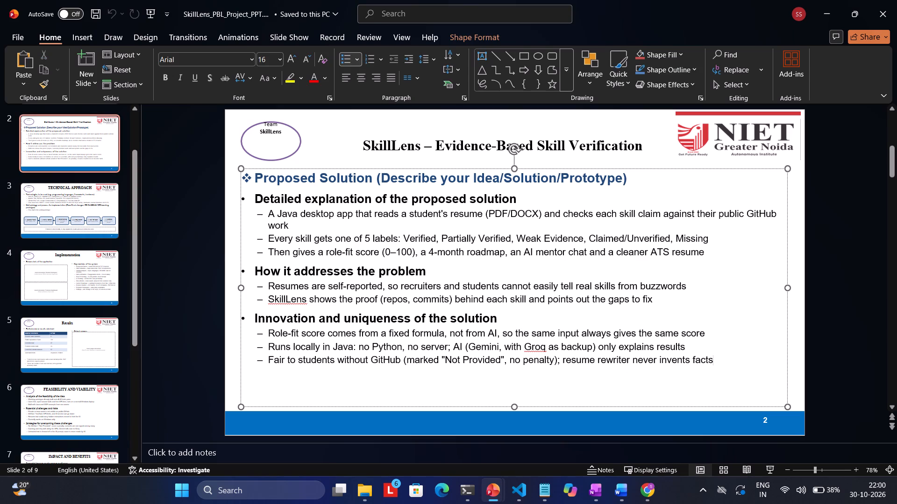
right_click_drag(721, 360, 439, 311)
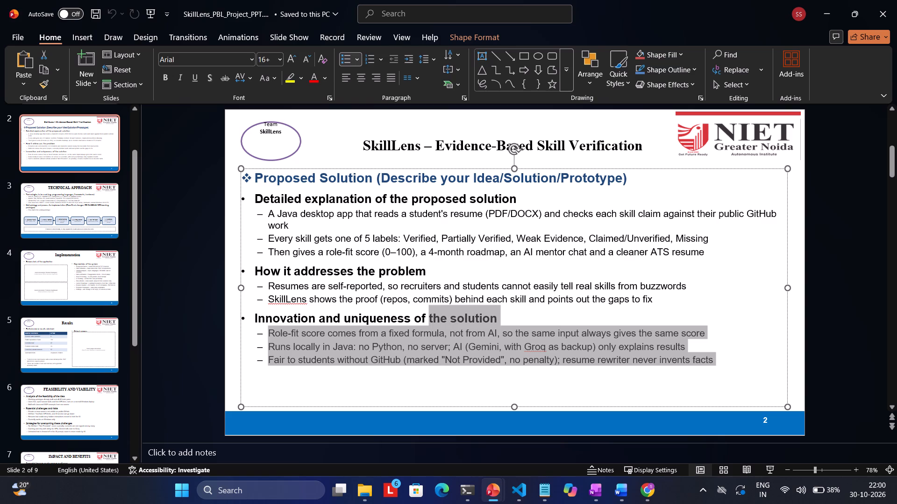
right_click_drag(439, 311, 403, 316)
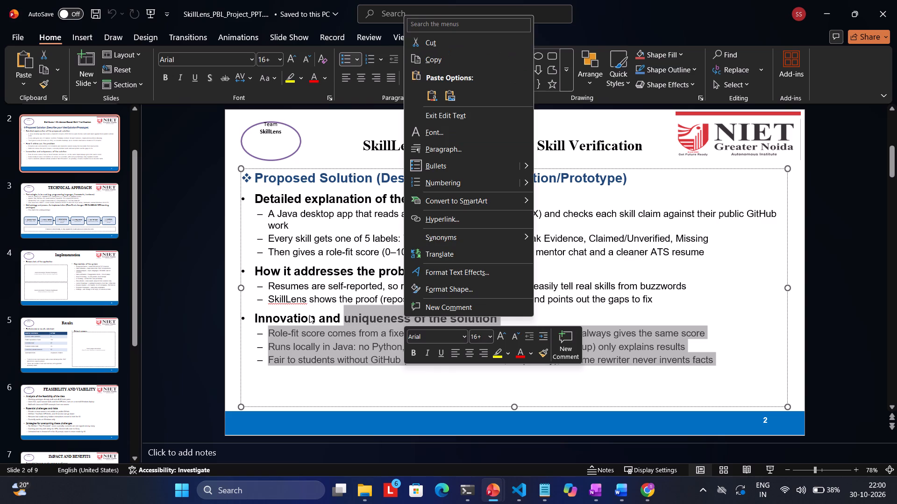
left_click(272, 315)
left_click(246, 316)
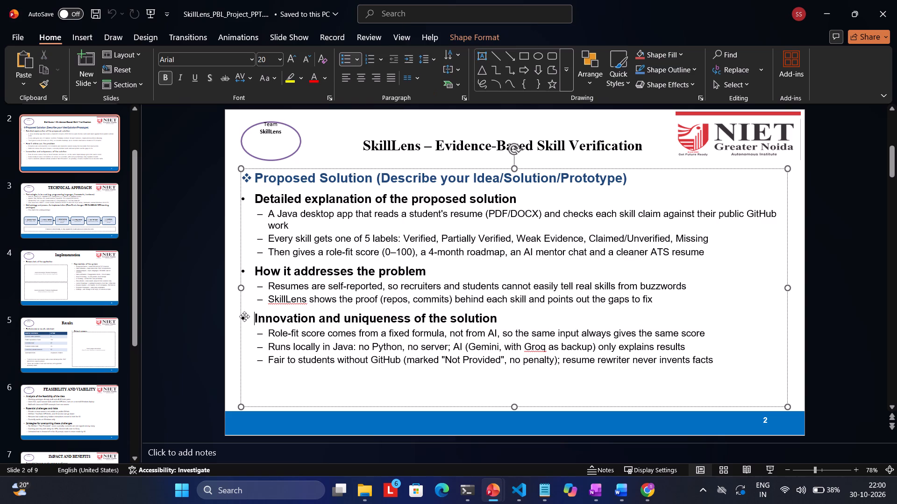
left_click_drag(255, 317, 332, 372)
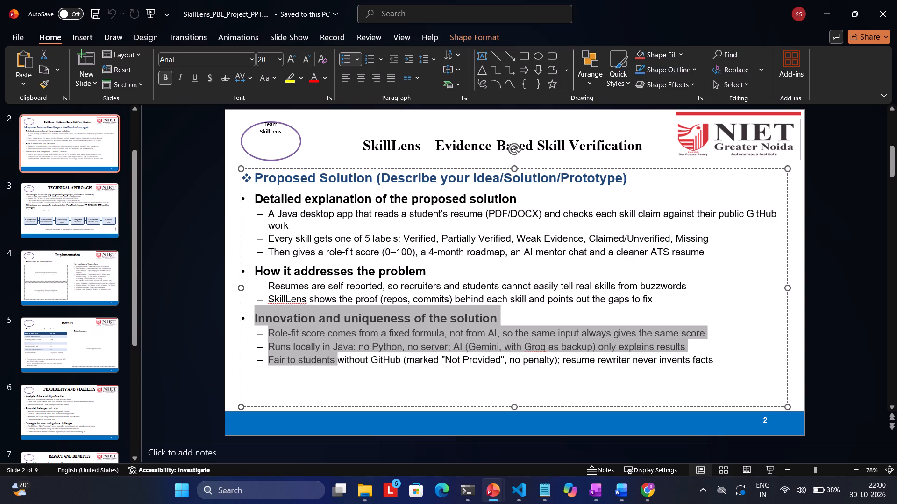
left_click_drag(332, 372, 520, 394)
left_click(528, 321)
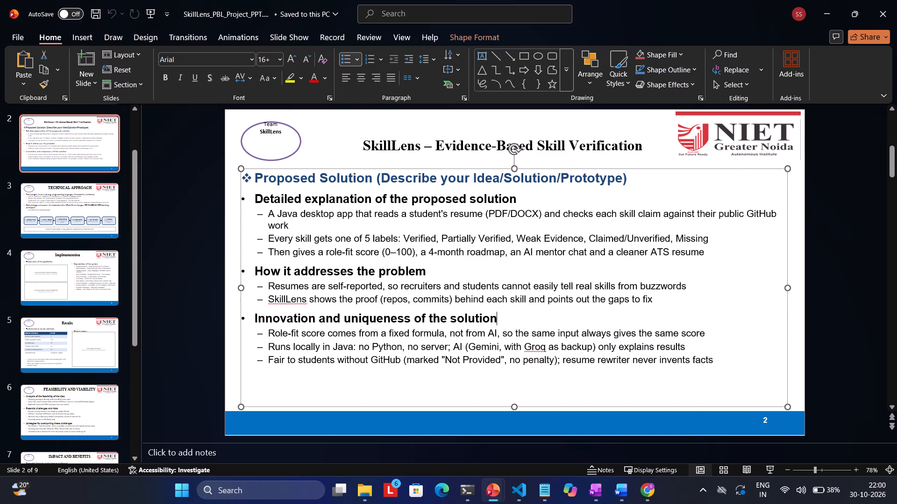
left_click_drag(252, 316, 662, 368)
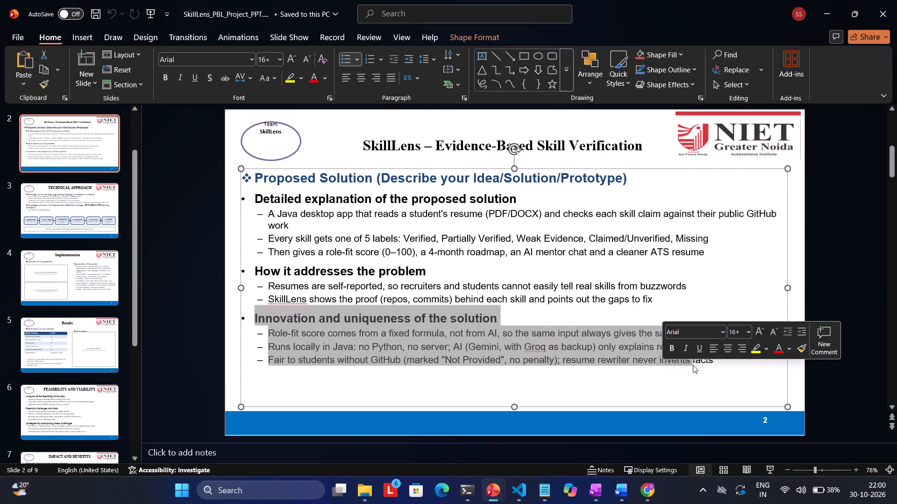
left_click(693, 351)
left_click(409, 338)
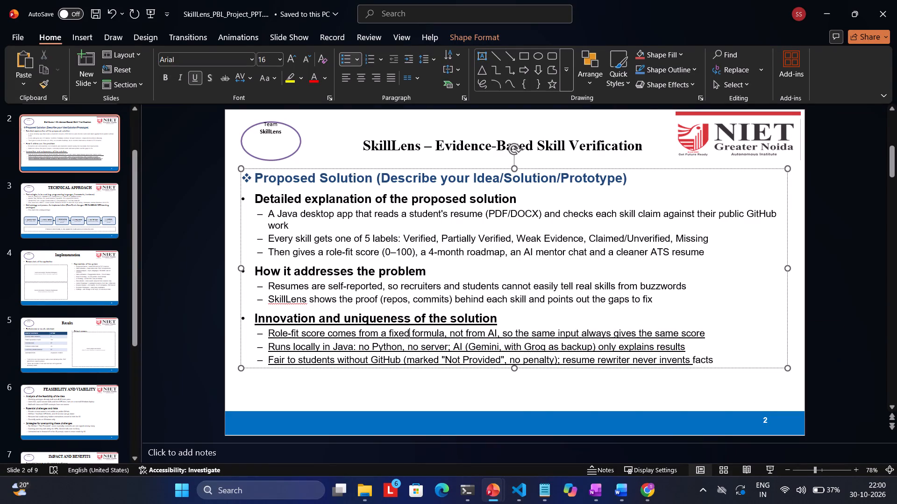
Delete the "Innovation and uniqueness of the solution" heading and its three bullets from slide 2 of the project presentation.
left_click(720, 357)
key("BackSpace")
key("BackSpace")
key("BackSpace")
key("BackSpace")
key("BackSpace")
key("BackSpace")
key("BackSpace")
key("BackSpace")
key("BackSpace")
key("BackSpace")
key("BackSpace")
key("BackSpace")
key("BackSpace")
key("BackSpace")
key("BackSpace")
key("BackSpace")
key("BackSpace")
key("BackSpace")
key("BackSpace")
key("BackSpace")
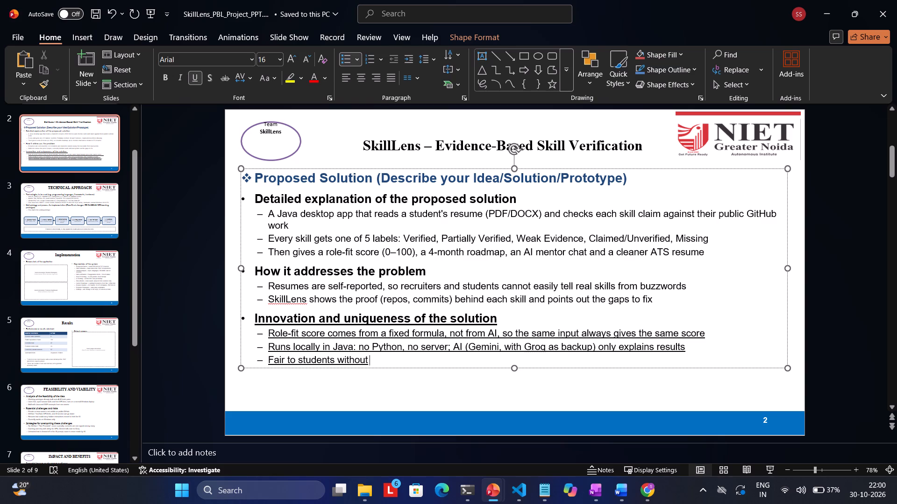
key("BackSpace")
key("BackSpace")
key("BackSpace")
key("BackSpace")
key("BackSpace")
key("BackSpace")
key("BackSpace")
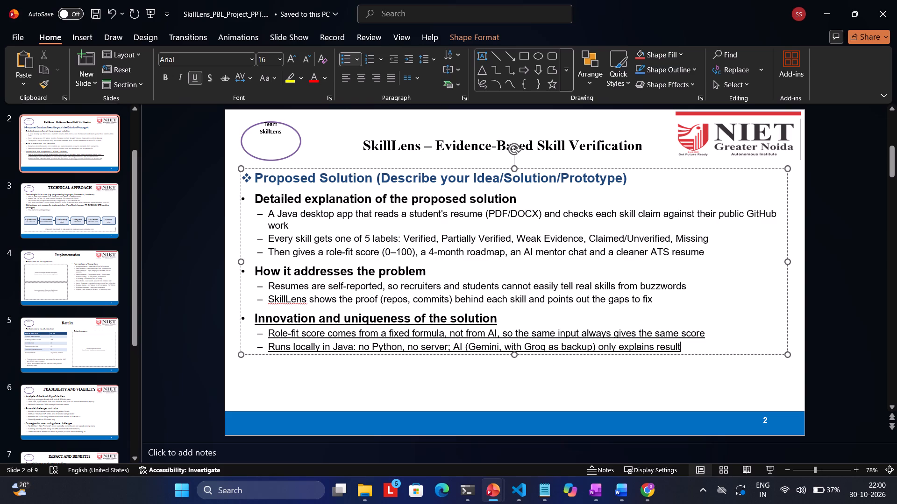
key("BackSpace")
key("BackSpace")
key("BackSpace")
key("BackSpace")
key("BackSpace")
key("BackSpace")
key("BackSpace")
key("BackSpace")
key("BackSpace")
key("BackSpace")
key("BackSpace")
key("BackSpace")
key("BackSpace")
key("BackSpace")
key("BackSpace")
key("BackSpace")
key("BackSpace")
key("BackSpace")
key("BackSpace")
key("BackSpace")
key("BackSpace")
key("BackSpace")
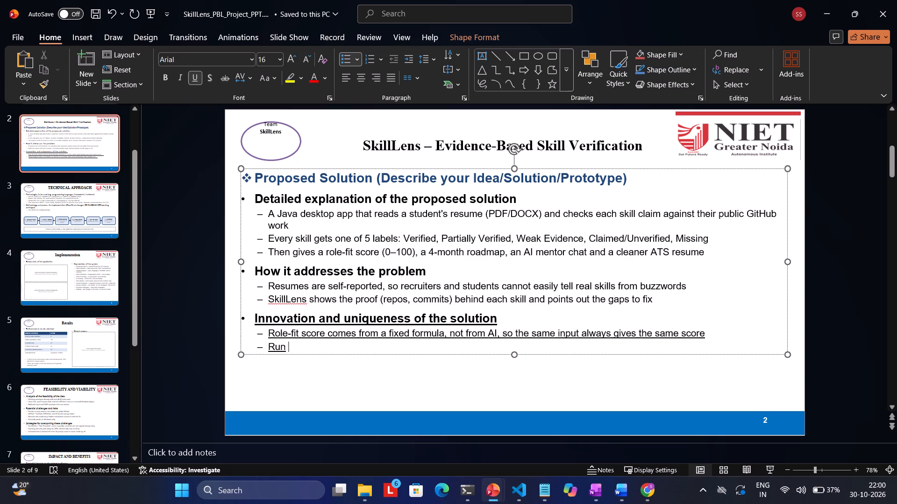
key("BackSpace")
key("BackSpace")
key("BackSpace")
key("BackSpace")
key("BackSpace")
key("BackSpace")
key("BackSpace")
key("BackSpace")
key("BackSpace")
key("BackSpace")
key("BackSpace")
key("BackSpace")
key("BackSpace")
key("BackSpace")
key("BackSpace")
key("BackSpace")
key("BackSpace")
key("BackSpace")
key("BackSpace")
key("BackSpace")
key("BackSpace")
key("BackSpace")
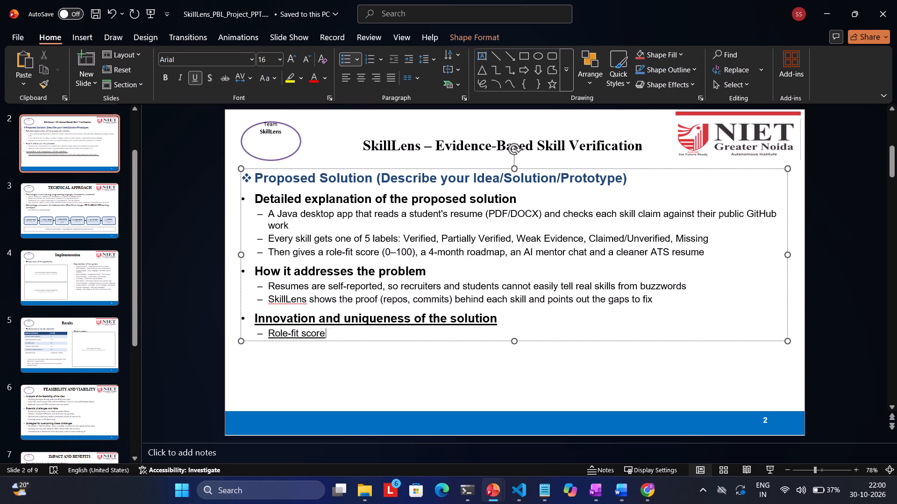
key("BackSpace")
key("BackSpace")
key("BackSpace")
key("BackSpace")
key("BackSpace")
key("BackSpace")
key("BackSpace")
key("BackSpace")
key("BackSpace")
key("BackSpace")
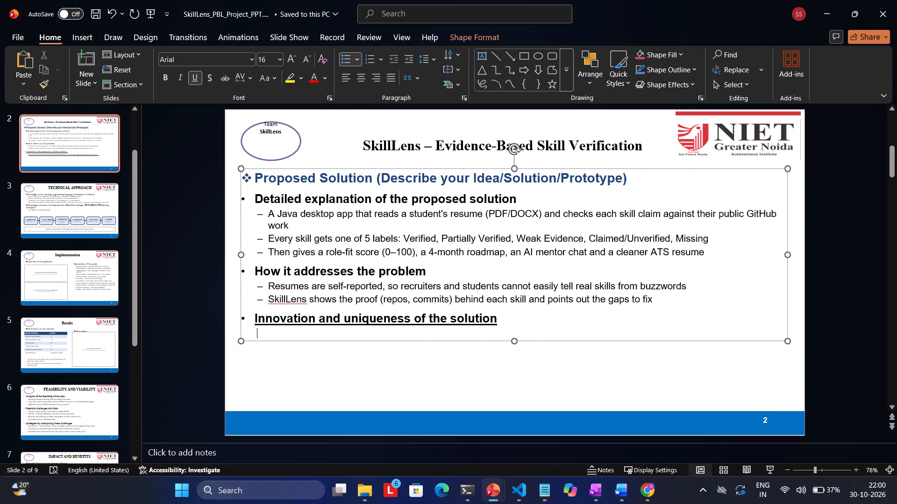
key("BackSpace")
key("BackSpace")
key("BackSpace")
key("BackSpace")
key("BackSpace")
key("BackSpace")
key("BackSpace")
key("BackSpace")
key("BackSpace")
key("BackSpace")
key("BackSpace")
key("BackSpace")
key("BackSpace")
key("BackSpace")
key("BackSpace")
key("BackSpace")
key("BackSpace")
key("BackSpace")
key("BackSpace")
key("BackSpace")
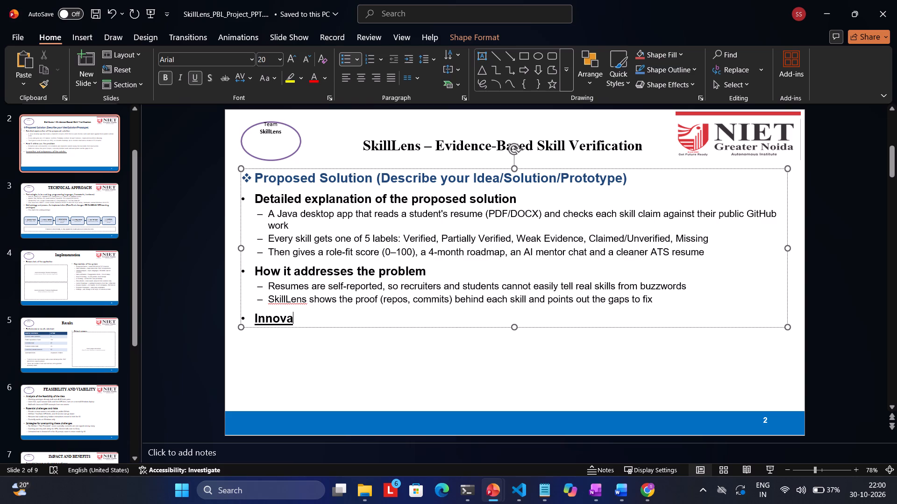
key("BackSpace")
key("BackSpace")
key("BackSpace")
key("BackSpace")
key("BackSpace")
key("BackSpace")
key("BackSpace")
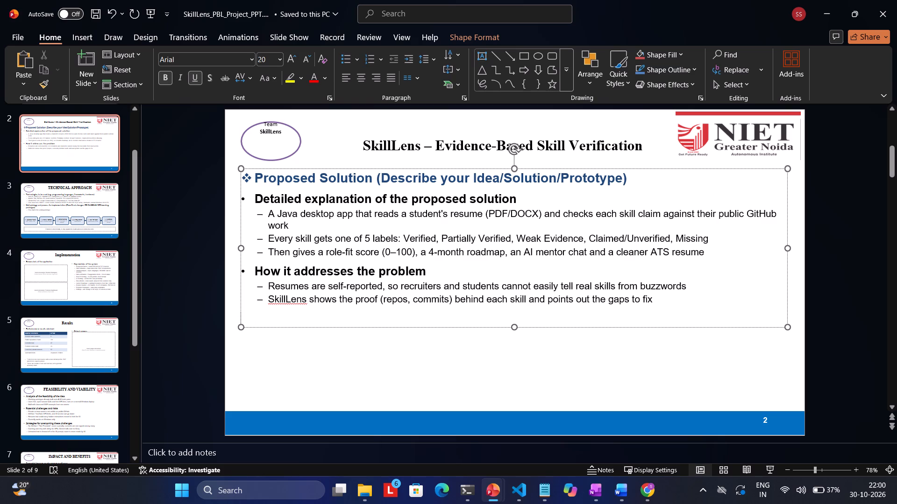
key("BackSpace")
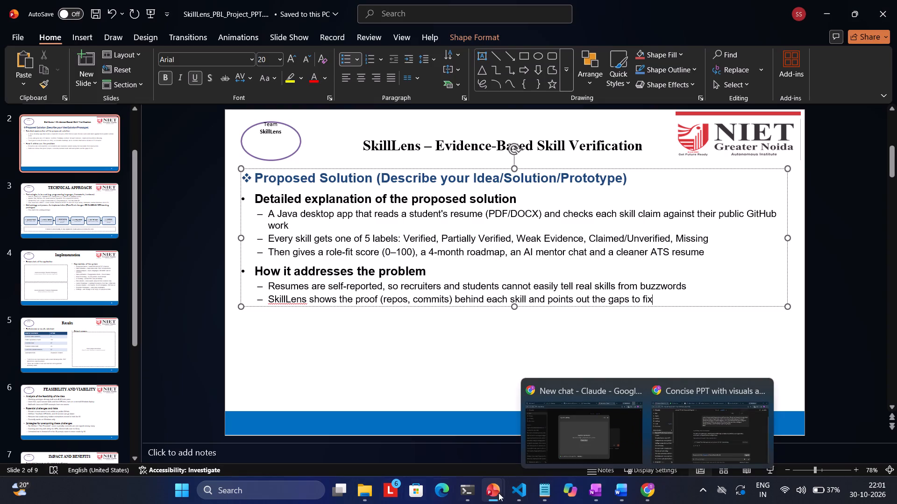
Copy the Evidence Pipeline & Decision Outputs diagram from the ML presentation's Proposed Solution slide onto slide 2 of the project presentation.
left_click(593, 421)
left_click(502, 280)
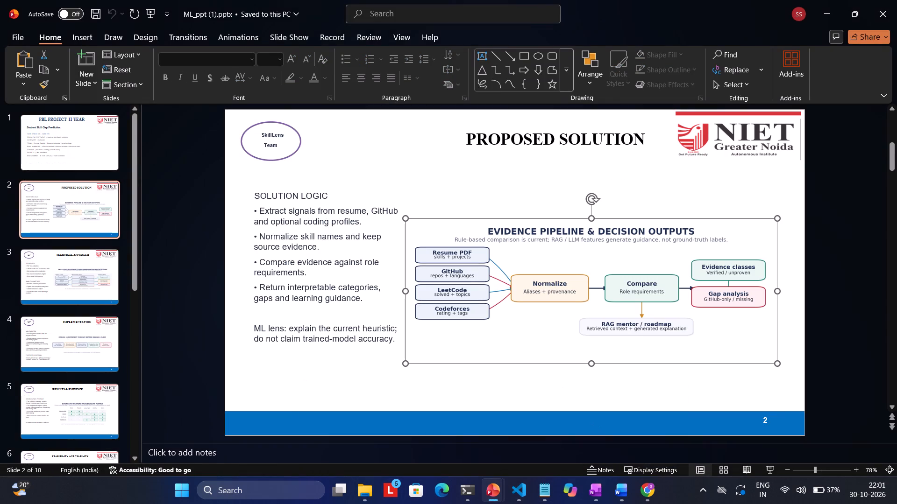
key("ctrl+c")
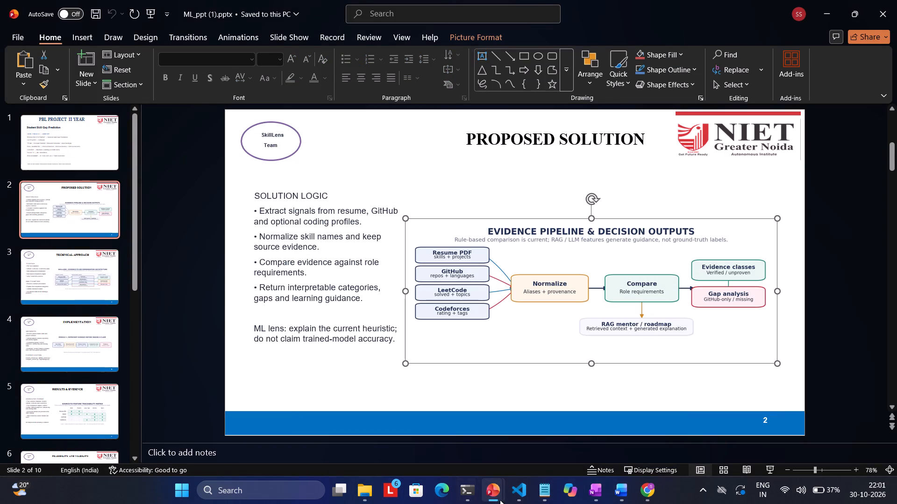
left_click(504, 430)
left_click(445, 353)
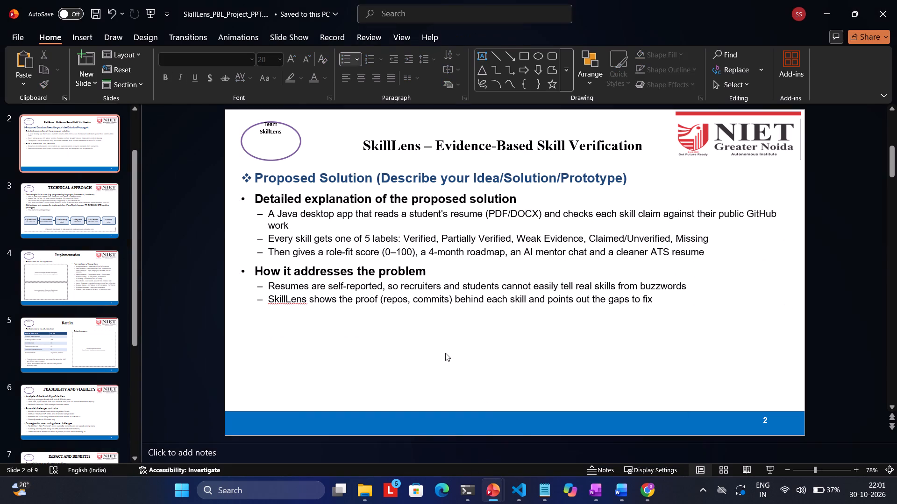
key("ctrl+v")
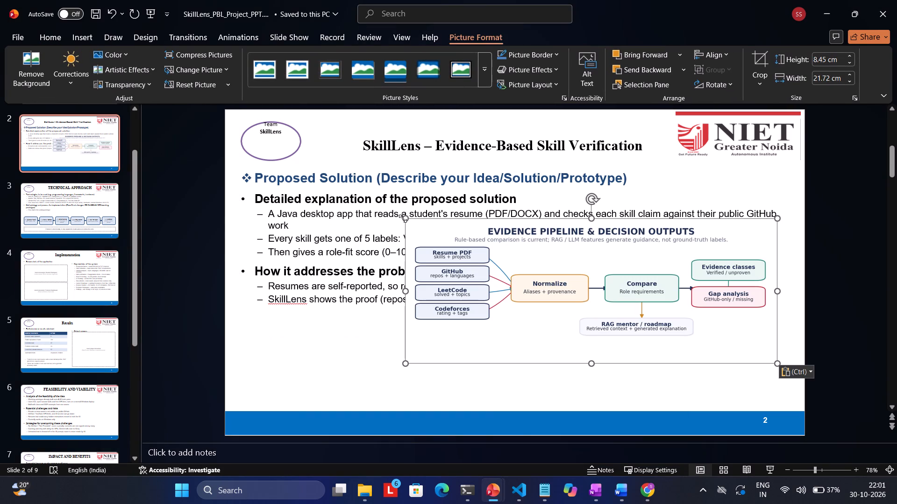
Shrink the pasted pipeline diagram to about 6.1 by 15.8 cm and move it to the slide's lower right, around the last bullet.
left_click_drag(403, 219, 480, 273)
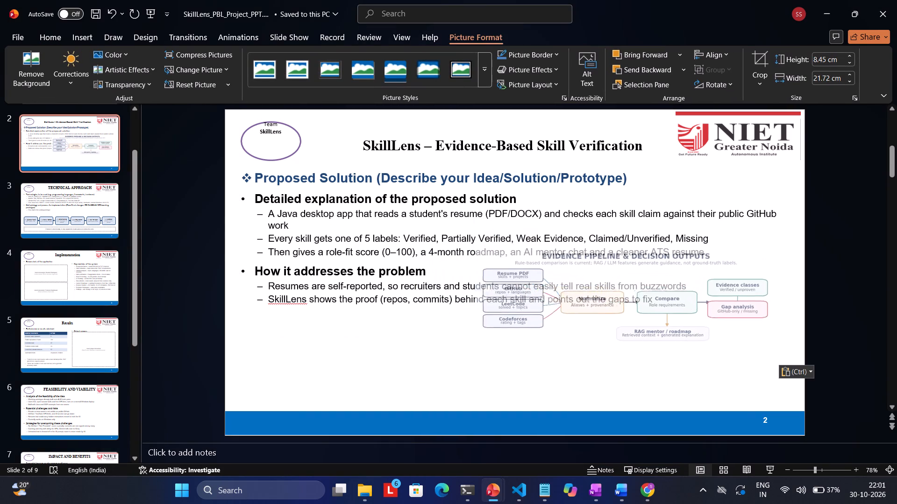
left_click_drag(480, 273, 509, 288)
left_click_drag(585, 296, 436, 343)
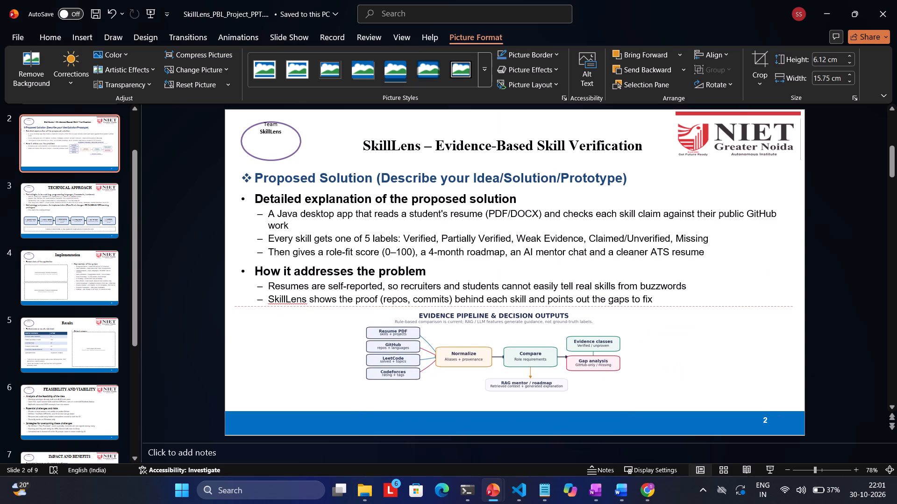
left_click_drag(436, 343, 436, 346)
left_click_drag(501, 327, 657, 326)
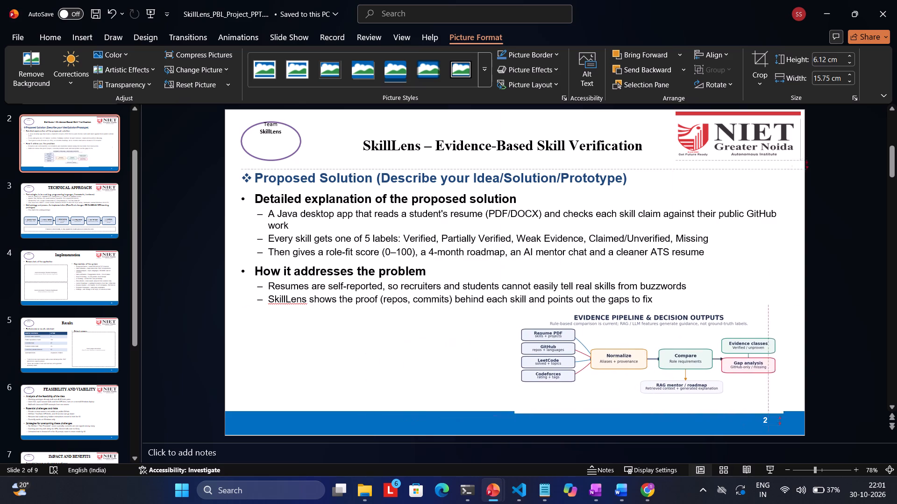
left_click_drag(657, 326, 696, 316)
left_click(622, 231)
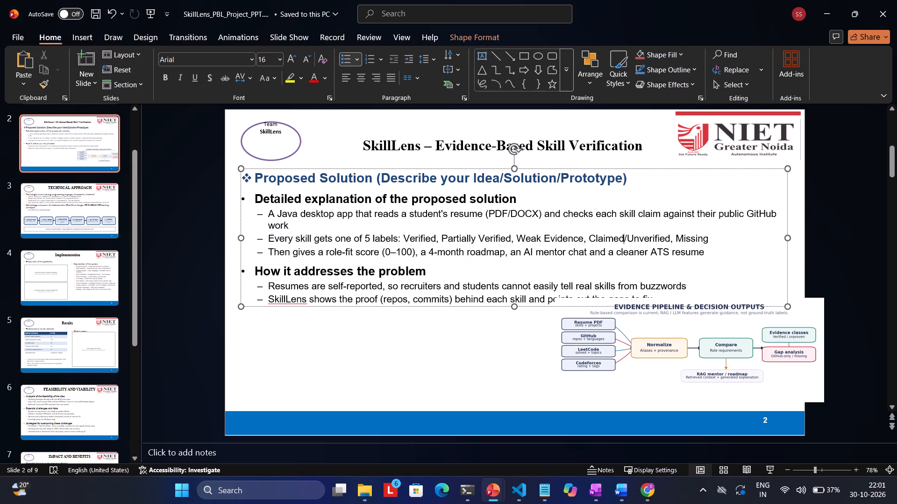
Narrow the body text box on slide 2 so its text occupies only the slide's left half.
left_click(731, 328)
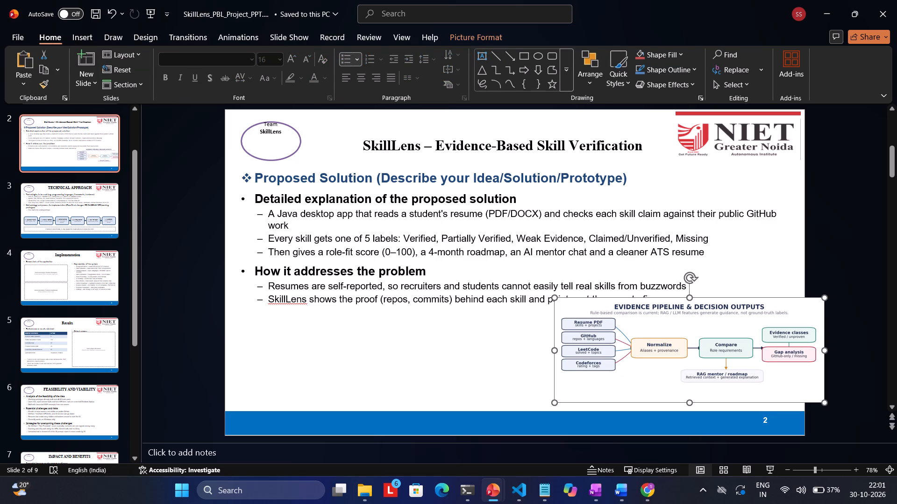
left_click(695, 256)
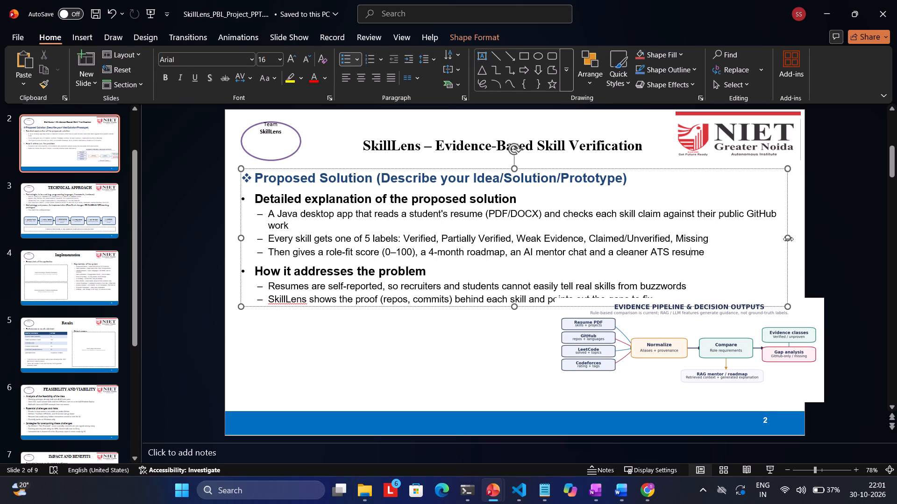
left_click_drag(787, 239, 675, 239)
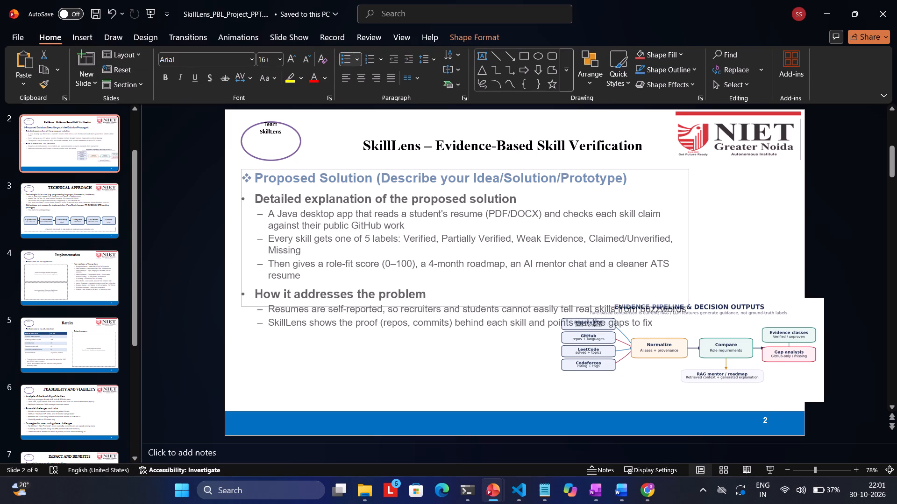
left_click_drag(675, 239, 500, 243)
left_click(480, 270)
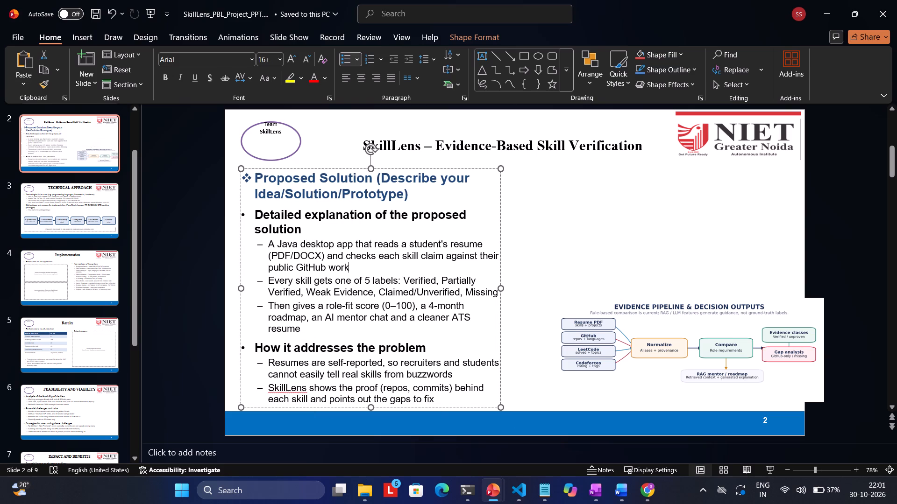
Move the Evidence Pipeline & Decision Outputs diagram up into the empty space beside the bullets, fully inside the slide.
left_click(627, 316)
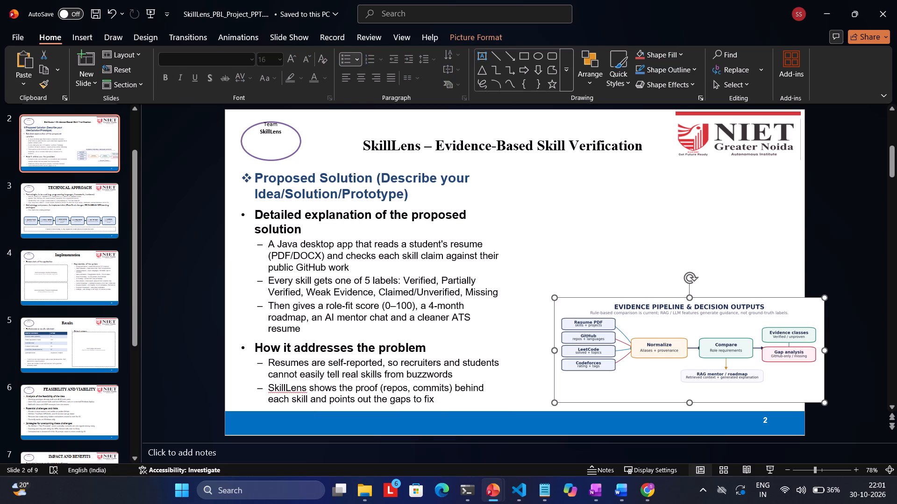
left_click_drag(654, 318, 638, 290)
double_click(638, 288)
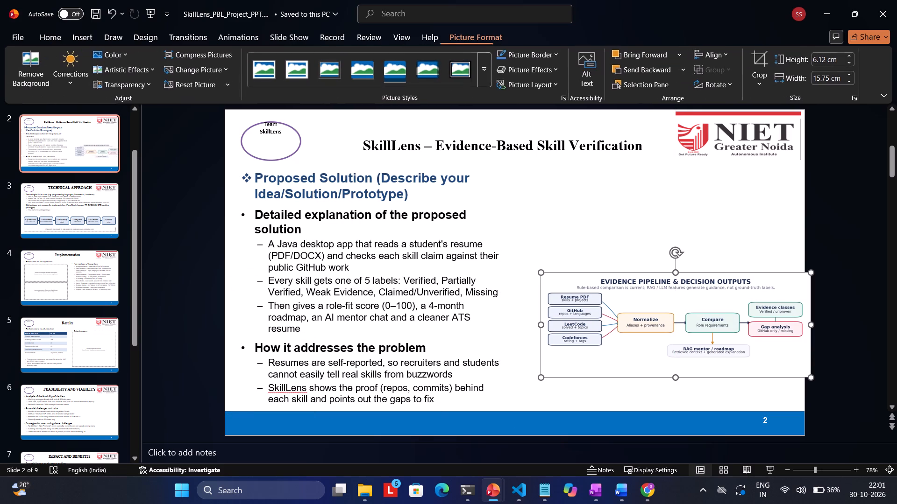
left_click(692, 307)
left_click_drag(692, 307, 667, 237)
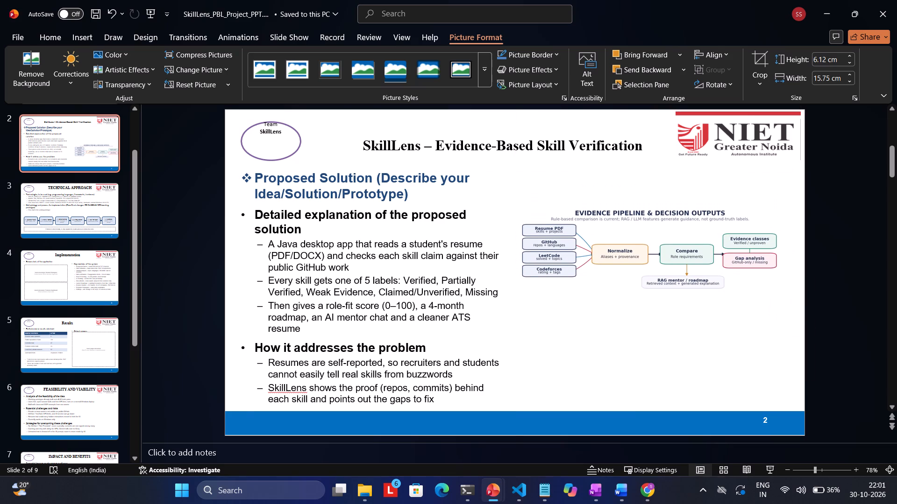
left_click_drag(667, 237, 669, 242)
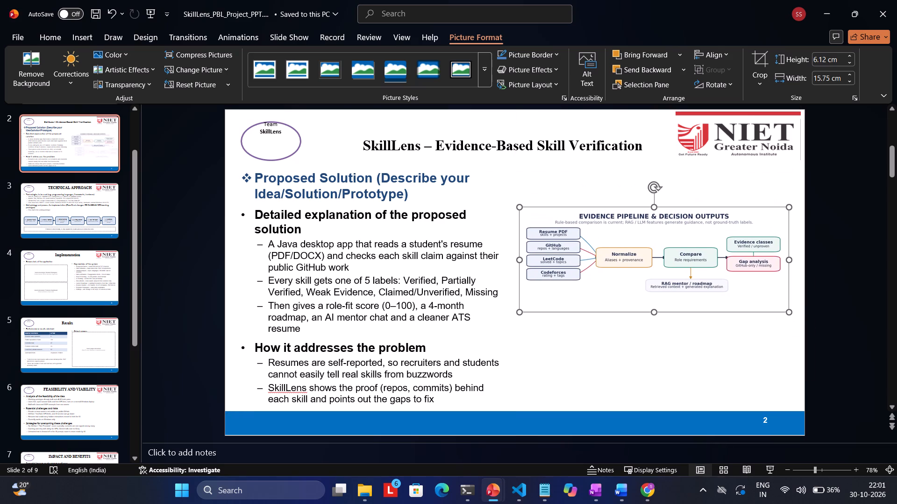
Enlarge the pipeline diagram to about 11.0 cm high by 16.7 cm wide, filling the space beside the narrowed text.
left_click_drag(653, 308, 653, 367)
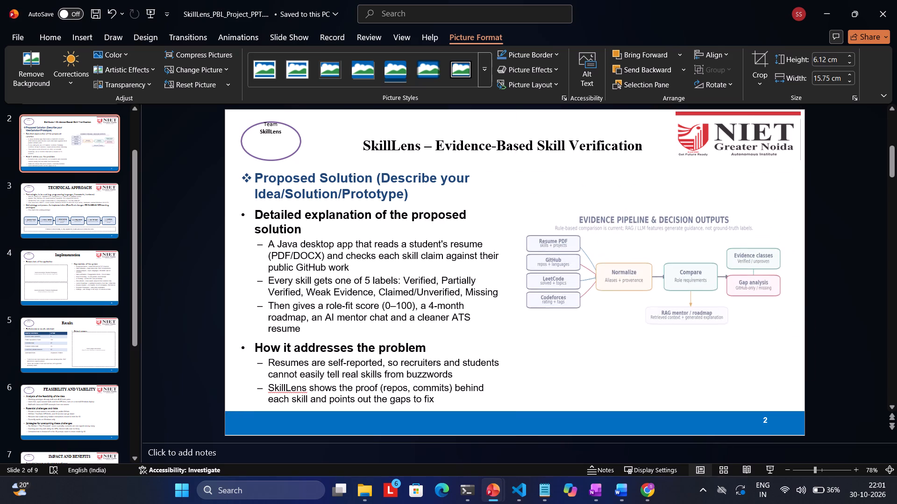
left_click_drag(653, 367, 654, 386)
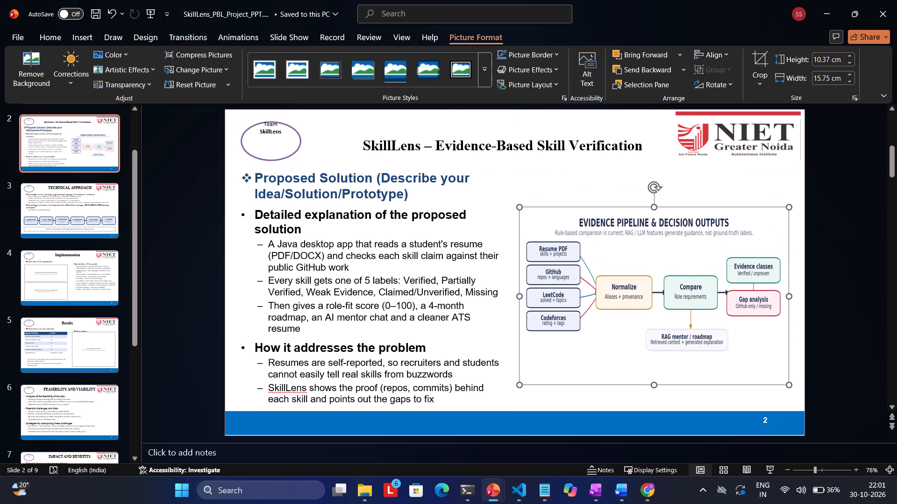
left_click(637, 268)
left_click_drag(520, 206, 512, 196)
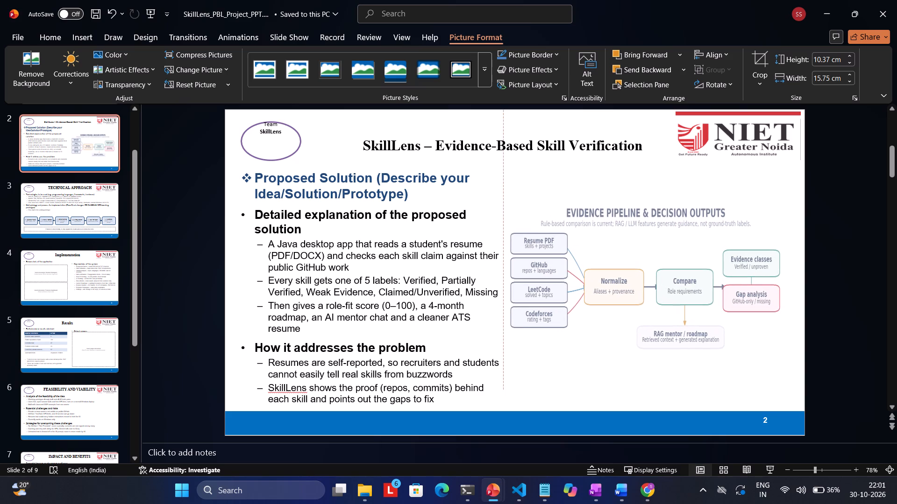
left_click_drag(512, 196, 510, 195)
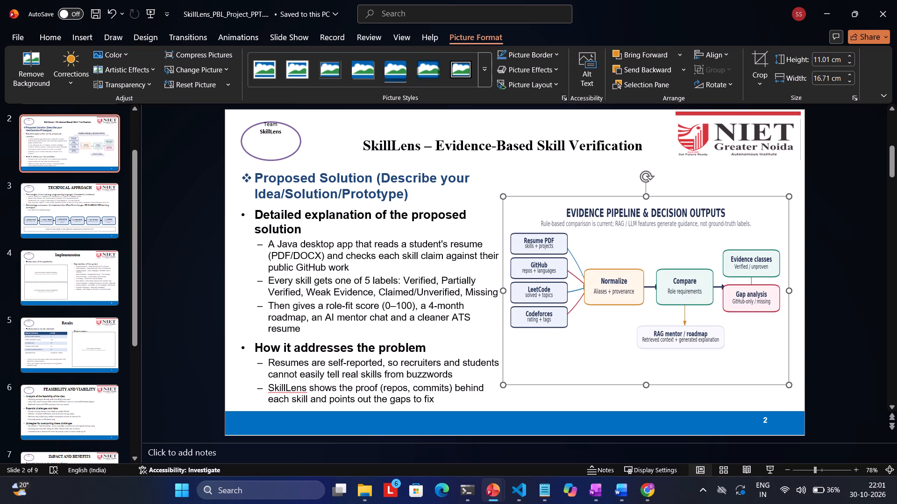
left_click(563, 324)
left_click(553, 180)
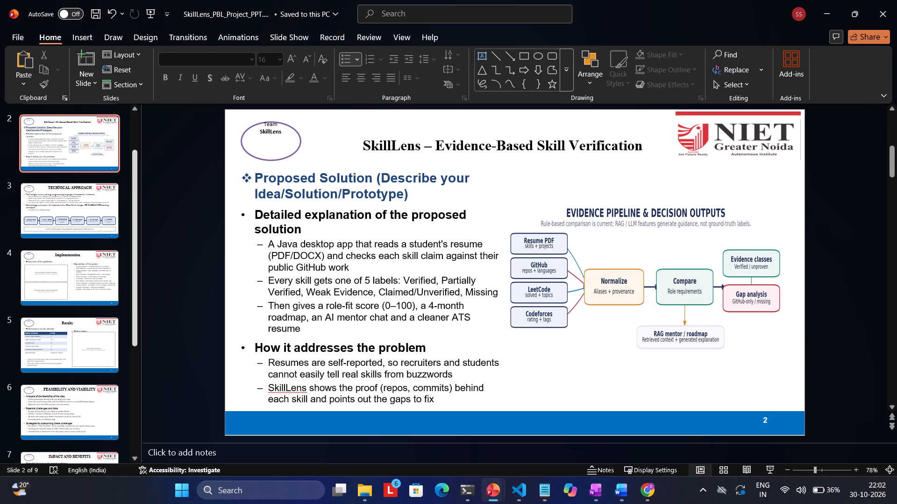
Copy the "Module 1 | Represent evidence before making a claim" diagram from the ML presentation's Implementation slide and return to the project's Implementation slide.
left_click(80, 209)
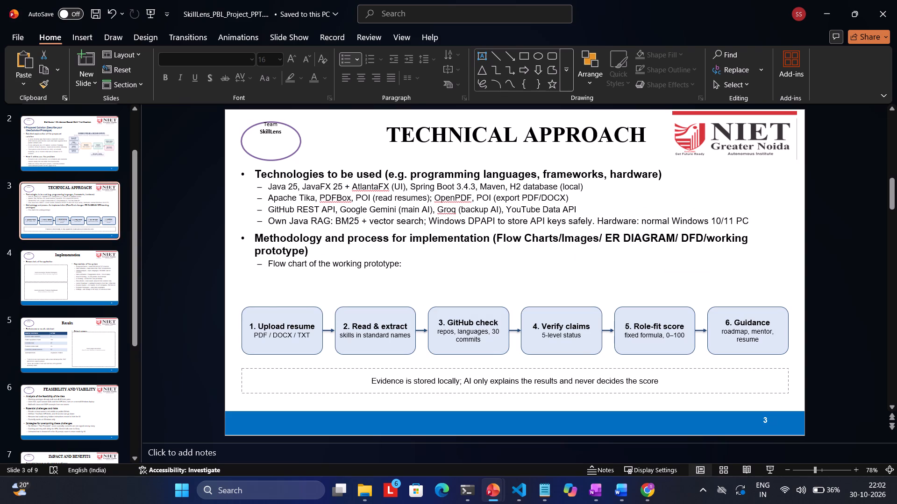
left_click(72, 289)
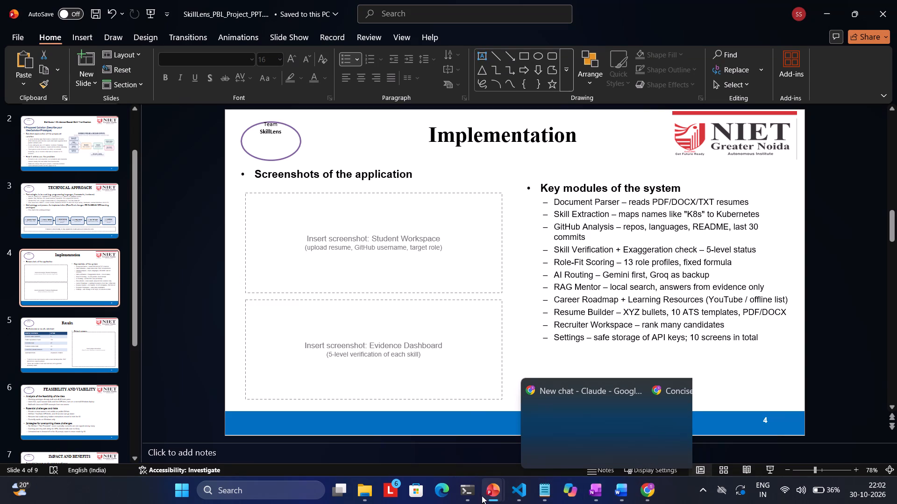
left_click(604, 437)
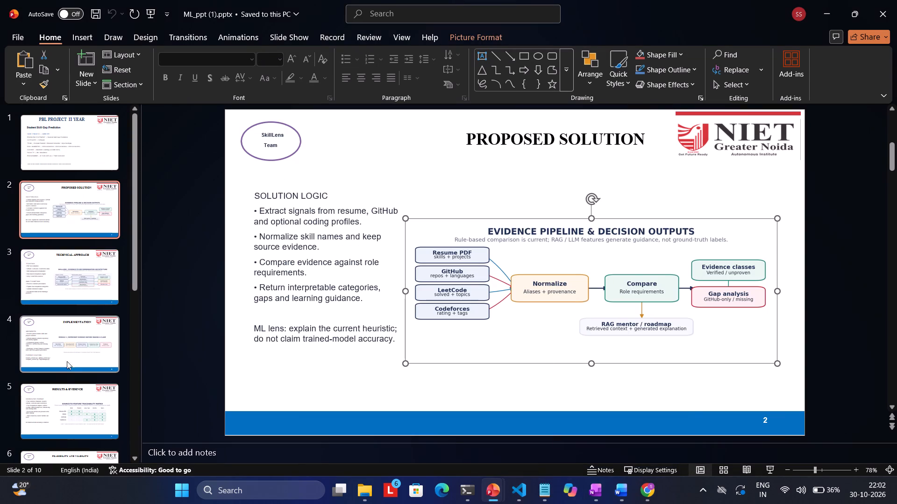
left_click(69, 365)
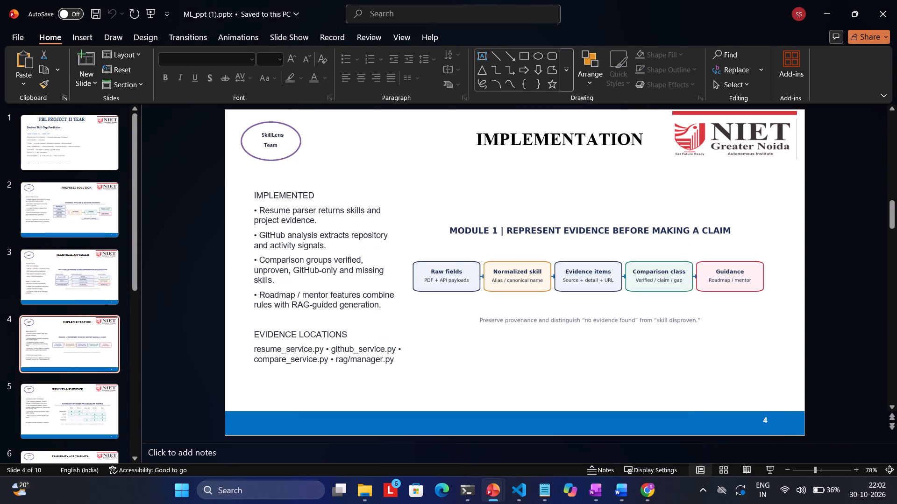
left_click(464, 275)
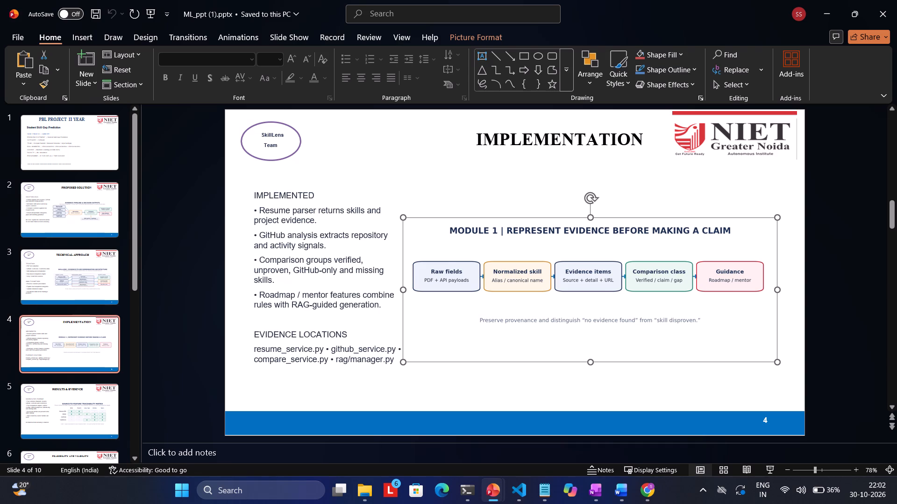
key("ctrl+c")
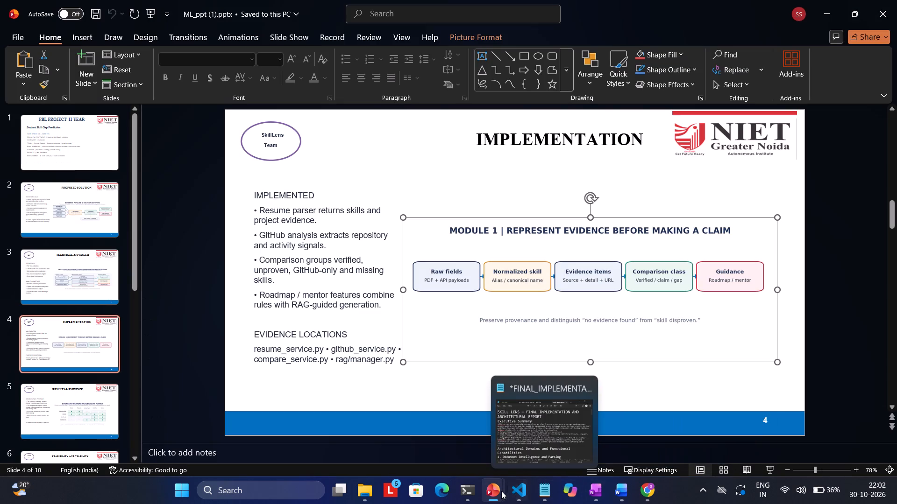
left_click(590, 446)
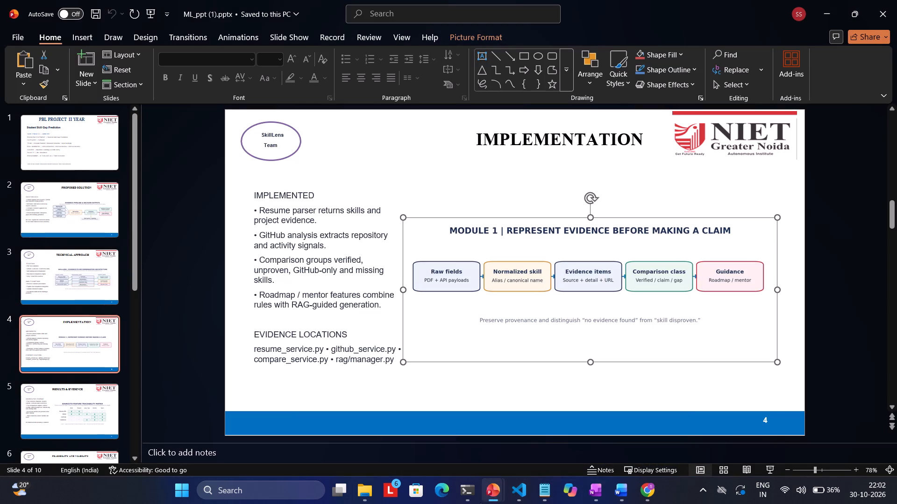
left_click(498, 413)
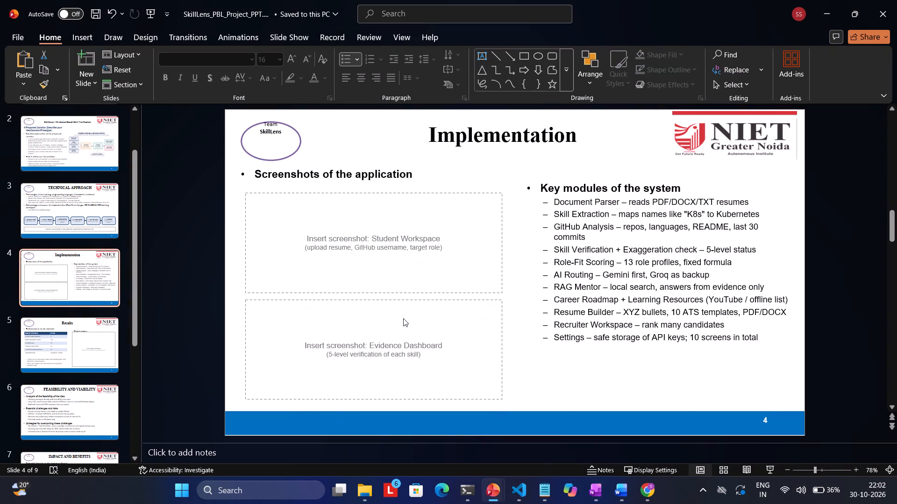
left_click(389, 357)
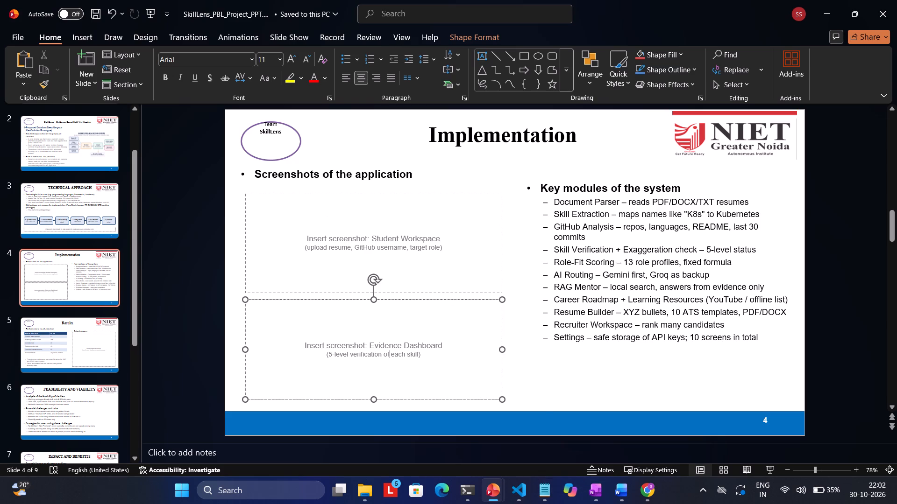
Delete the "Team SkillLens" label from the oval on the project's Implementation slide.
left_click(284, 132)
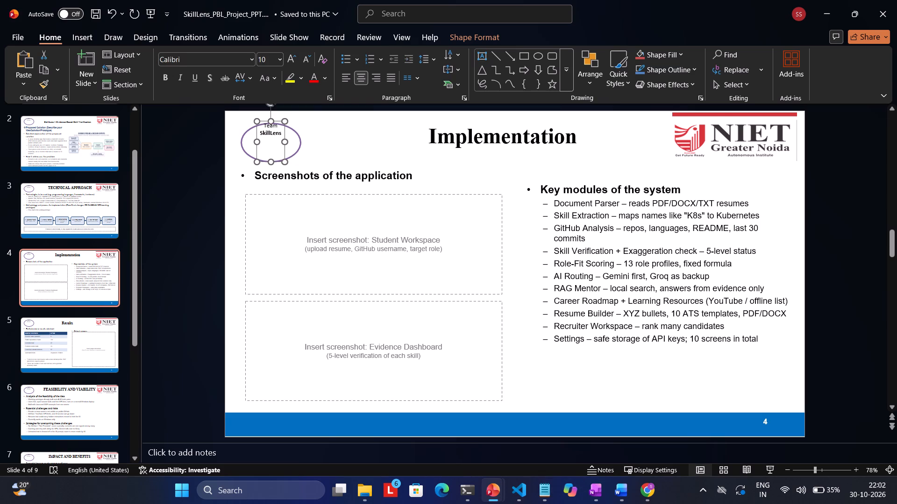
key("BackSpace")
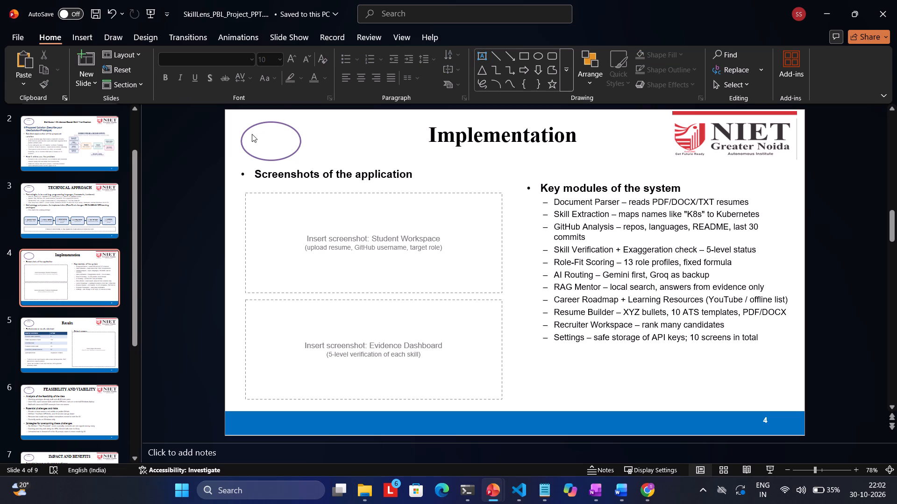
left_click(252, 134)
left_click(262, 141)
Insert a text box inside the empty oval on the Implementation slide and widen it to span most of the oval.
left_click(91, 34)
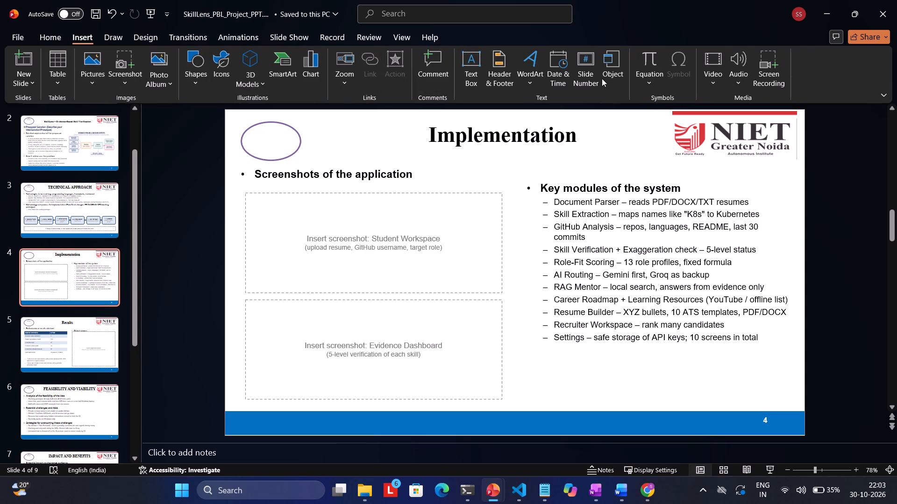
left_click(477, 66)
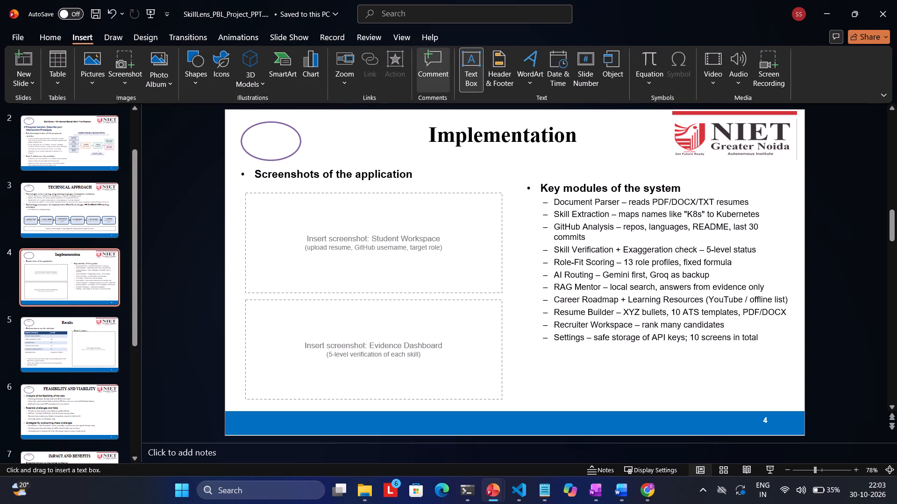
left_click(262, 139)
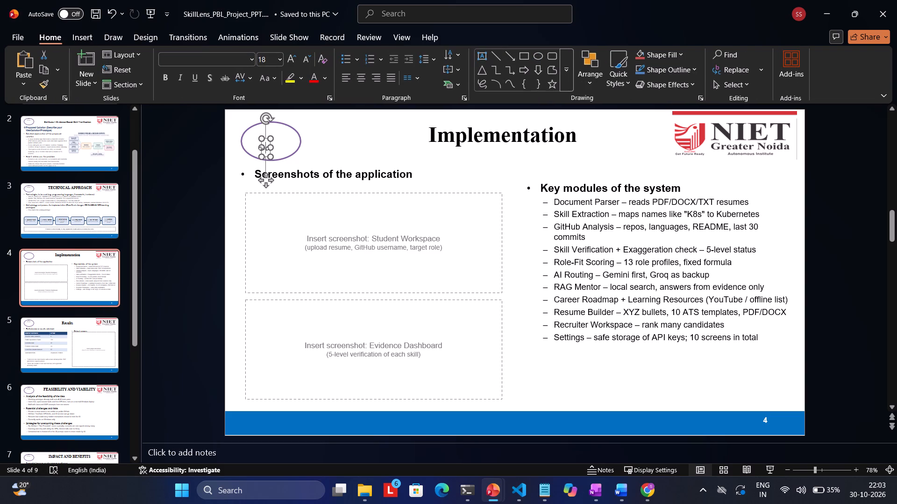
left_click_drag(263, 148, 244, 133)
left_click_drag(270, 147, 273, 147)
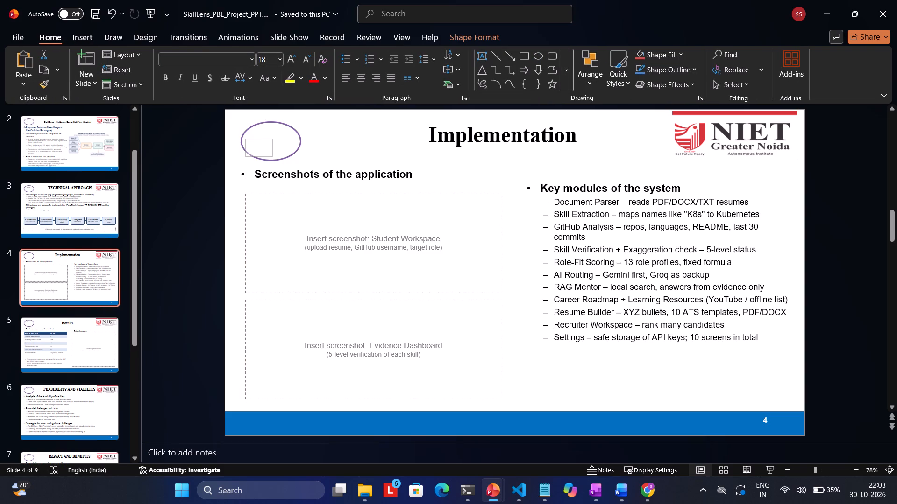
left_click_drag(273, 147, 296, 146)
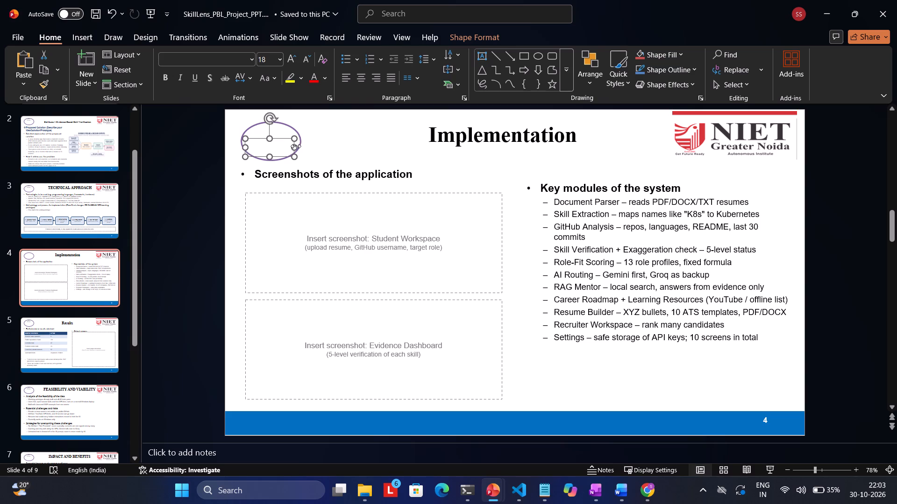
left_click_drag(269, 139, 268, 127)
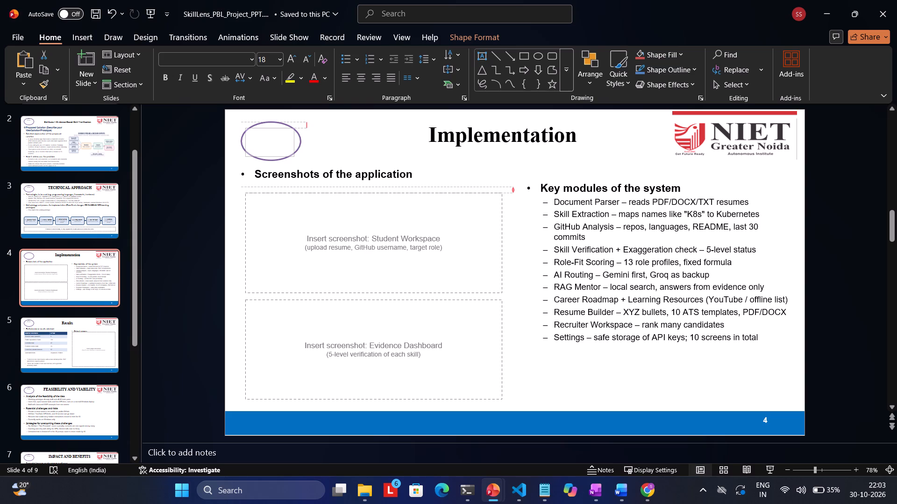
left_click_drag(268, 127, 268, 129)
left_click(261, 146)
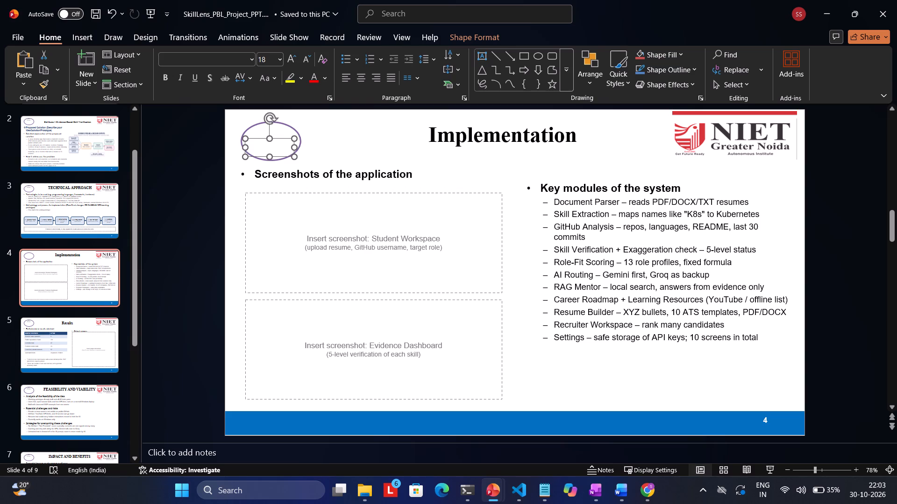
Enter the label "Group-6" in the oval's text box at font size 16.
key("Return")
key("g")
key("BackSpace")
left_click(278, 57)
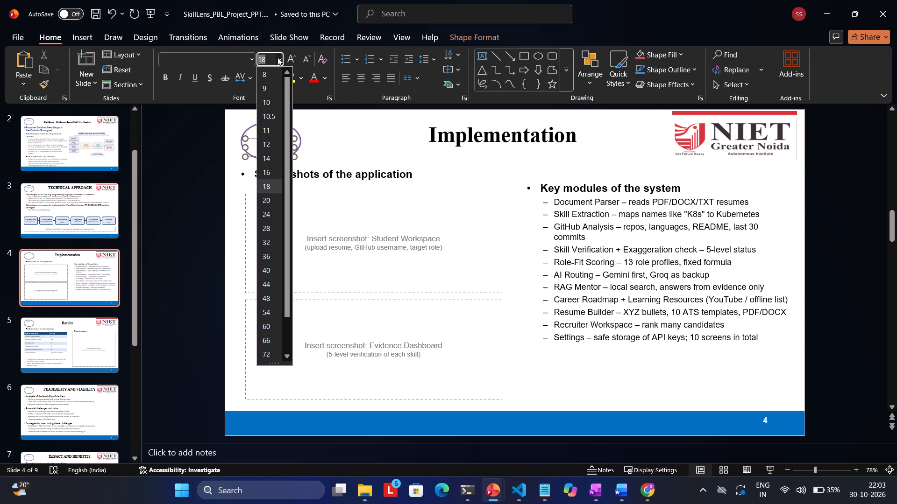
left_click(270, 116)
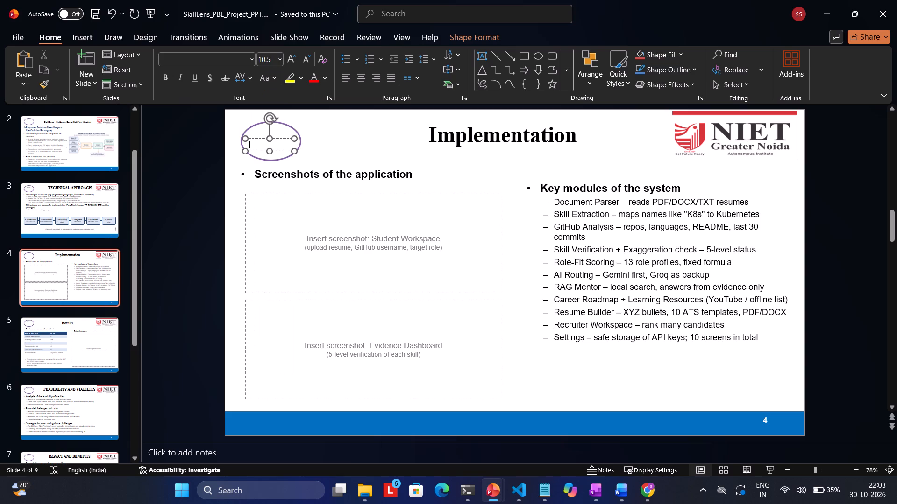
type("gr")
key("BackSpace")
key("BackSpace")
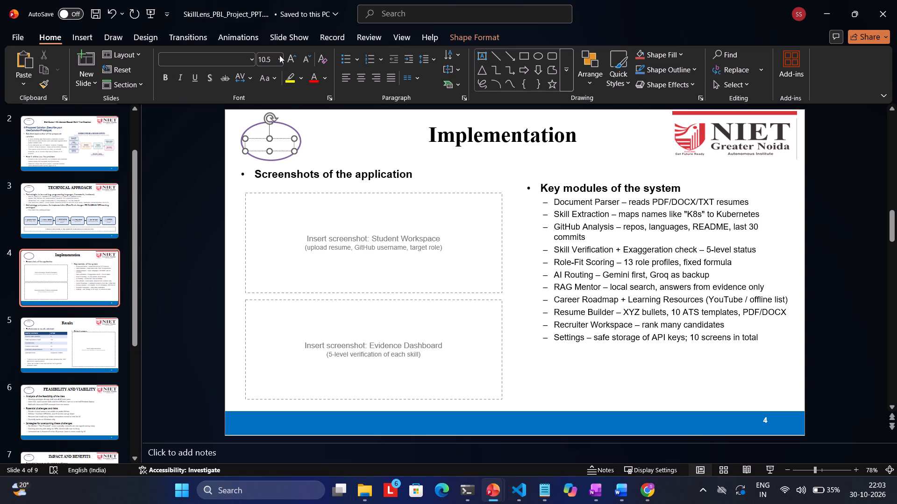
left_click(279, 54)
left_click(264, 169)
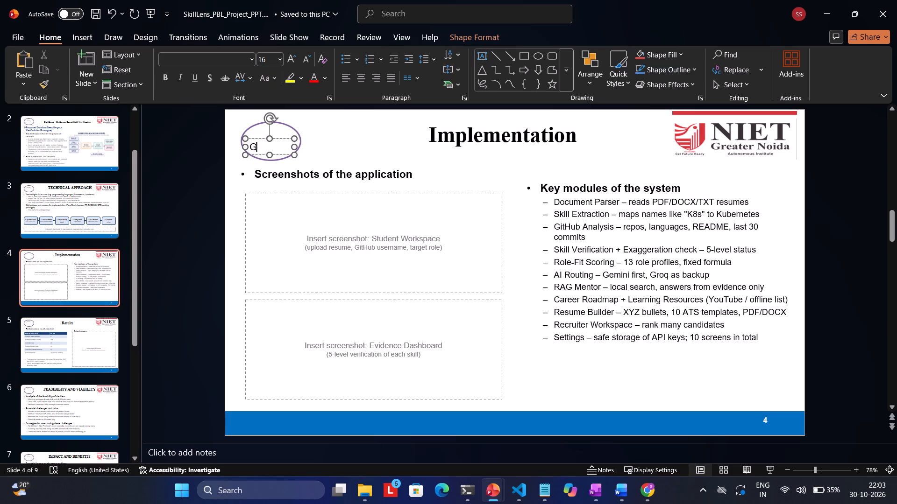
type("roup")
type("-6")
key("Return")
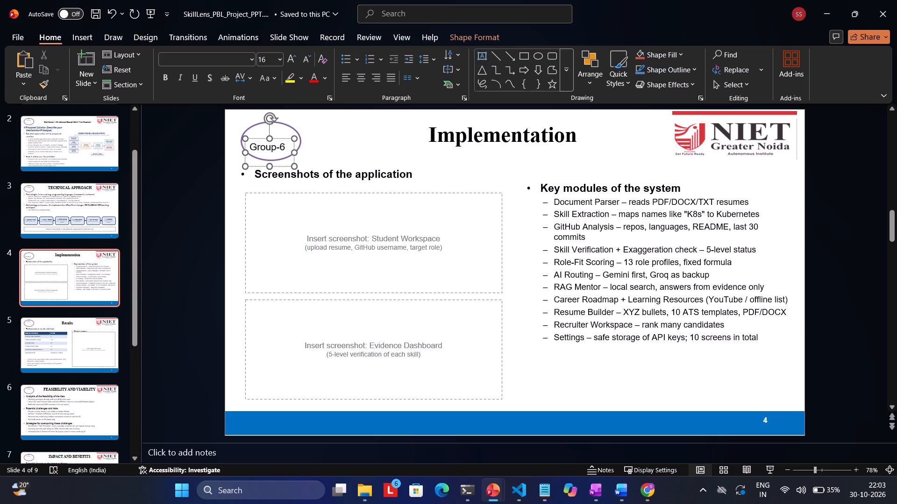
left_click_drag(295, 170, 293, 164)
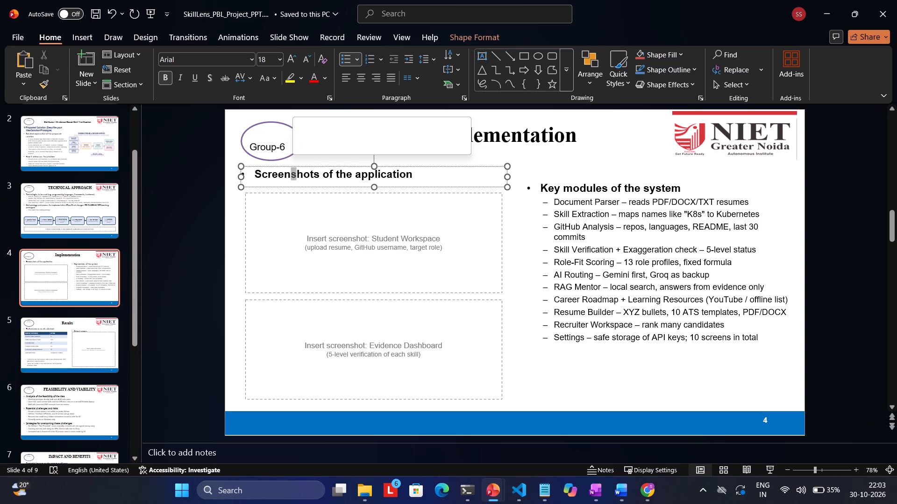
left_click(277, 150)
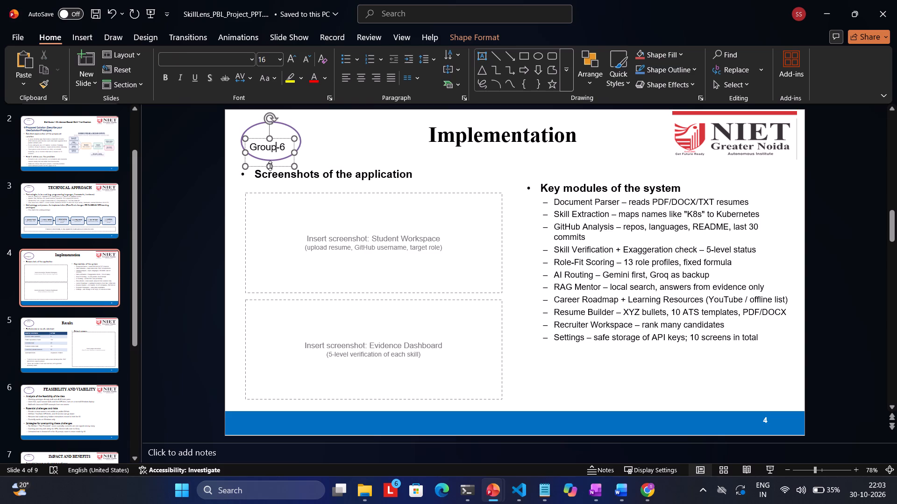
left_click_drag(270, 166, 271, 153)
left_click_drag(269, 139, 272, 122)
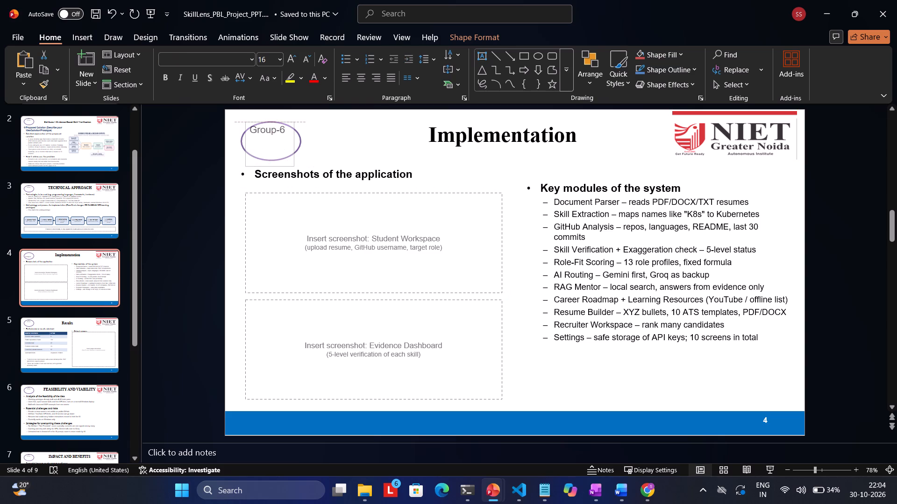
left_click_drag(272, 122, 272, 132)
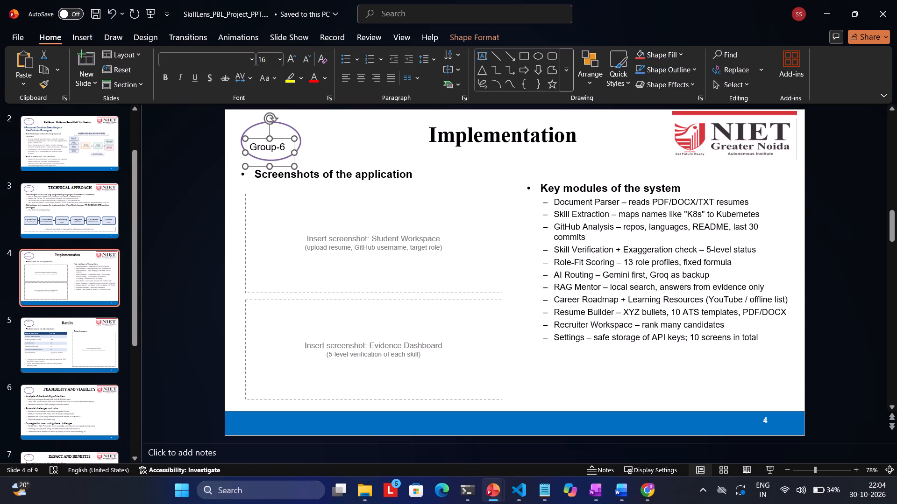
left_click(267, 146)
left_click(271, 119)
left_click_drag(271, 119, 271, 113)
left_click(269, 155)
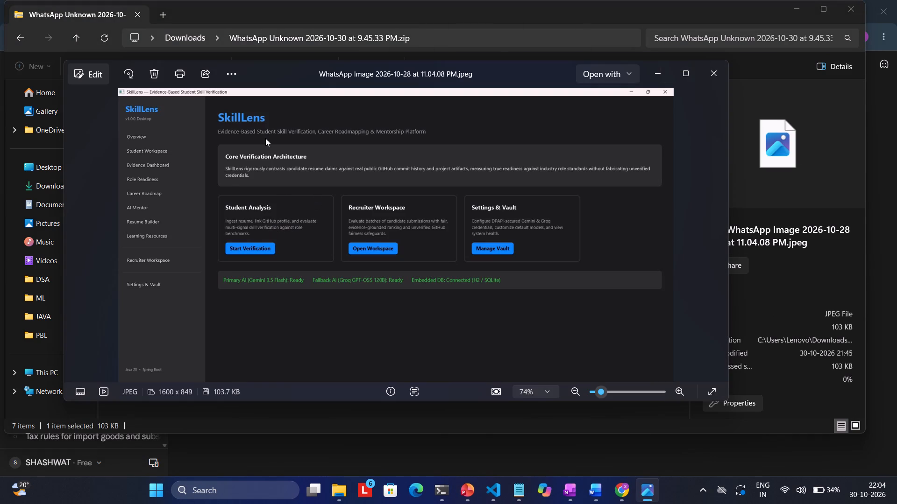
Close the image preview and extract all files of "WhatsApp Unknown 2026-10-30 at 9.45.33 PM.zip" into a folder of the same name in Downloads.
left_click(720, 81)
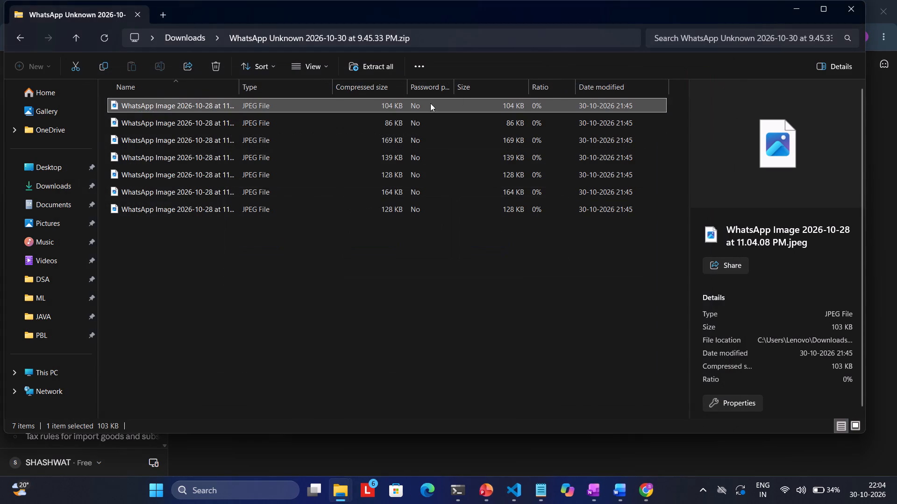
left_click(382, 66)
left_click(548, 361)
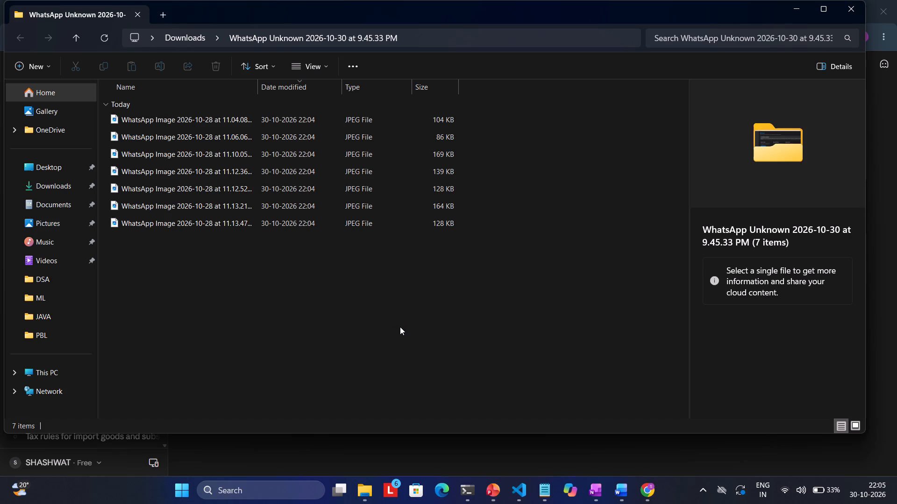
Preview the extracted 11.04.08 PM and 11.06.06 PM app screenshots to decide which one to use.
double_click(330, 124)
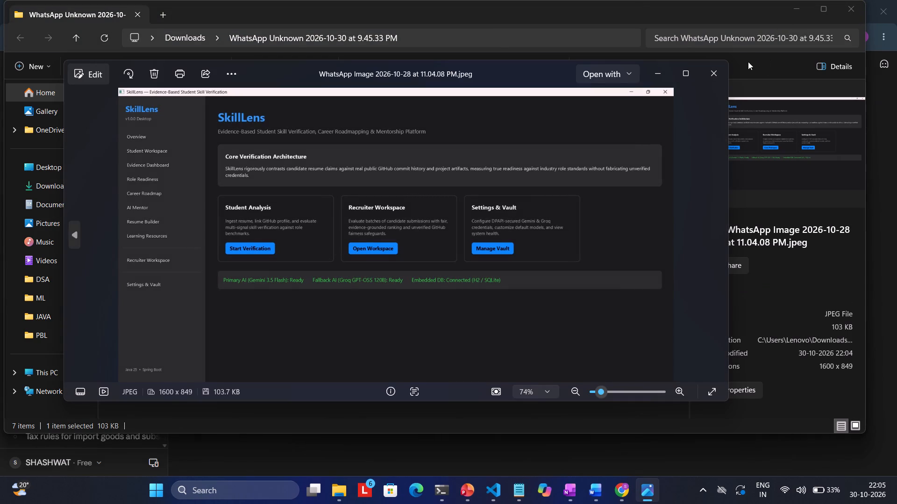
left_click(709, 80)
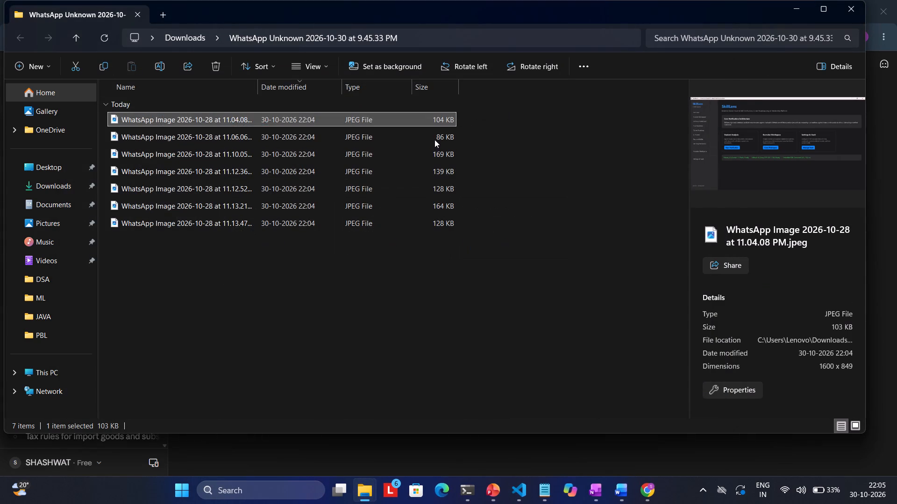
double_click(434, 140)
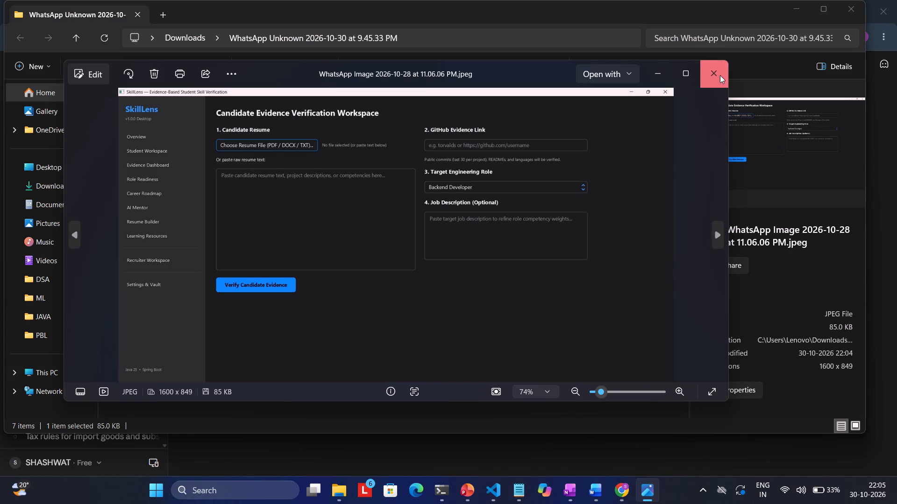
left_click(720, 75)
left_click(416, 158)
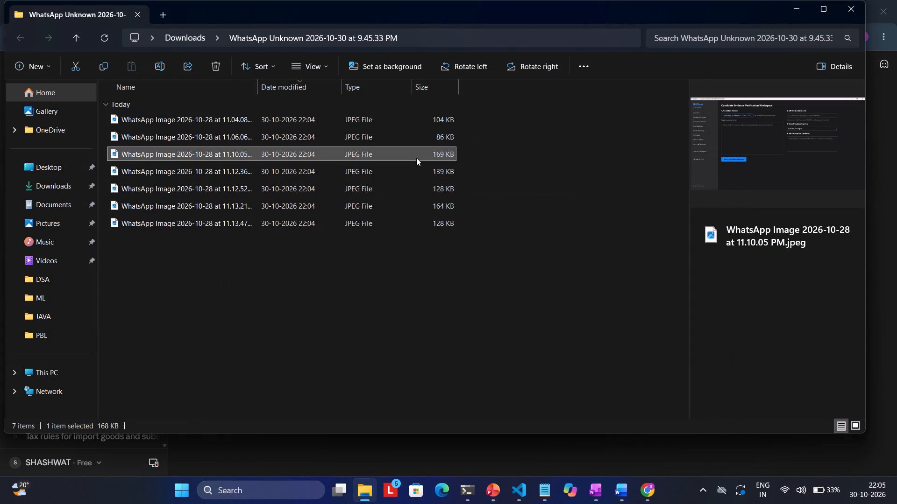
left_click(369, 118)
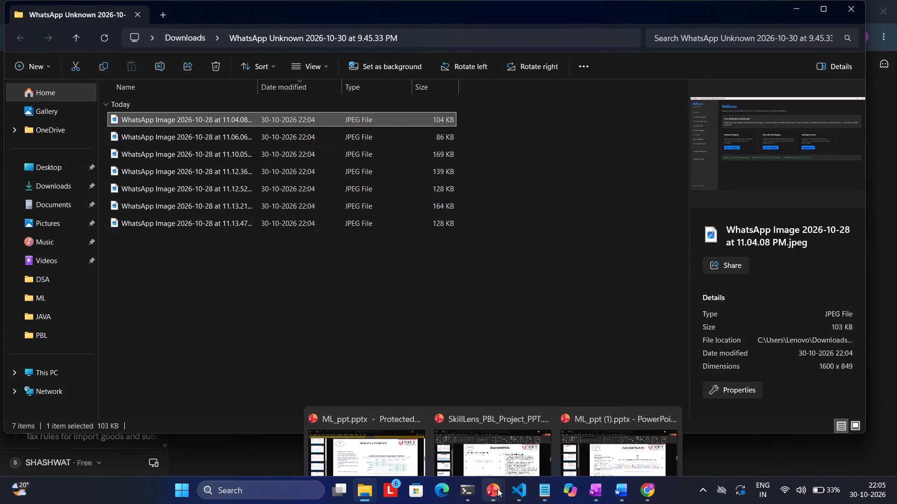
Switch to the SkillLens_PBL_Project_PPT presentation and insert "WhatsApp Image 2026-10-28 at 11.04.08 PM.jpeg" from the extracted Downloads folder on the Implementation slide.
left_click(493, 436)
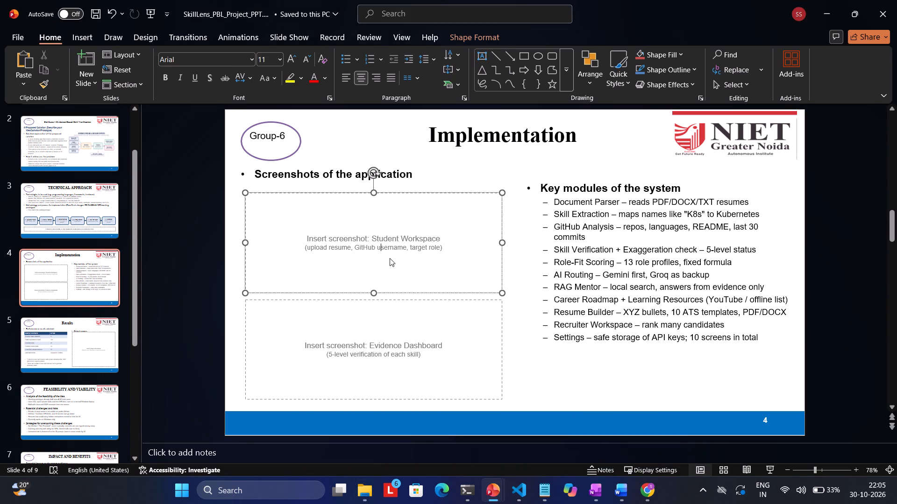
left_click(344, 220)
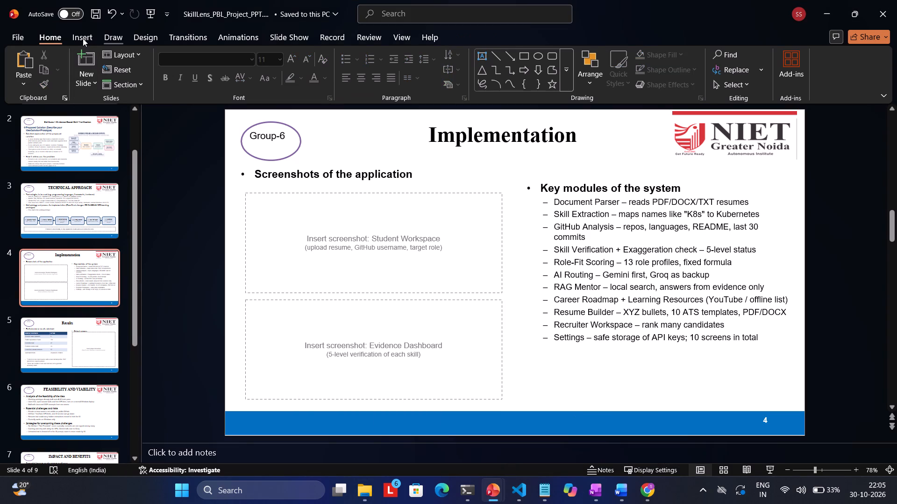
left_click(262, 216)
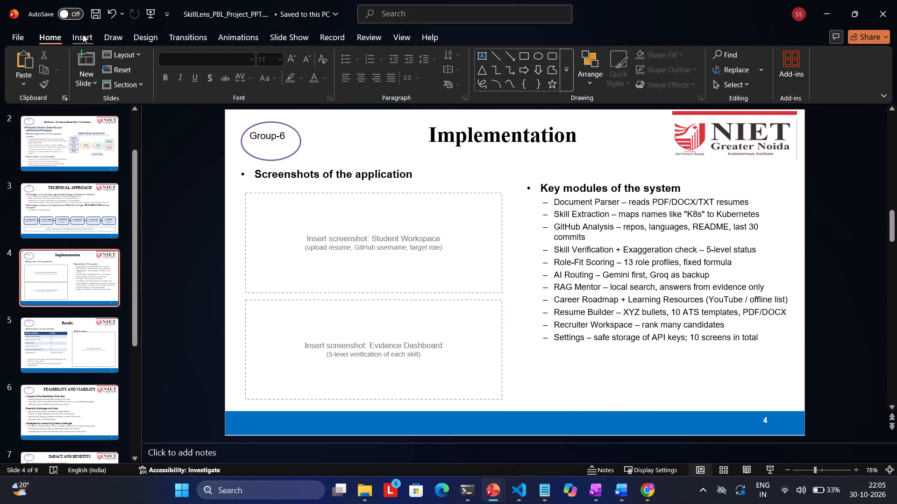
left_click(83, 35)
left_click(94, 67)
left_click(112, 118)
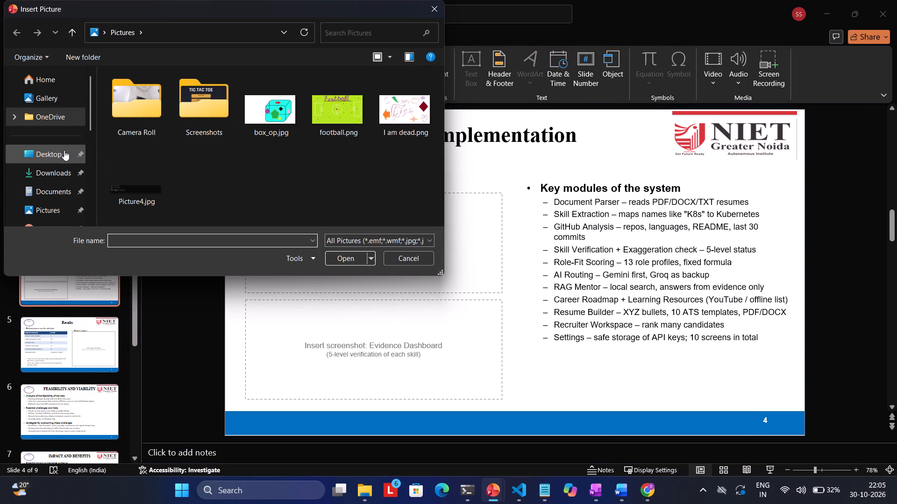
left_click(57, 169)
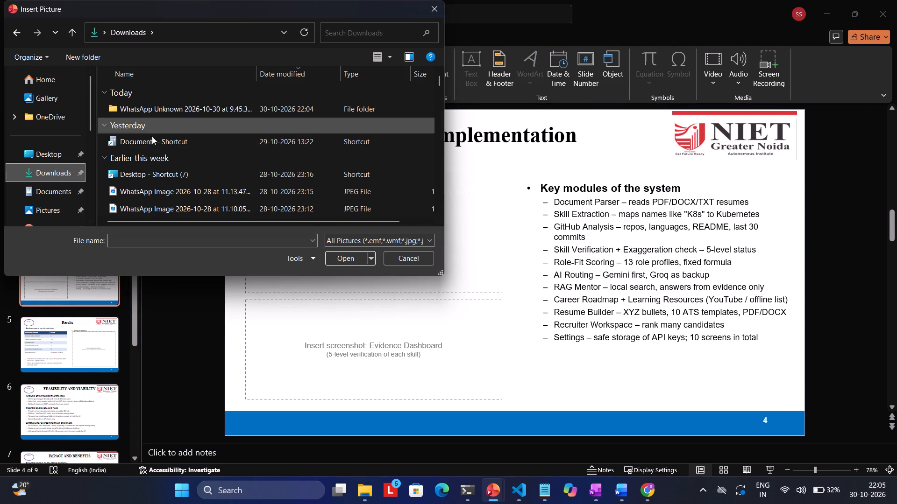
double_click(159, 115)
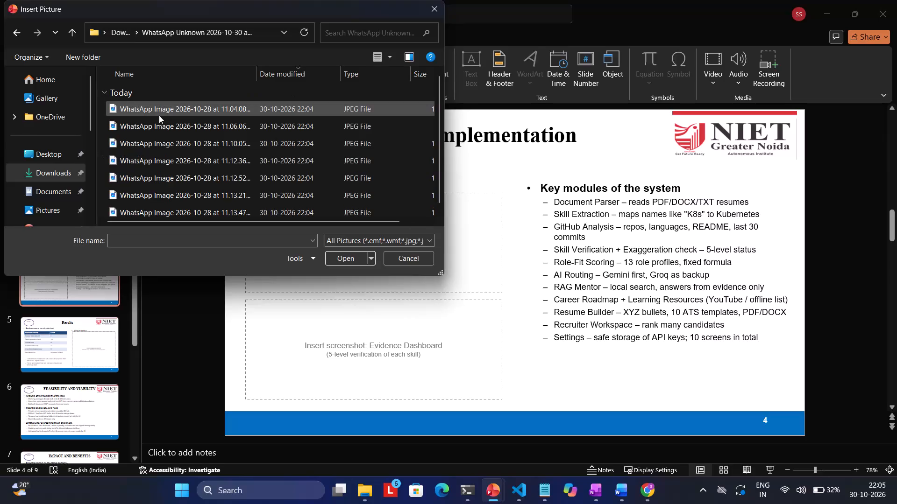
double_click(183, 108)
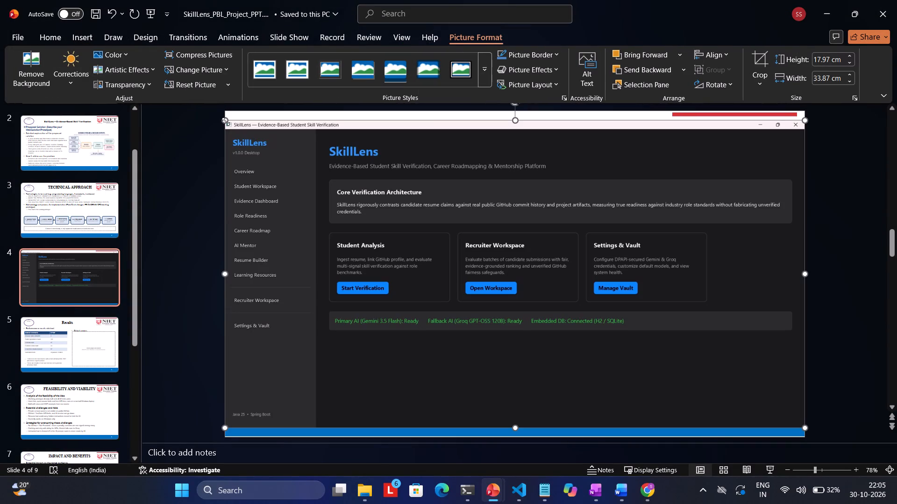
Shrink the inserted screenshot to about 8.76 cm by 16.51 cm and move it over the Student Workspace placeholder.
left_click_drag(226, 121, 510, 260)
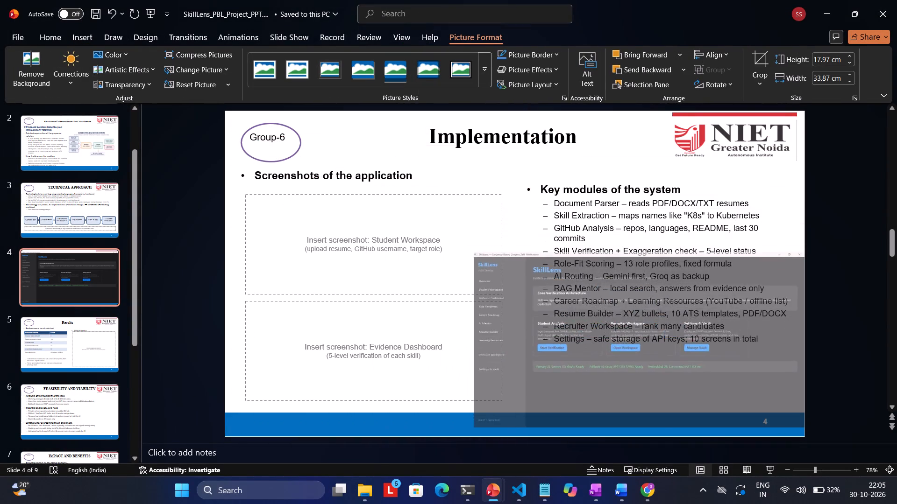
left_click_drag(510, 260, 520, 291)
right_click_drag(632, 321, 596, 326)
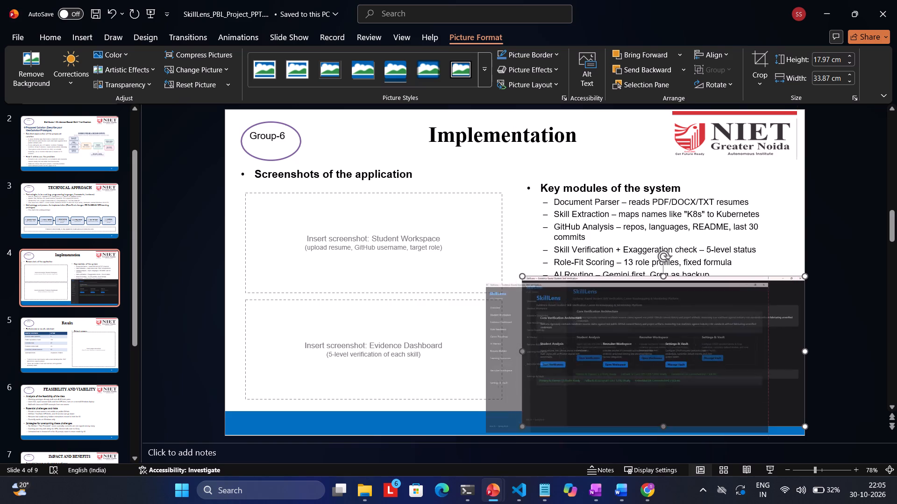
right_click_drag(596, 326, 357, 221)
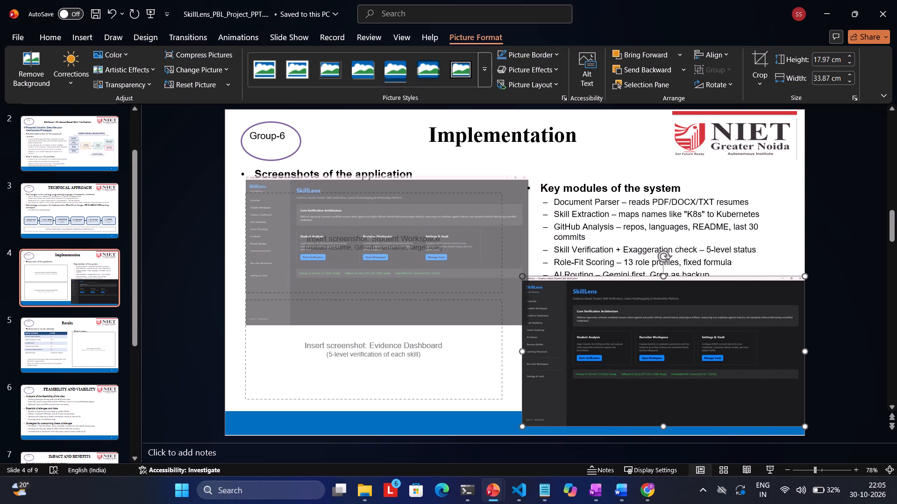
right_click_drag(357, 221, 357, 222)
left_click(412, 232)
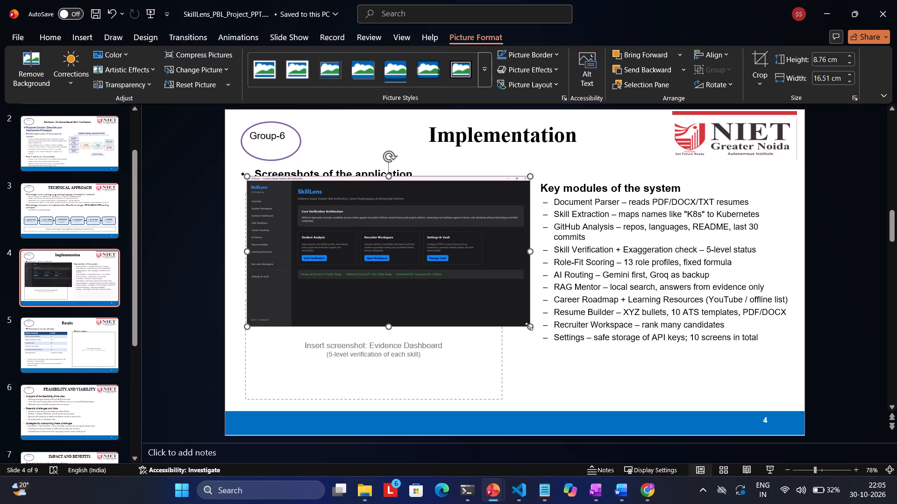
Move the SkillLens home screen picture onto the Evidence Dashboard placeholder and resize it to about the placeholder's width, above the blue footer.
left_click_drag(419, 272, 427, 355)
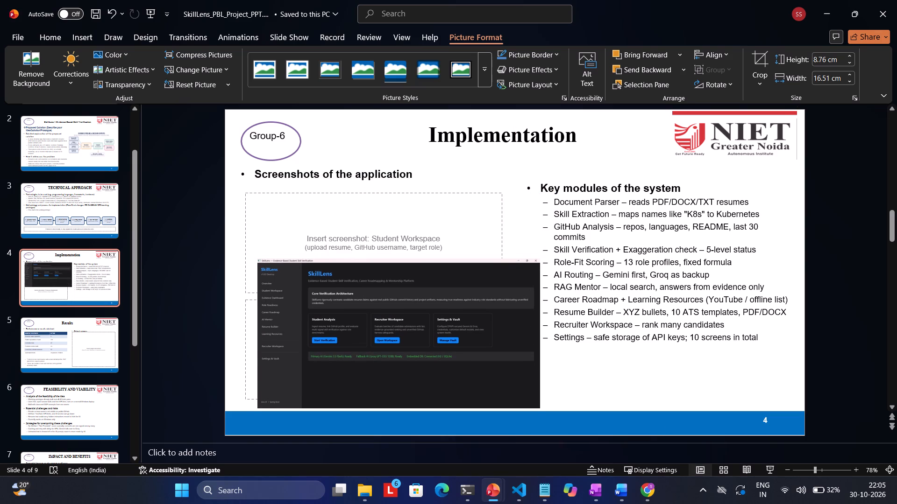
left_click_drag(427, 355, 420, 365)
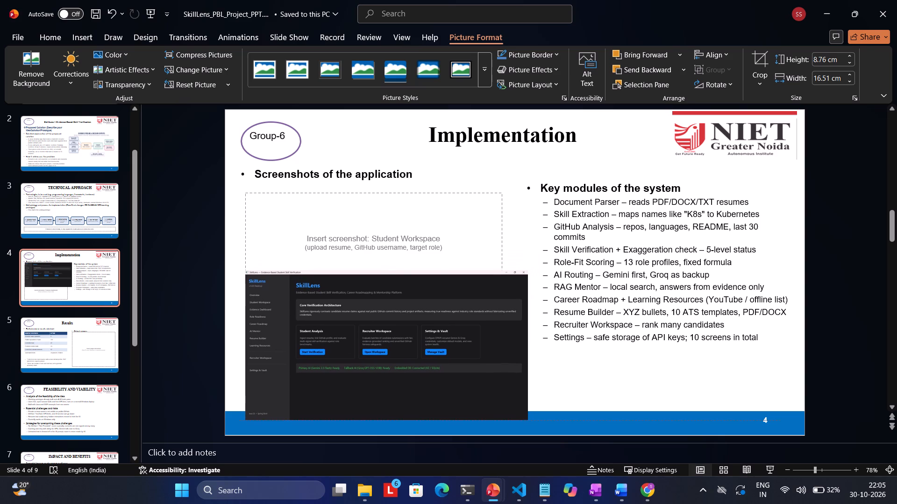
left_click_drag(528, 270, 527, 271)
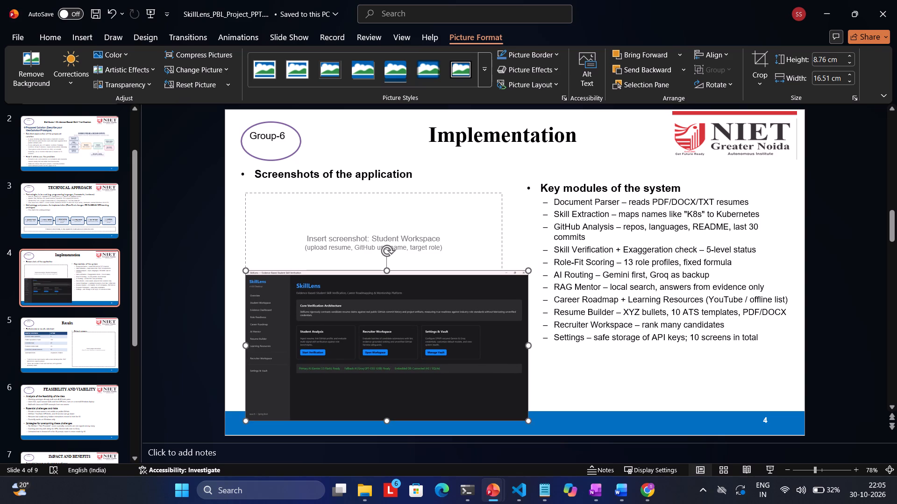
left_click_drag(527, 271, 496, 310)
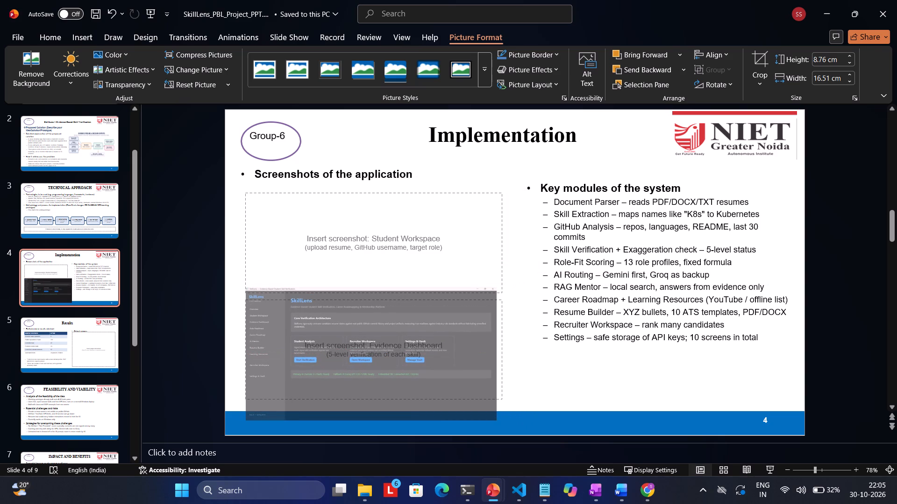
left_click_drag(496, 310, 493, 311)
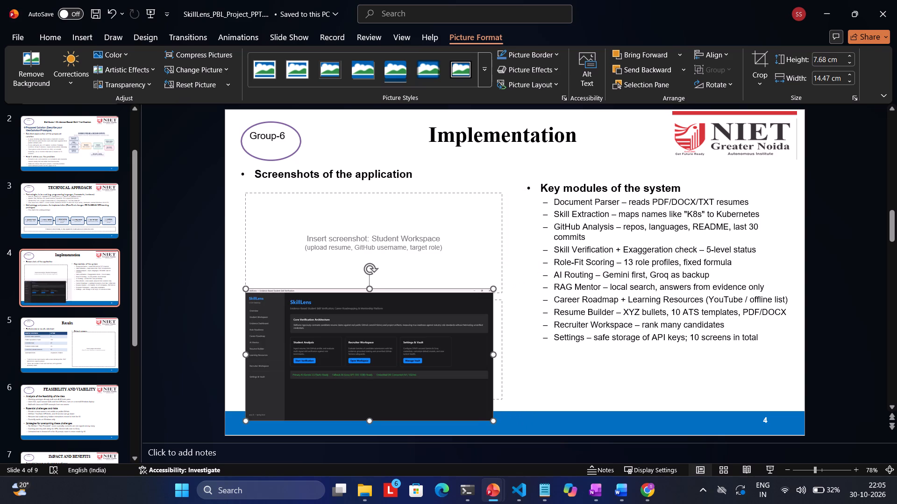
right_click_drag(491, 418, 472, 399)
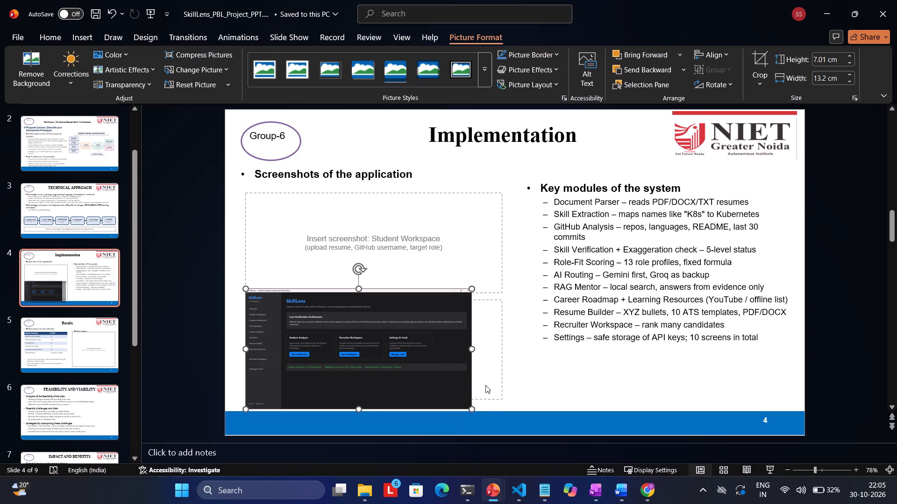
left_click_drag(472, 349, 511, 347)
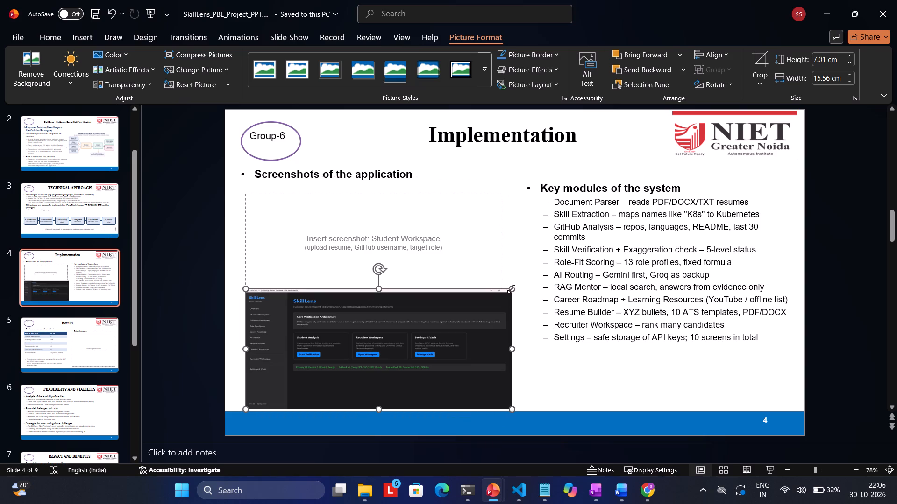
left_click_drag(511, 290, 504, 302)
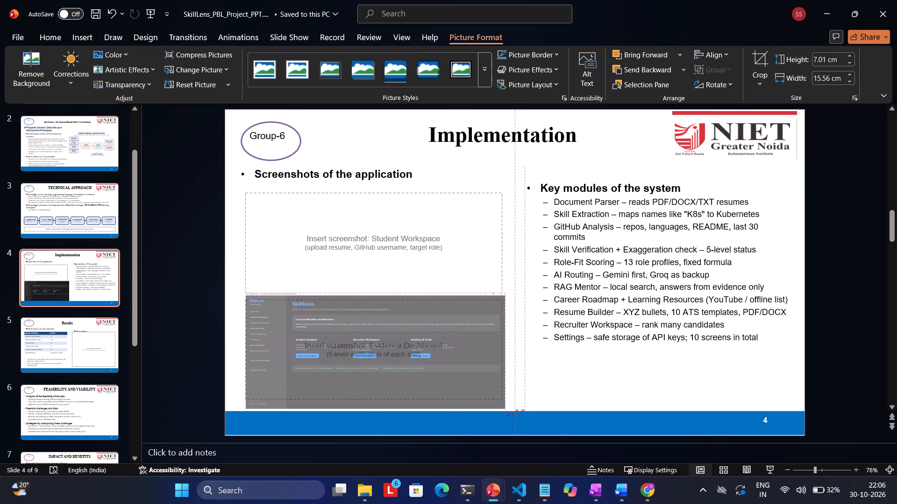
Shrink the SkillLens home screenshot to about 14.98 cm by 6.75 cm and align it with the Evidence Dashboard placeholder.
left_click_drag(504, 302, 499, 305)
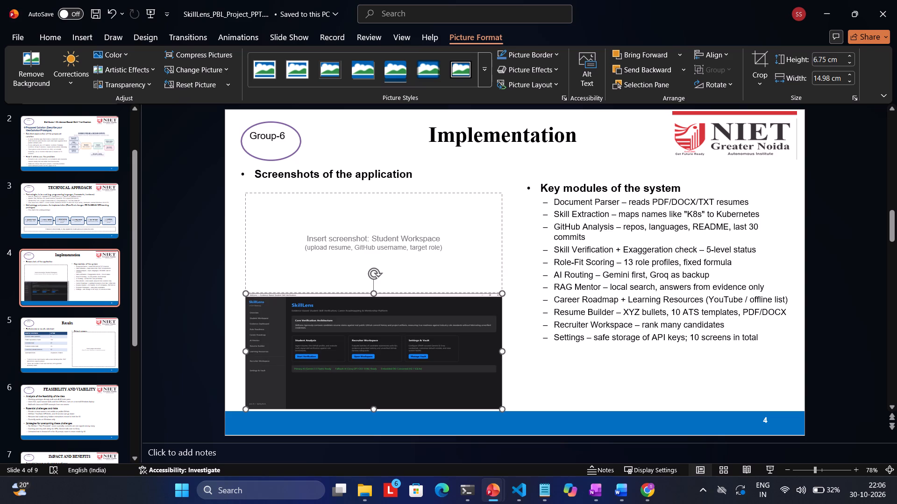
left_click(433, 318)
left_click(370, 327)
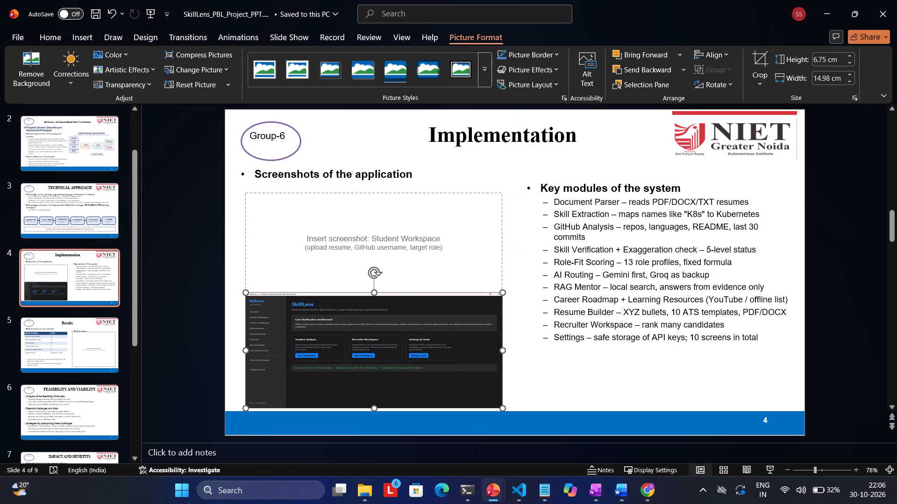
key("Return")
left_click(492, 236)
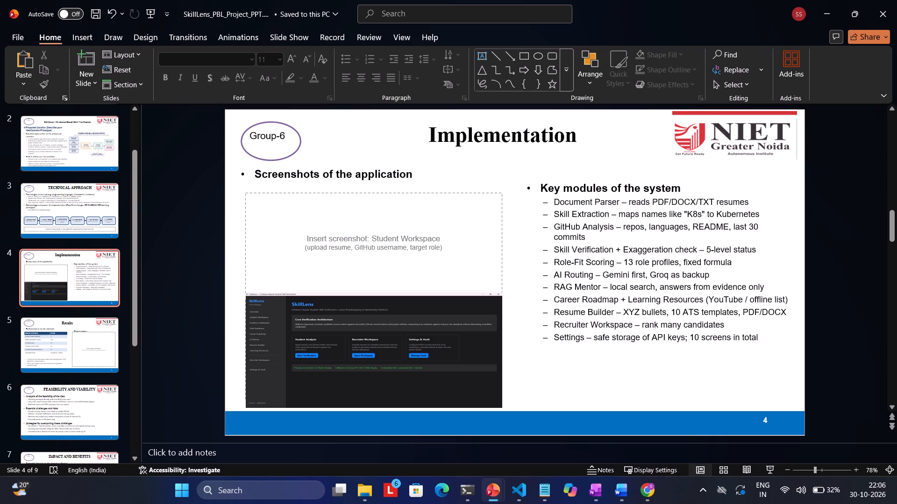
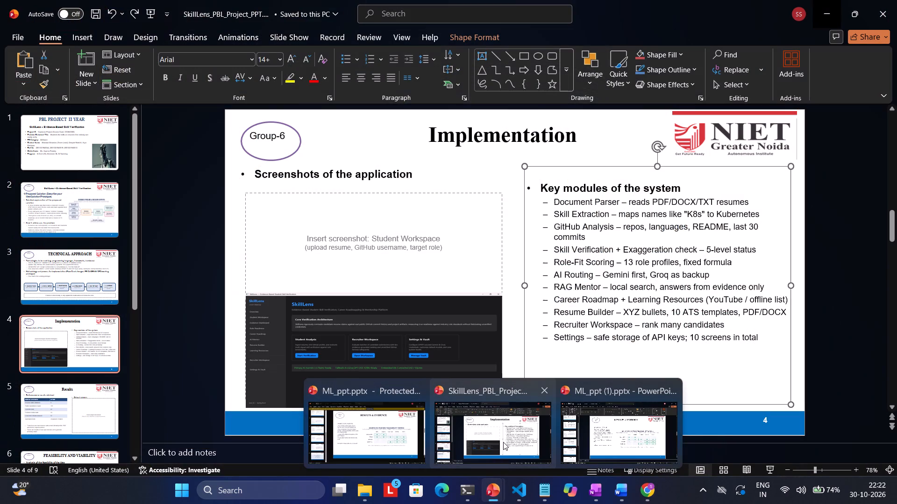
left_click(464, 436)
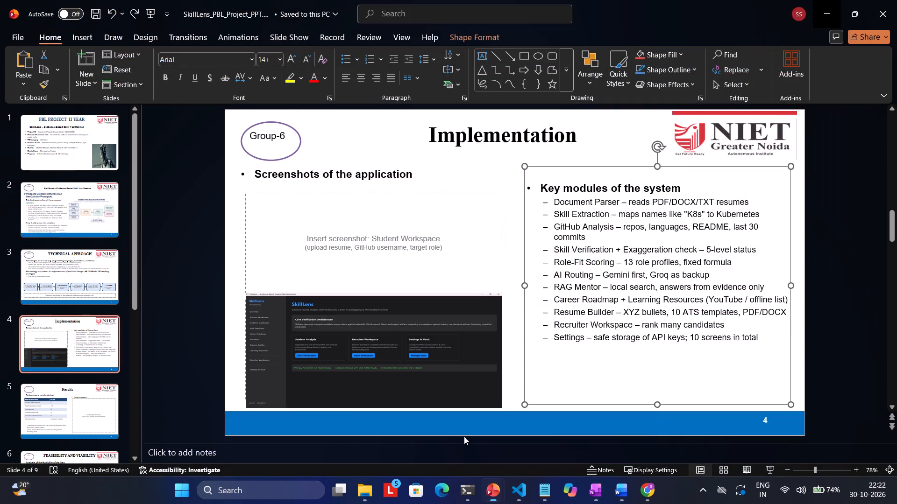
left_click(497, 305)
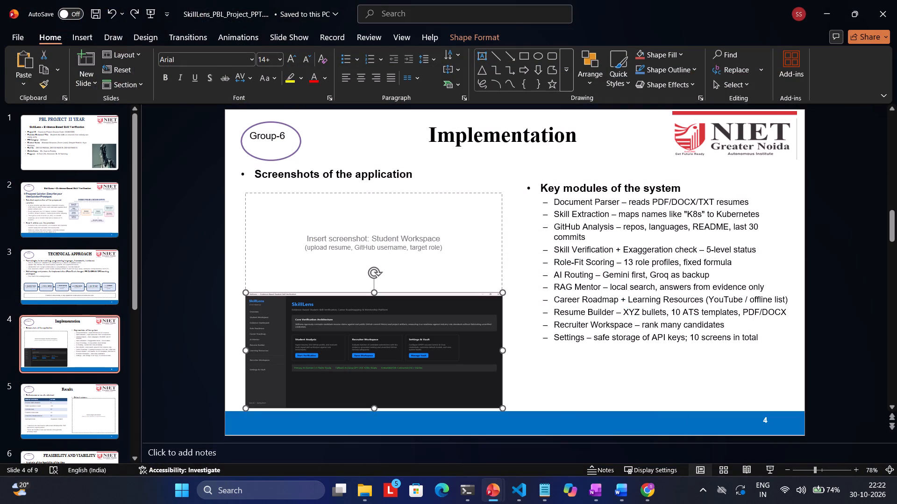
left_click(485, 341)
key("Delete")
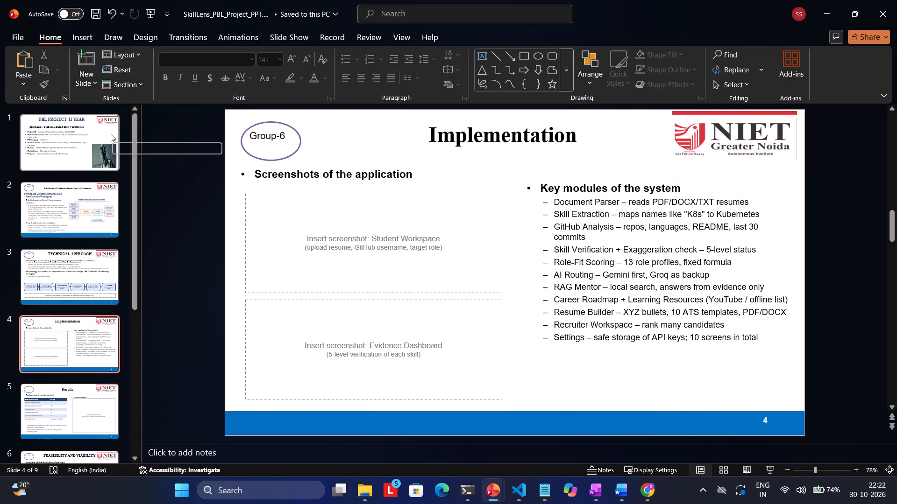
Examine the slides of SkillLens_PBL_Project_PPT from the title through to the GitHub Link slide for team labels and remaining placeholders.
left_click(111, 133)
left_click(100, 189)
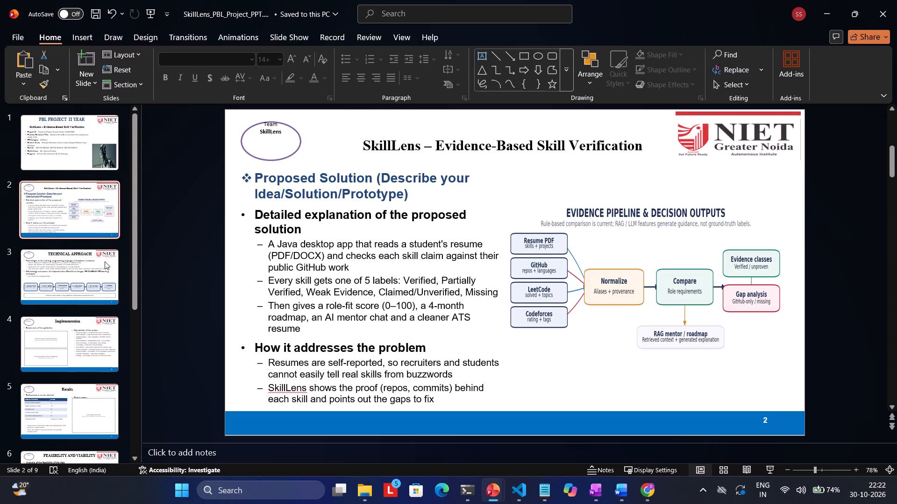
left_click(105, 261)
left_click(101, 315)
left_click(97, 332)
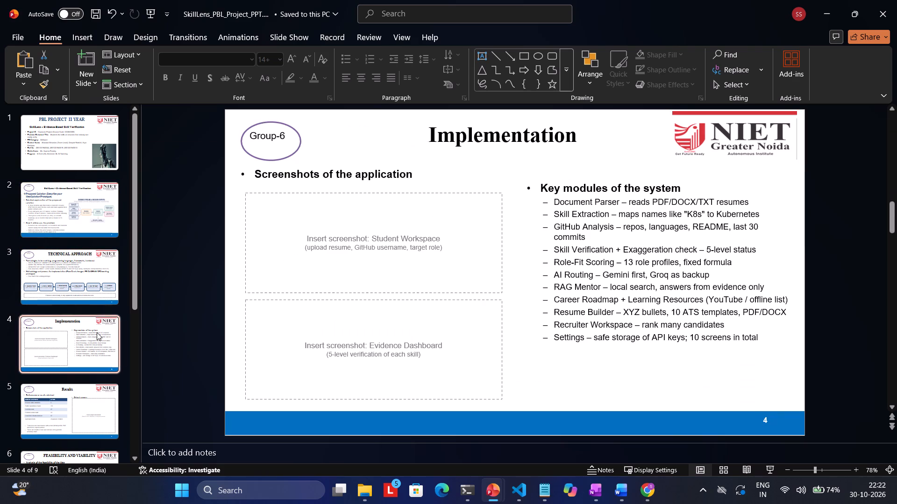
left_click(103, 386)
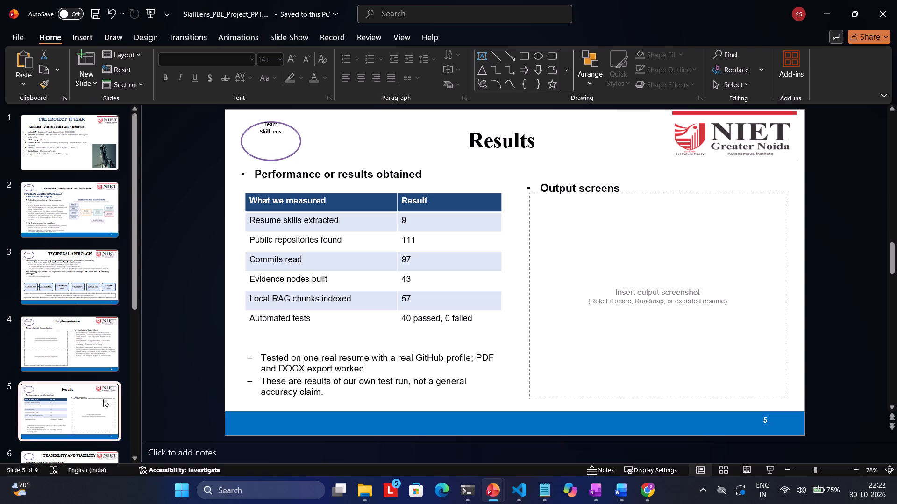
scroll(95, 406, "down", 1)
left_click(89, 371)
scroll(89, 371, "down", 1)
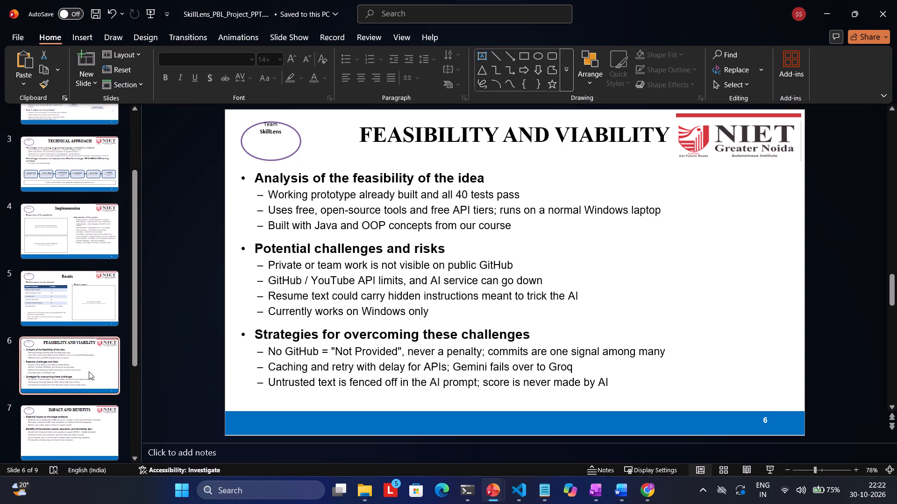
scroll(89, 371, "down", 1)
left_click(89, 371)
scroll(89, 371, "down", 1)
left_click(89, 371)
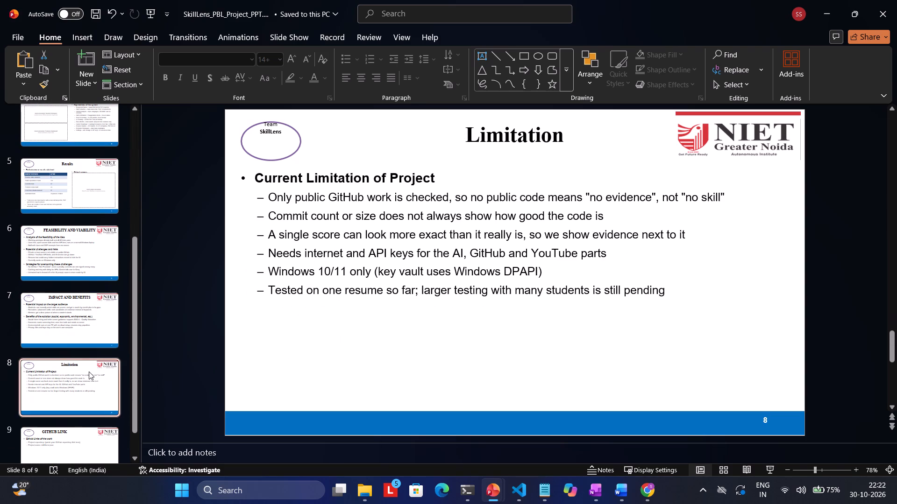
scroll(89, 371, "down", 2)
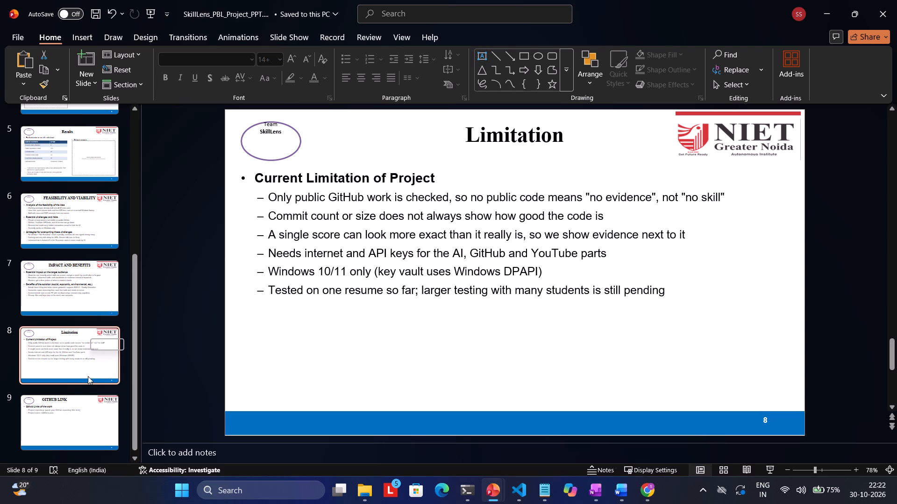
left_click(91, 411)
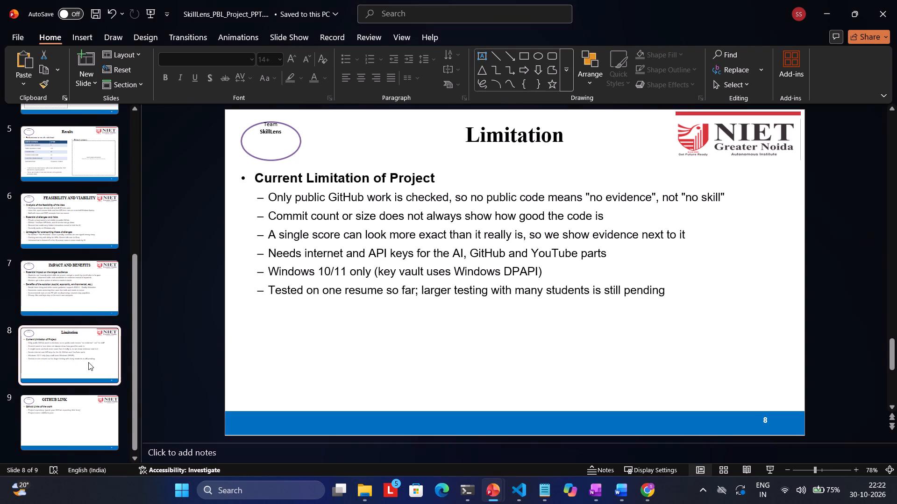
Insert the picture WhatsApp Image 2026-10-28 at 11.04.08, showing the SkillLens overview screen, from this device onto the Implementation slide.
scroll(88, 362, "up", 3)
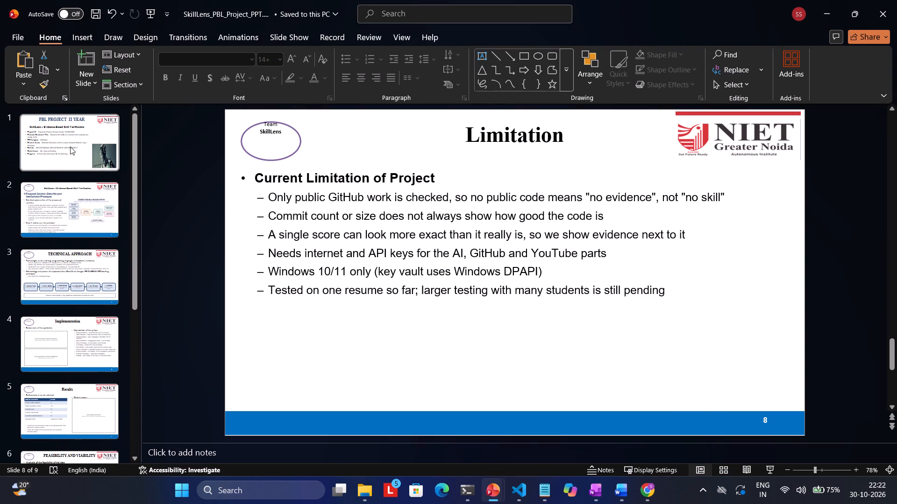
left_click(70, 147)
left_click(76, 207)
left_click(73, 272)
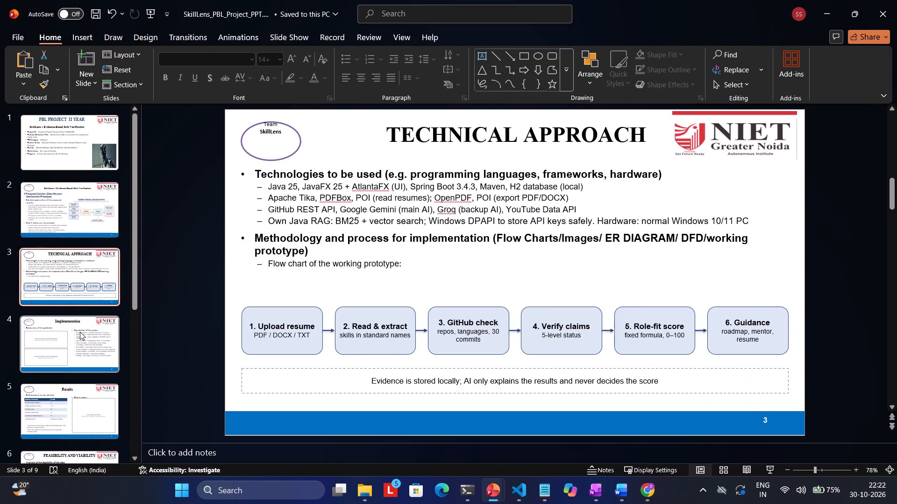
left_click(80, 332)
left_click(72, 259)
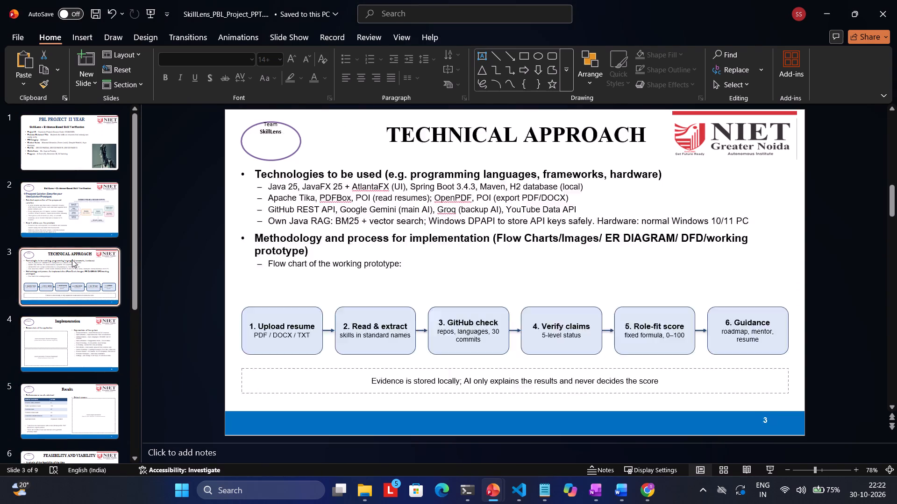
left_click(63, 337)
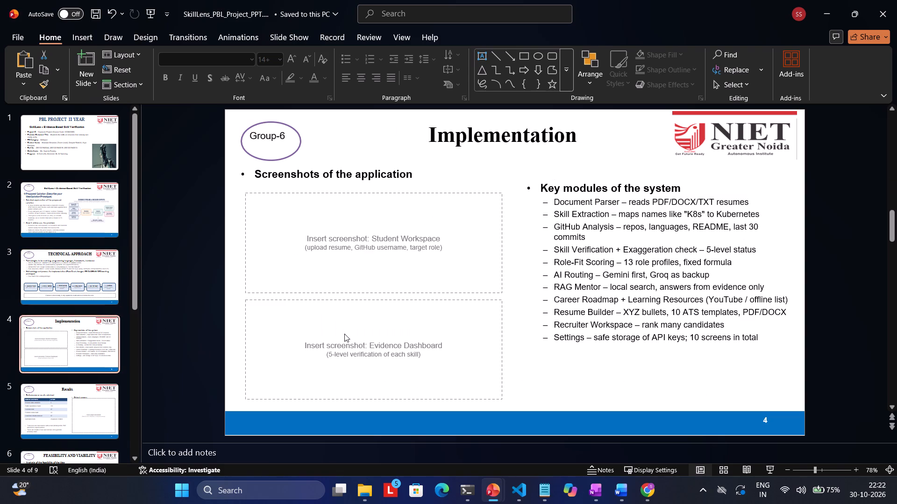
left_click(77, 40)
left_click(103, 56)
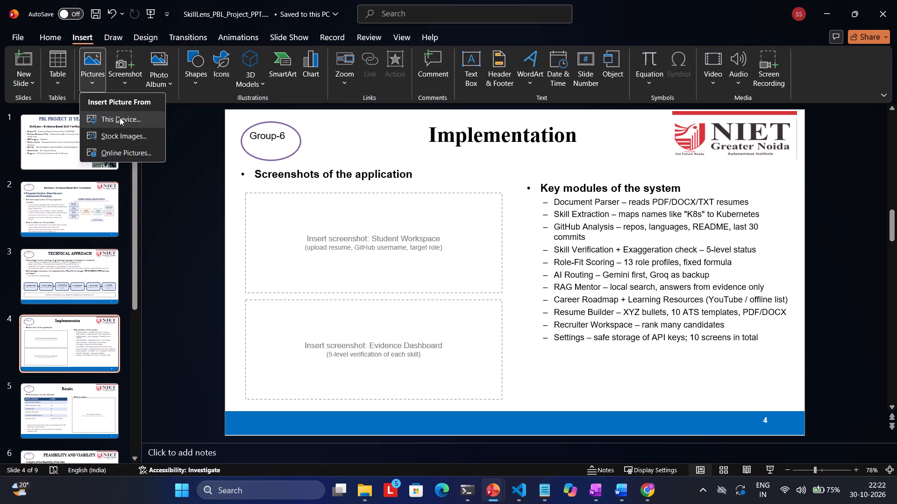
left_click(120, 118)
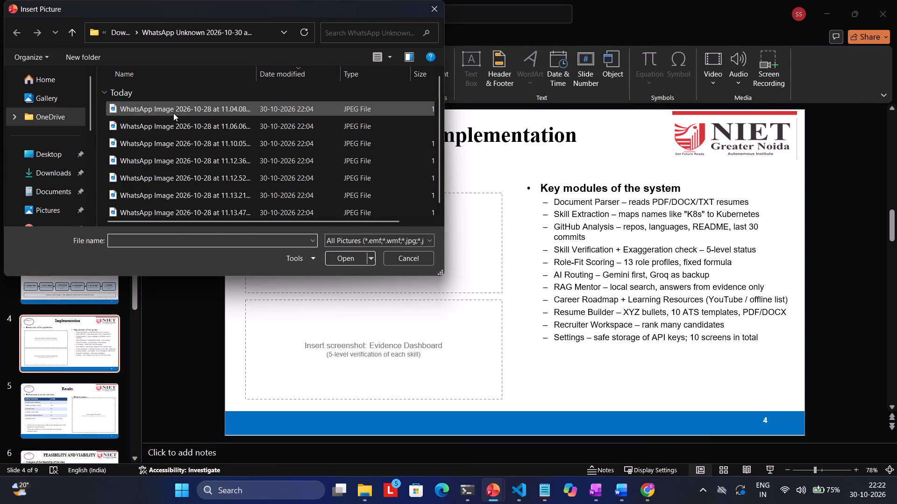
left_click(173, 113)
left_click(351, 254)
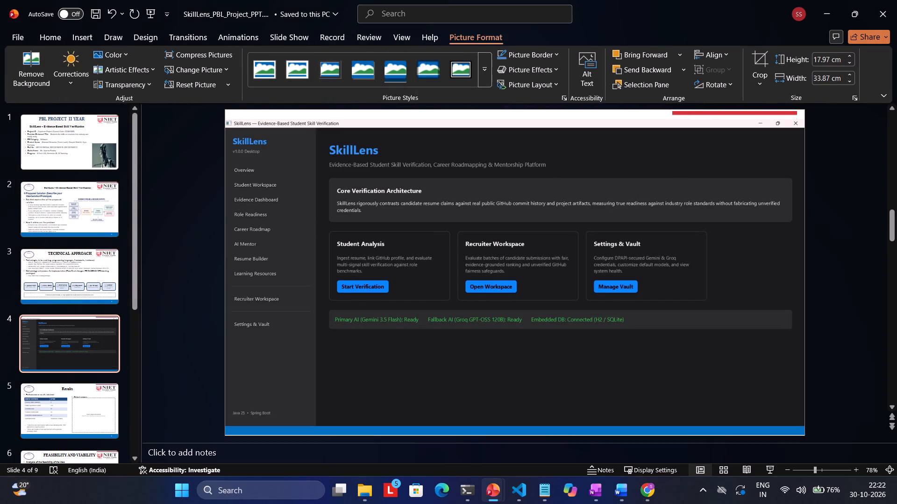
Move the inserted SkillLens overview screenshot below the Implementation title and scale it down toward the screenshot placeholders.
left_click_drag(231, 124, 270, 153)
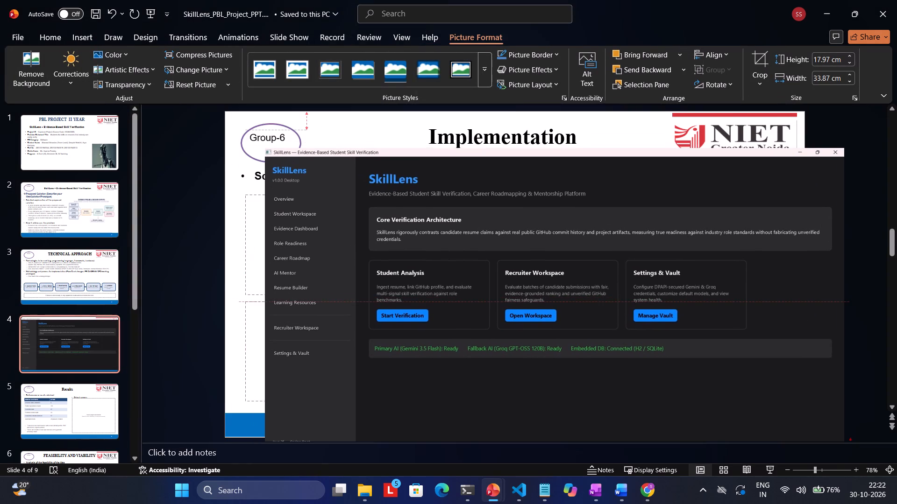
left_click_drag(270, 153, 270, 154)
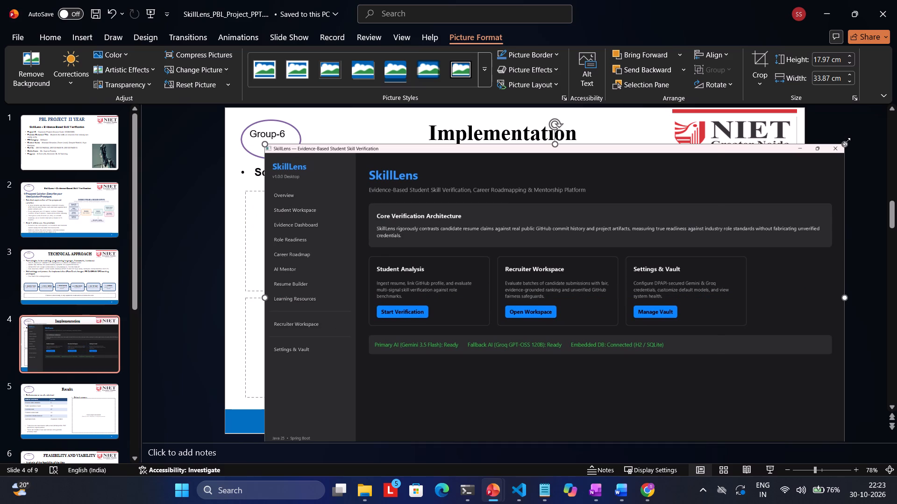
right_click(847, 141)
left_click_drag(847, 141, 740, 208)
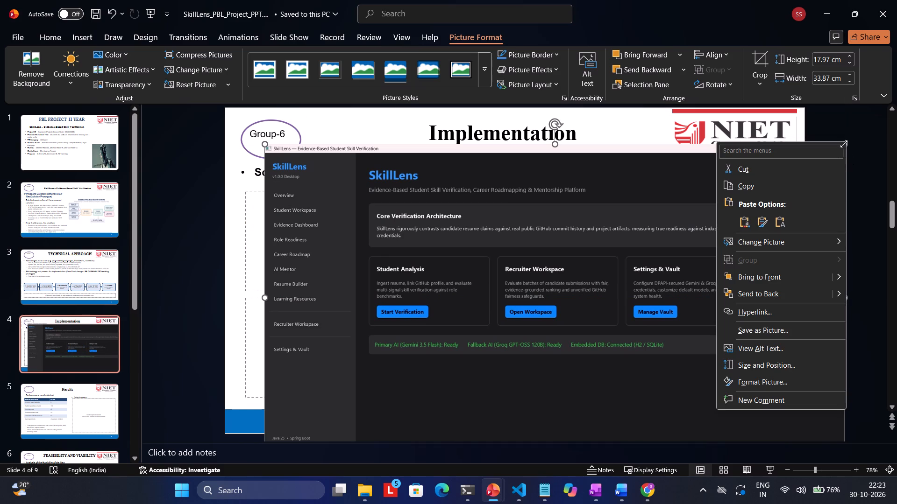
Resize the SkillLens application screenshot on the Implementation slide to about 14.26 cm high by 17.5 cm wide, covering both screenshot placeholders.
left_click_drag(844, 144, 725, 208)
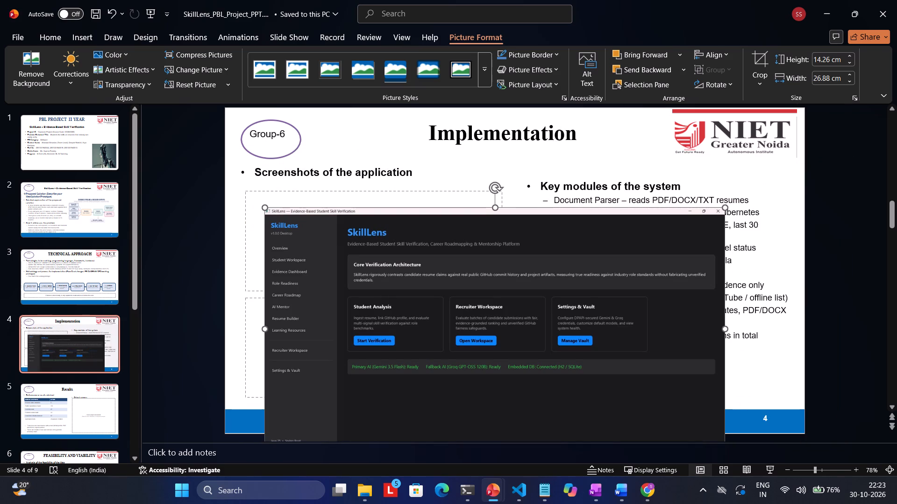
left_click_drag(520, 232, 421, 199)
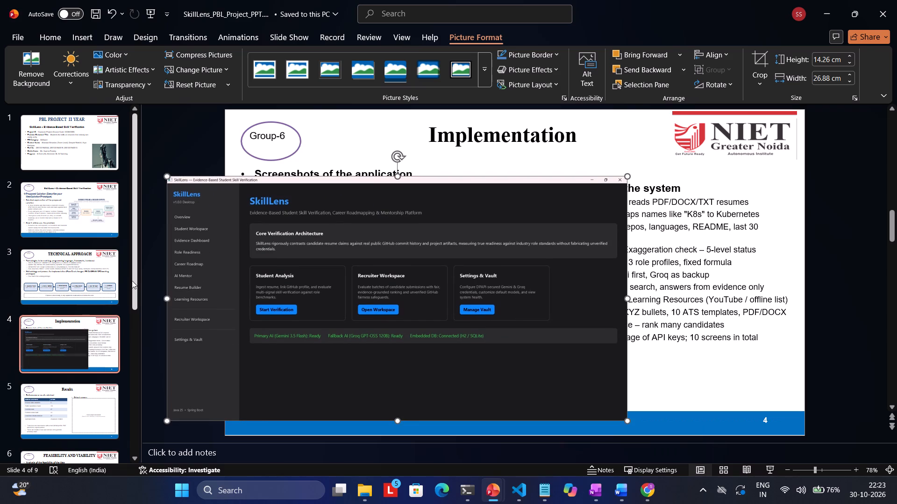
left_click_drag(166, 301, 235, 301)
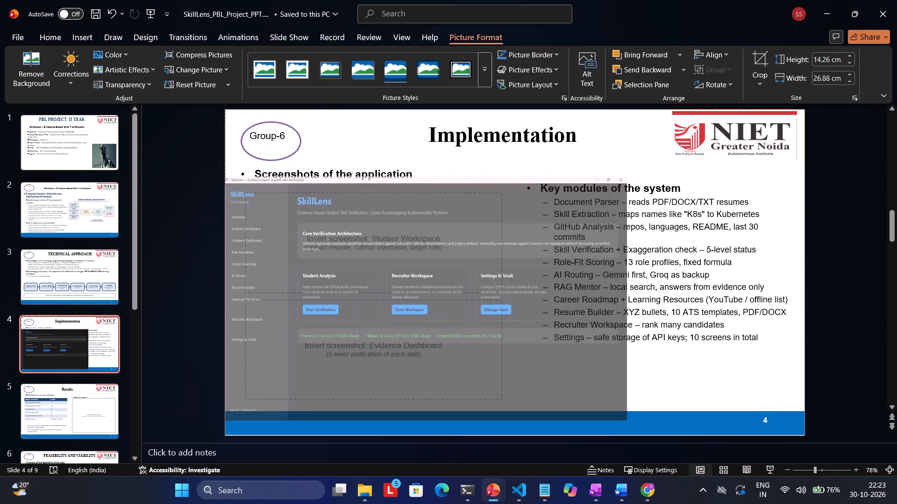
left_click_drag(235, 301, 228, 298)
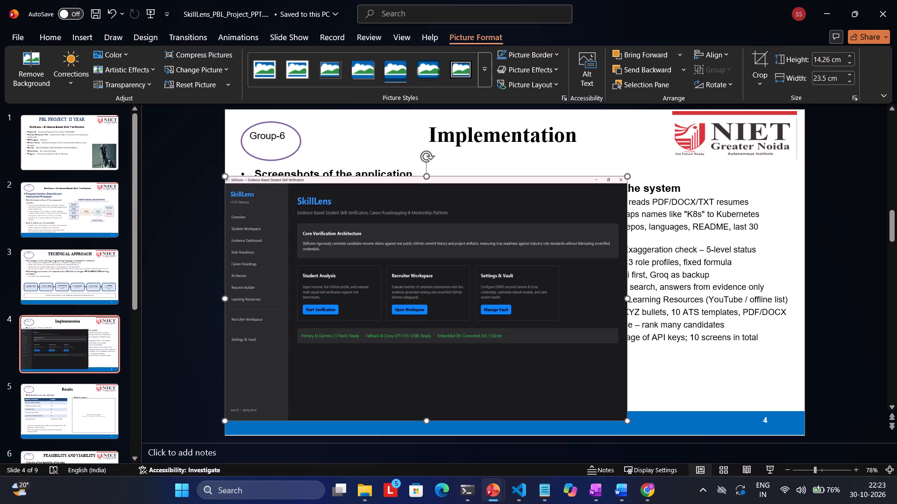
left_click(628, 305)
left_click_drag(628, 301, 573, 292)
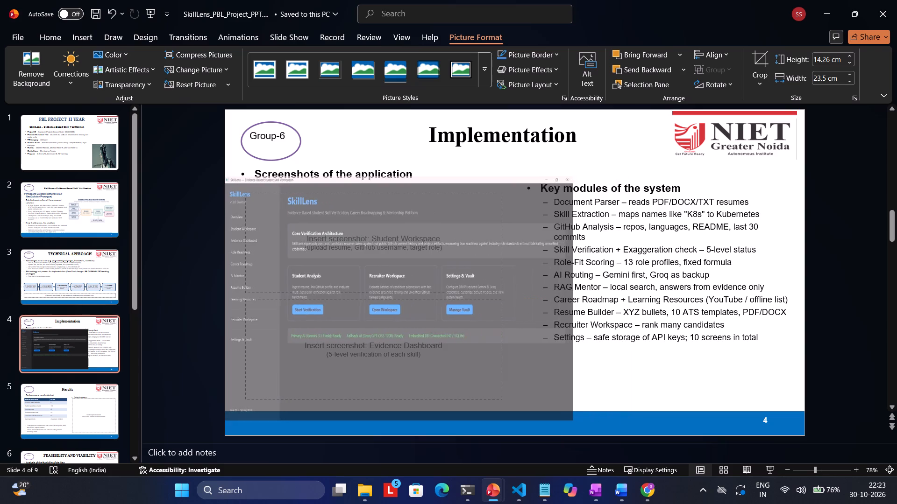
left_click_drag(573, 292, 524, 281)
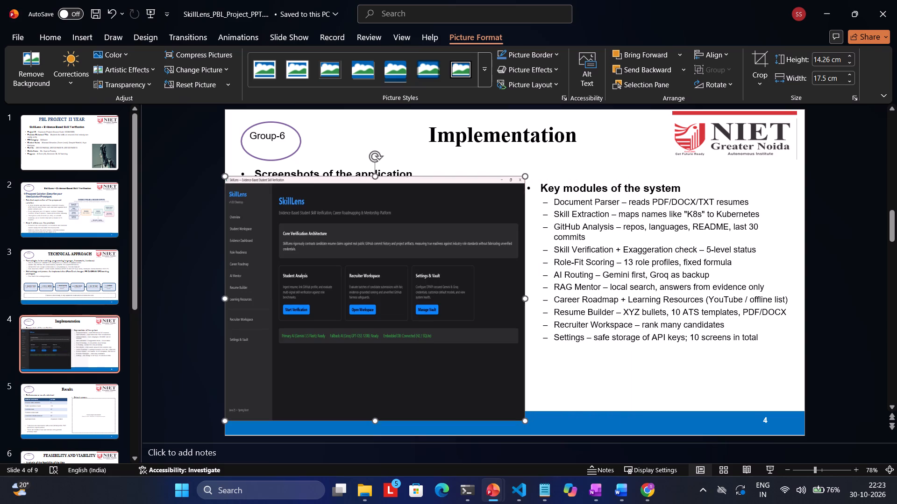
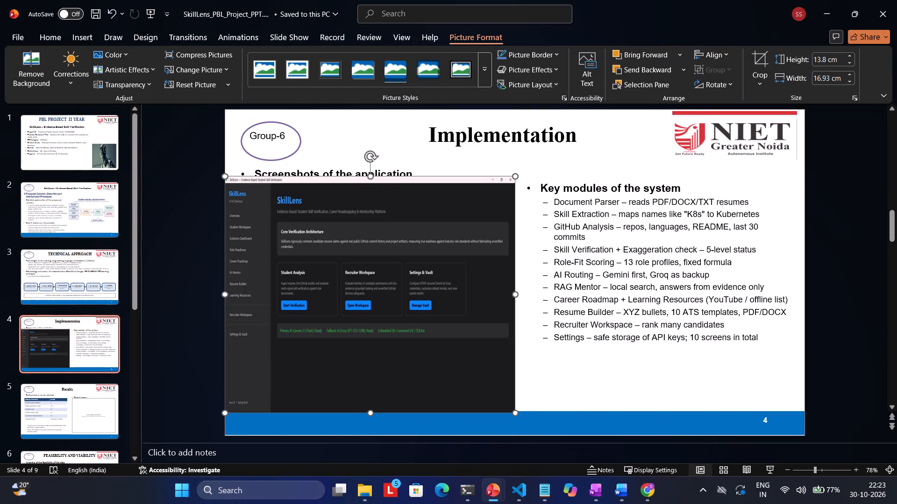
Resize the application screenshot on the Implementation slide to about 13.22 cm high by 17.99 cm wide, below the "Screenshots of the application" heading.
left_click_drag(223, 173, 238, 185)
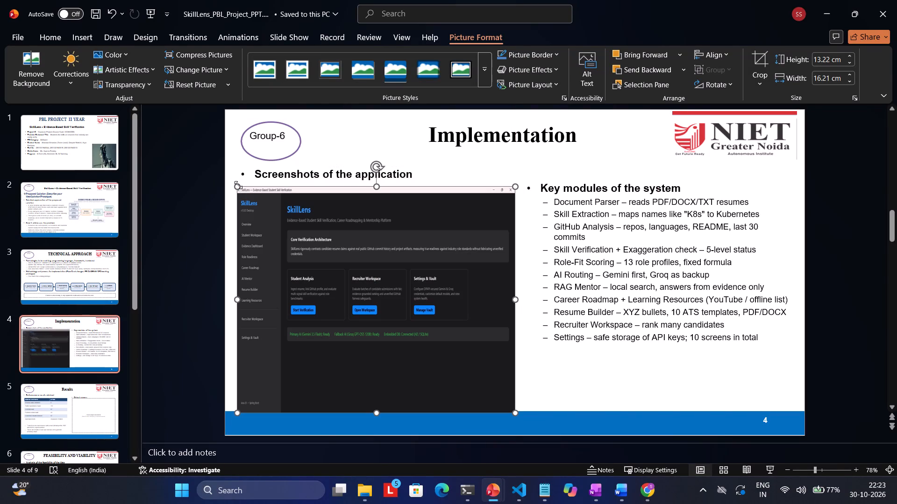
left_click_drag(517, 300, 534, 301)
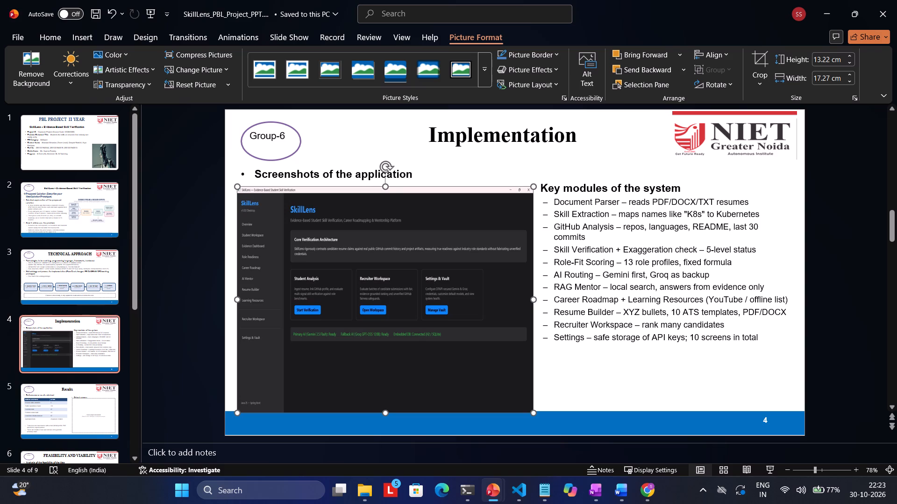
left_click_drag(237, 300, 227, 297)
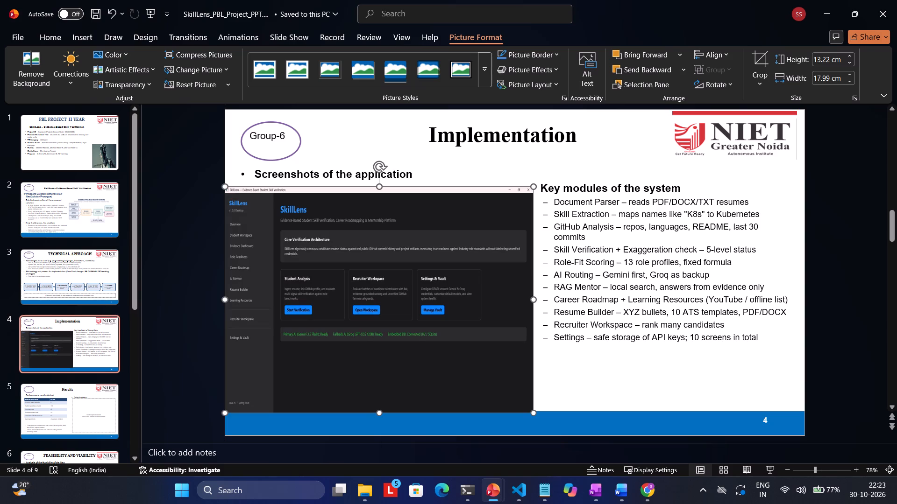
left_click(588, 370)
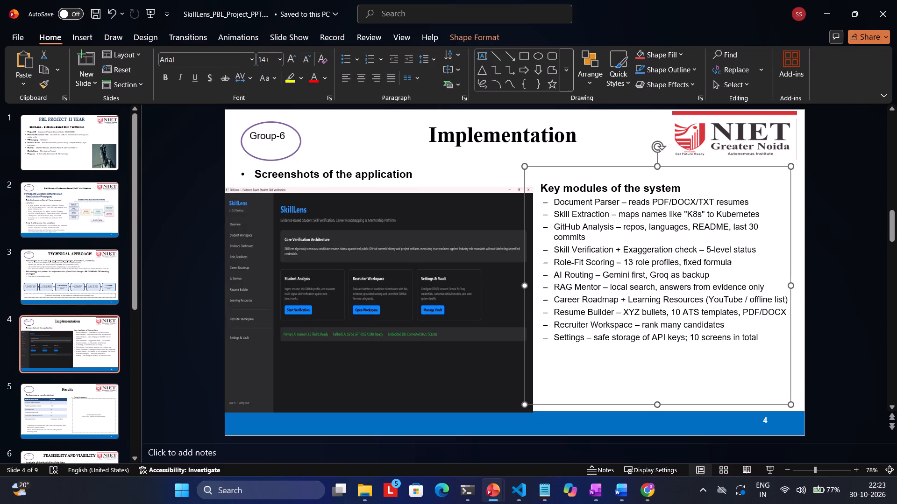
Compare the Results and Feasibility slides with the slides of ML_ppt (1) from Feasibility and Viability through GitHub Repository.
scroll(588, 370, "down", 1)
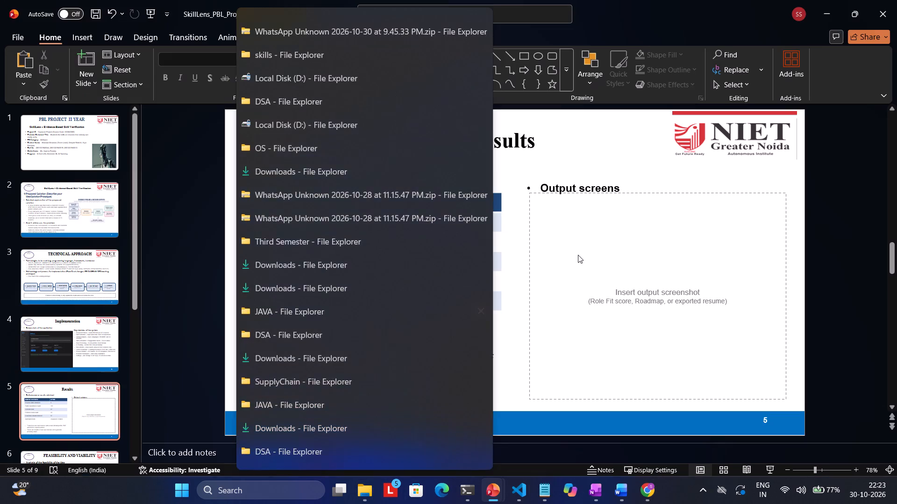
left_click(578, 255)
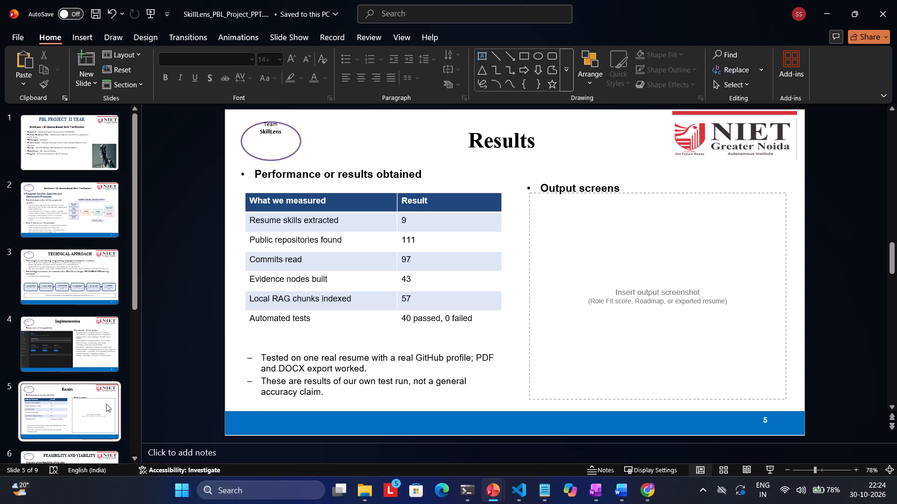
scroll(96, 403, "down", 1)
left_click(91, 366)
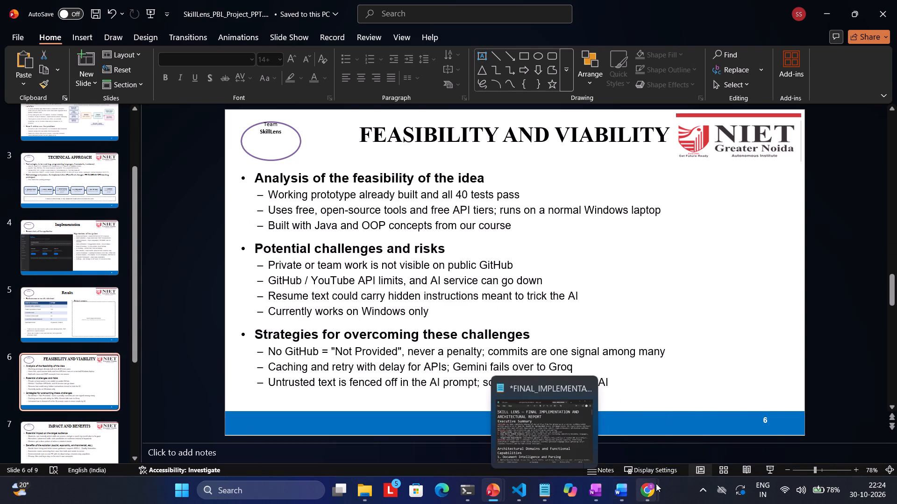
left_click(594, 437)
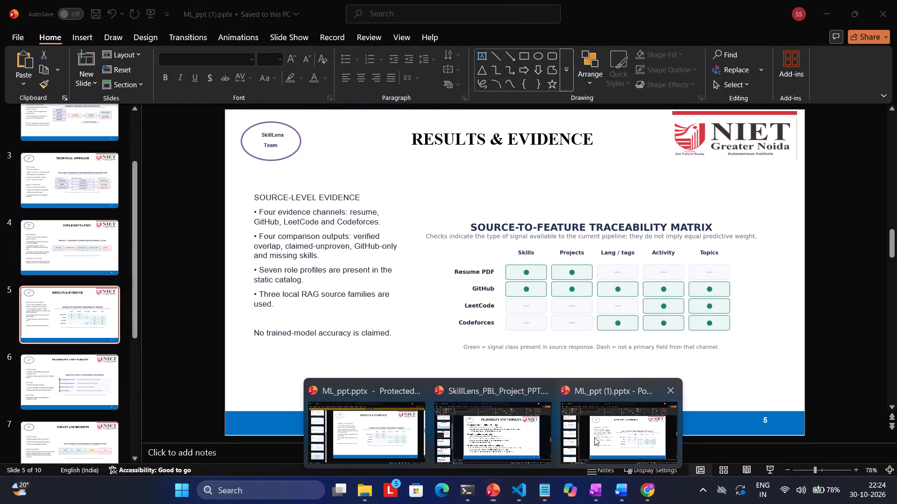
left_click(93, 370)
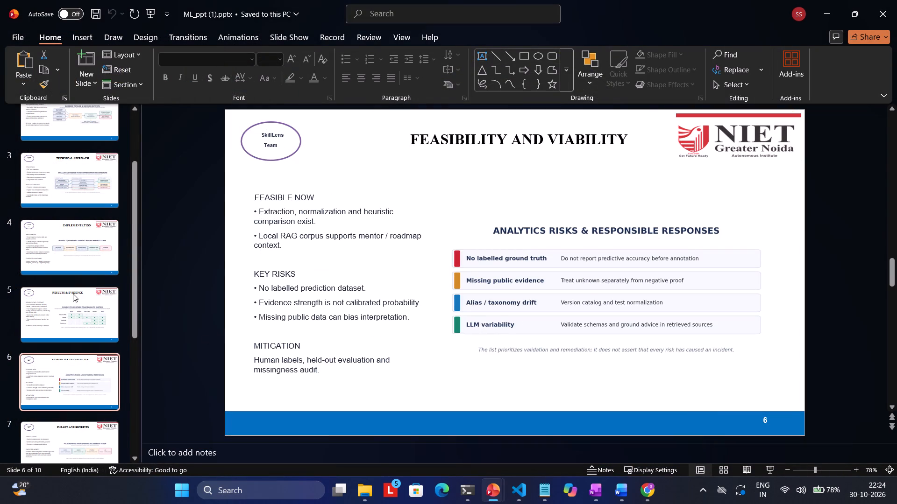
scroll(73, 294, "down", 1)
left_click_drag(74, 388, 70, 401)
left_click(70, 401)
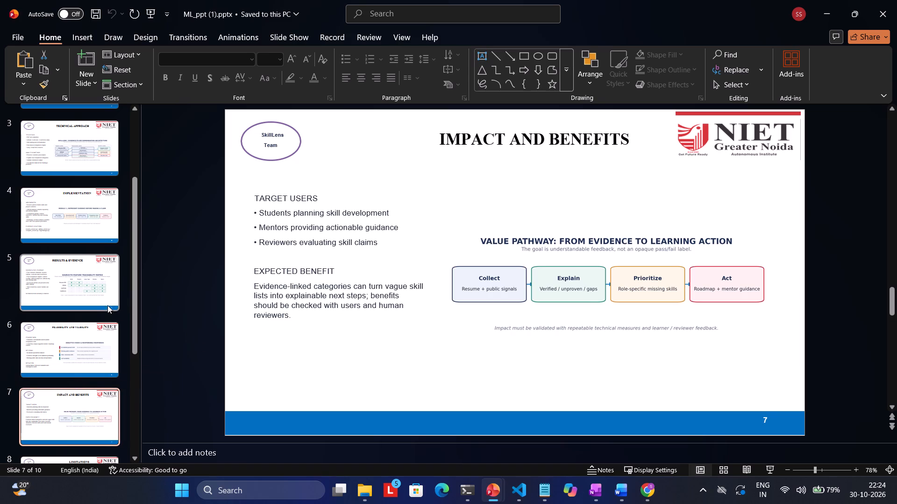
scroll(107, 306, "down", 1)
left_click(93, 371)
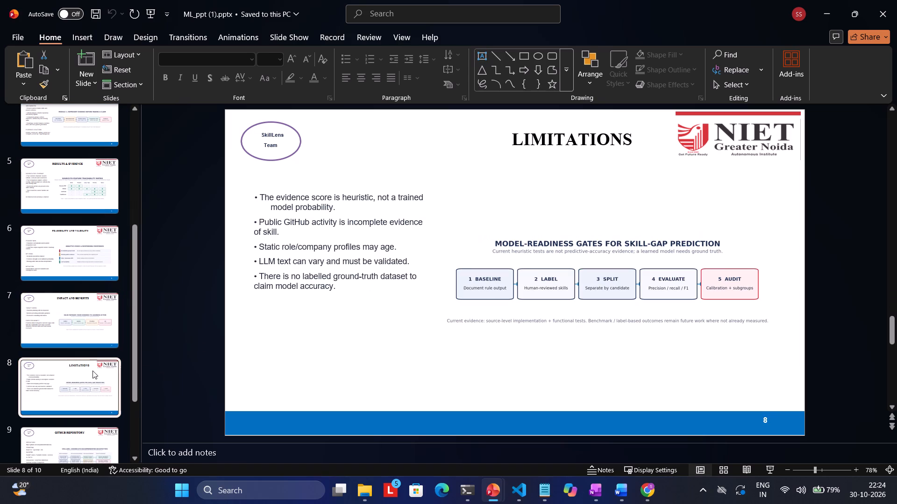
left_click(717, 334)
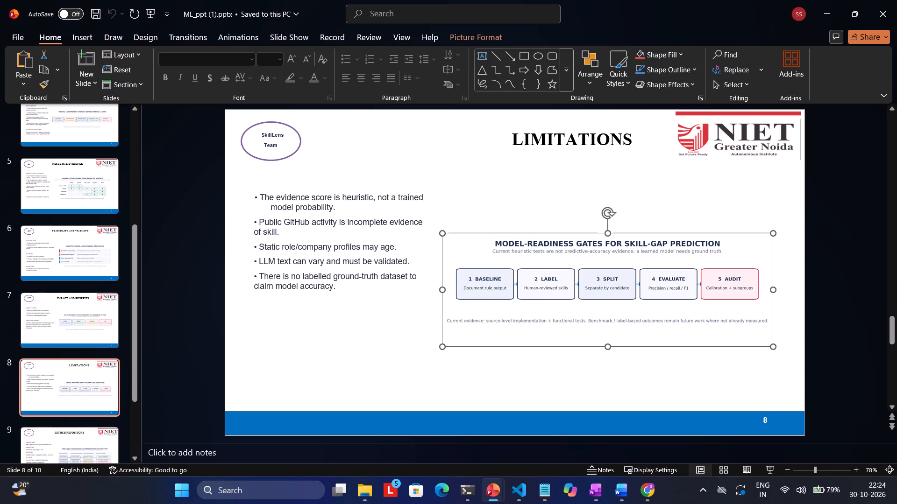
scroll(597, 279, "up", 1, "ctrl")
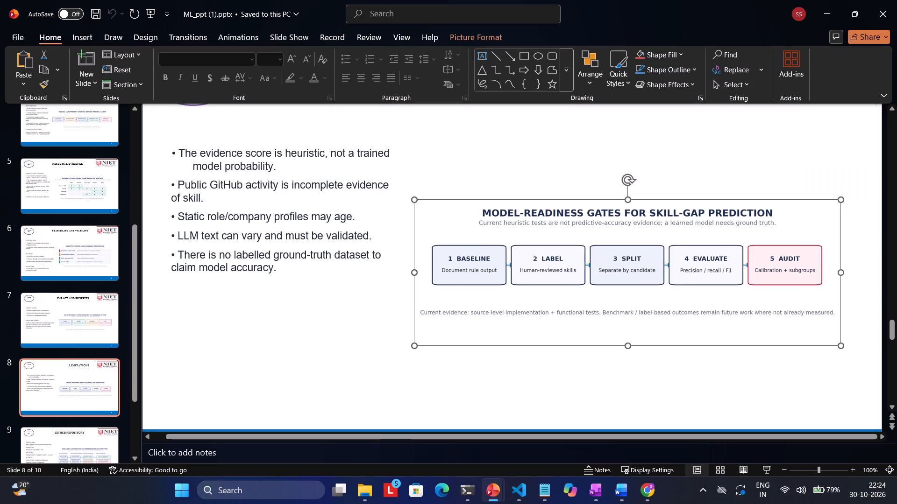
scroll(597, 279, "down", 2, "ctrl")
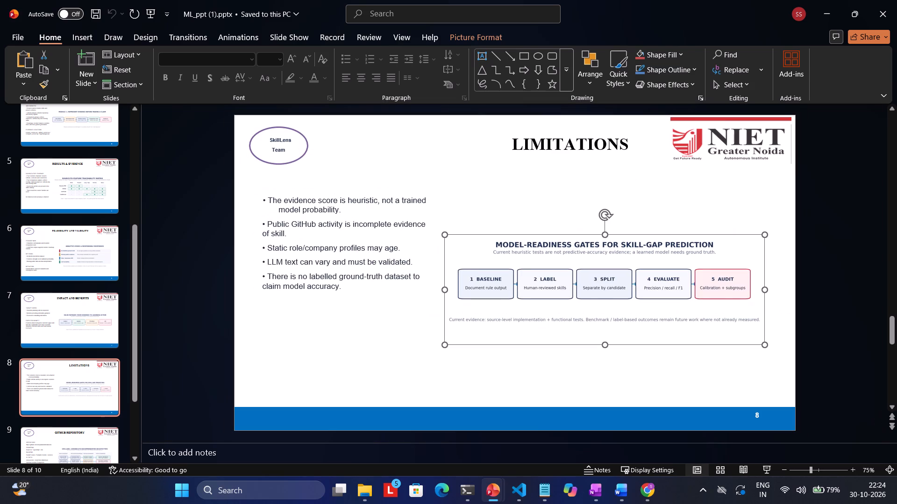
left_click(382, 309)
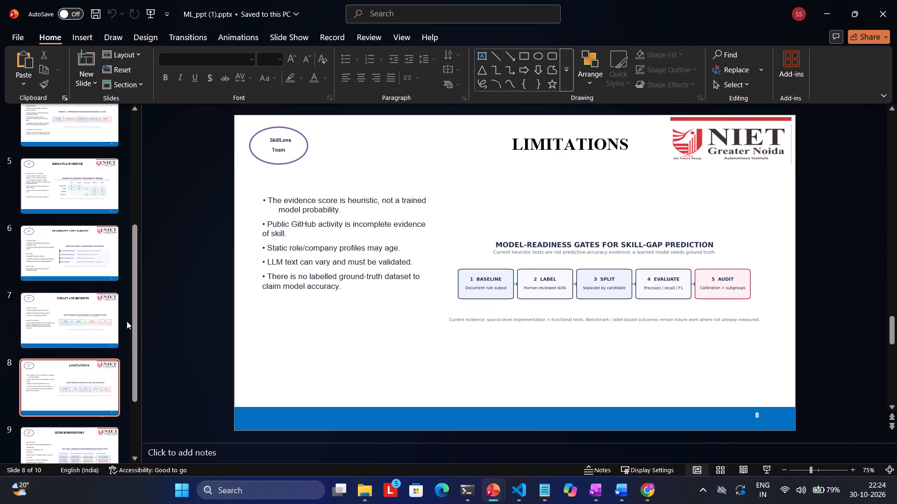
scroll(127, 321, "down", 1)
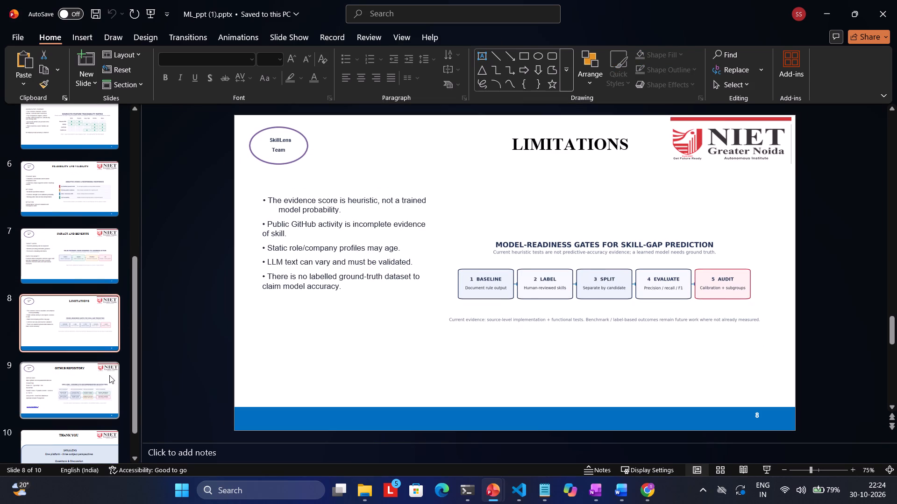
left_click(93, 378)
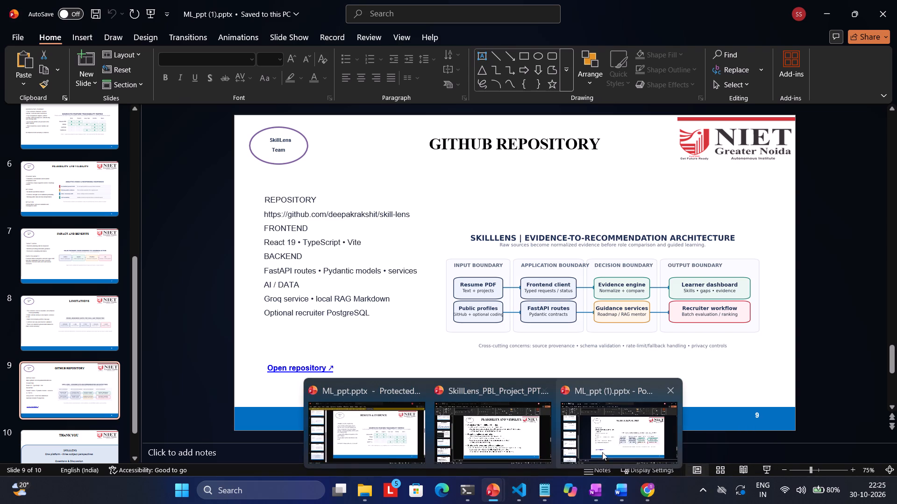
Open the Results slide of SkillLens_PBL_Project_PPT, and examine the app screenshots in the WhatsApp zip in File Explorer for a suitable output screen.
left_click(484, 425)
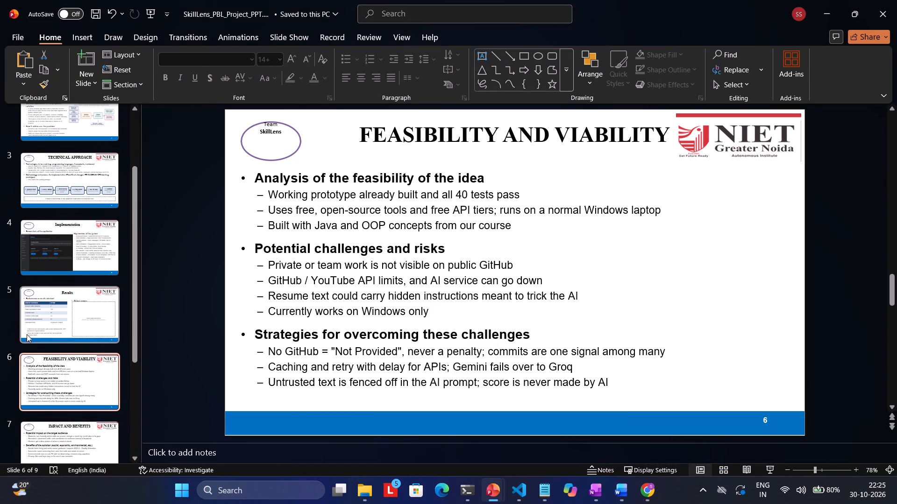
left_click(38, 378)
left_click(80, 317)
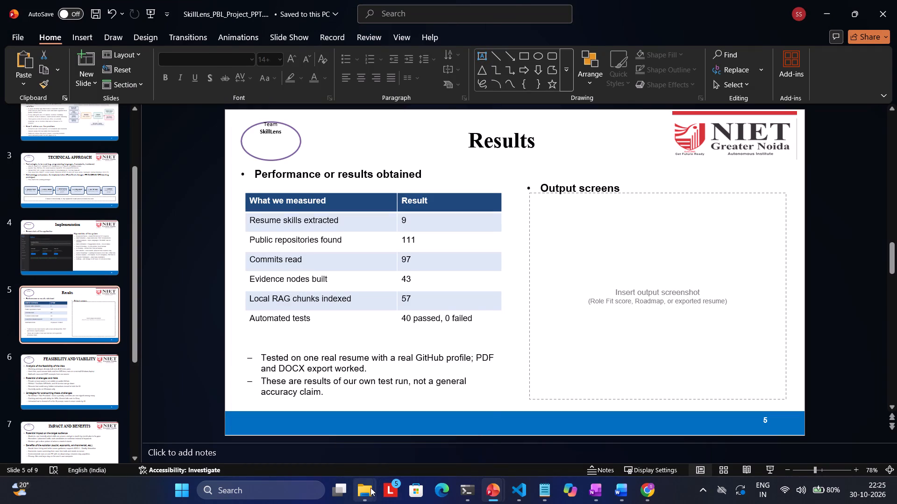
left_click(377, 33)
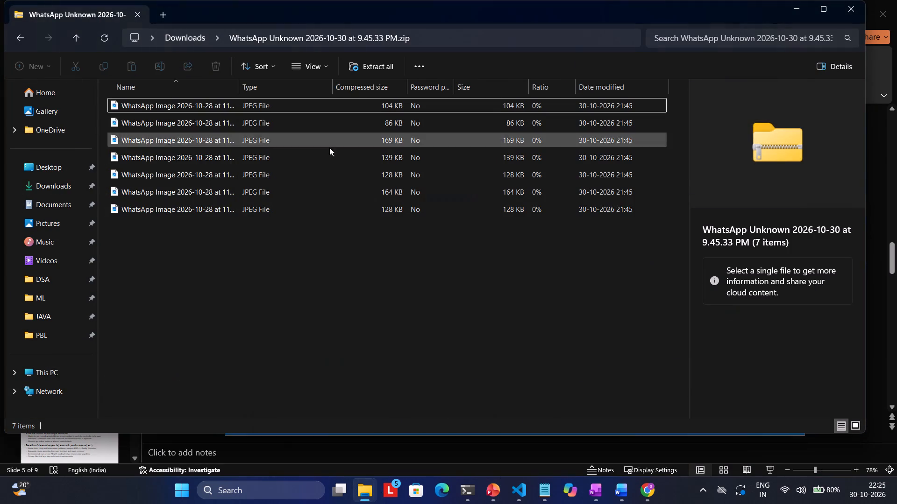
left_click(463, 205)
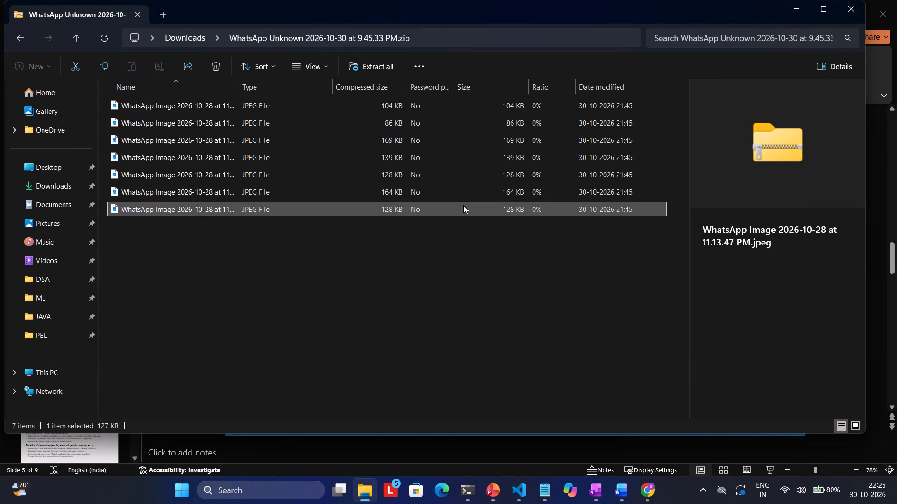
left_click(484, 192)
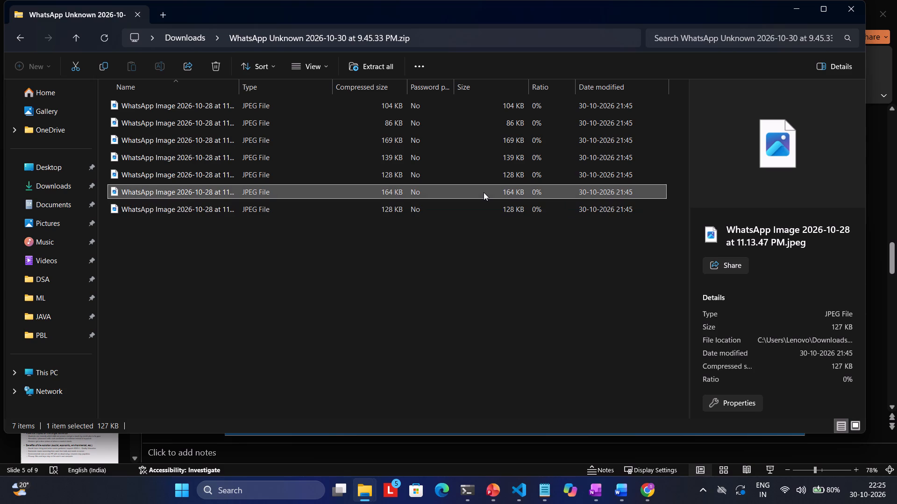
left_click(451, 172)
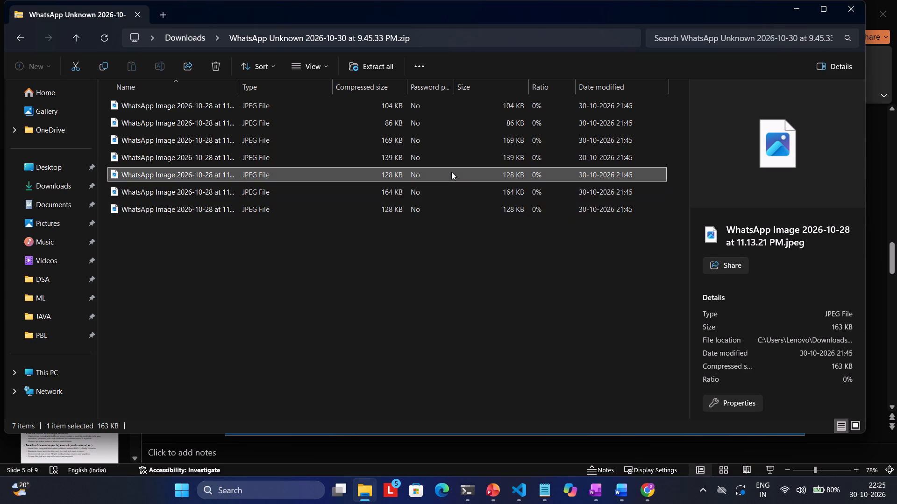
double_click(451, 172)
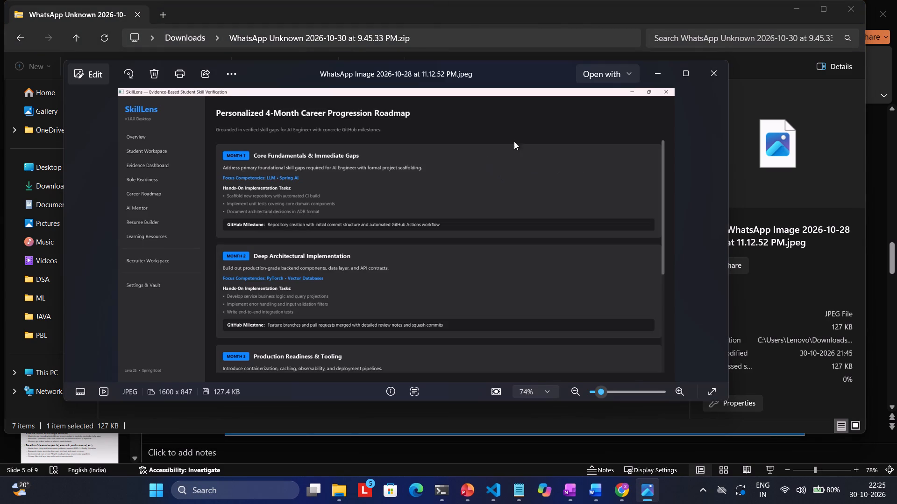
left_click(710, 75)
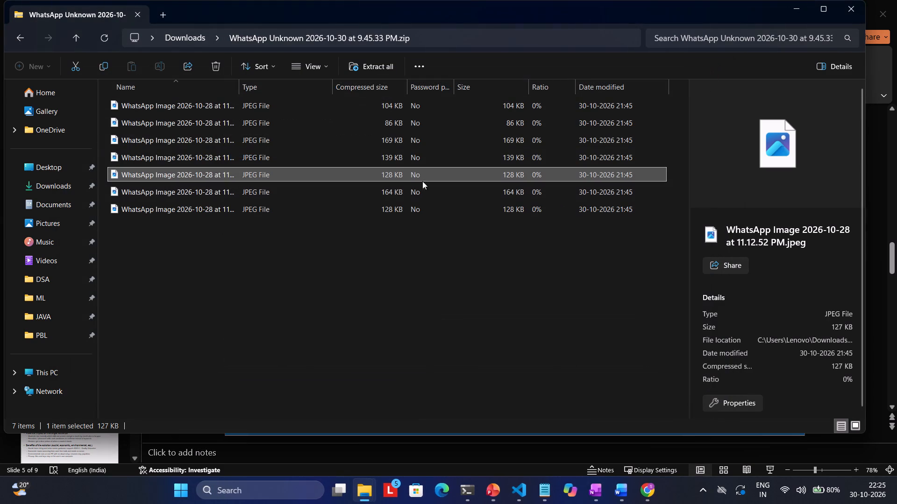
double_click(417, 188)
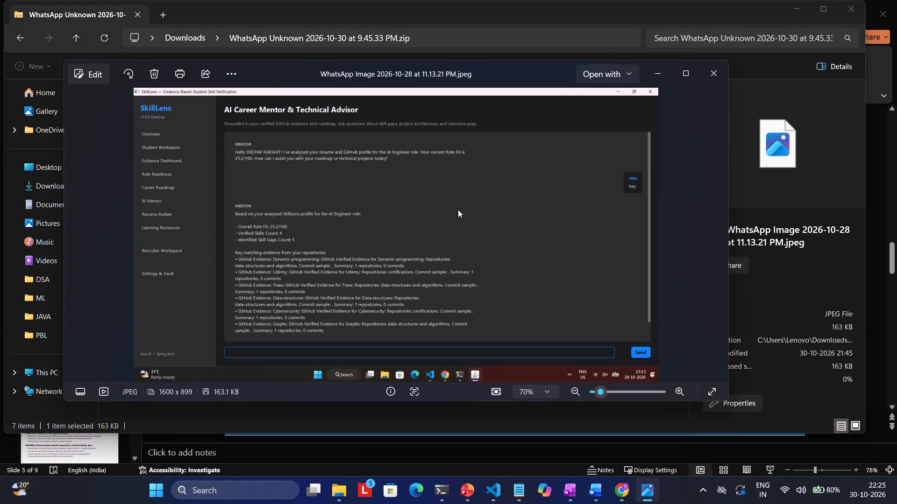
left_click(713, 69)
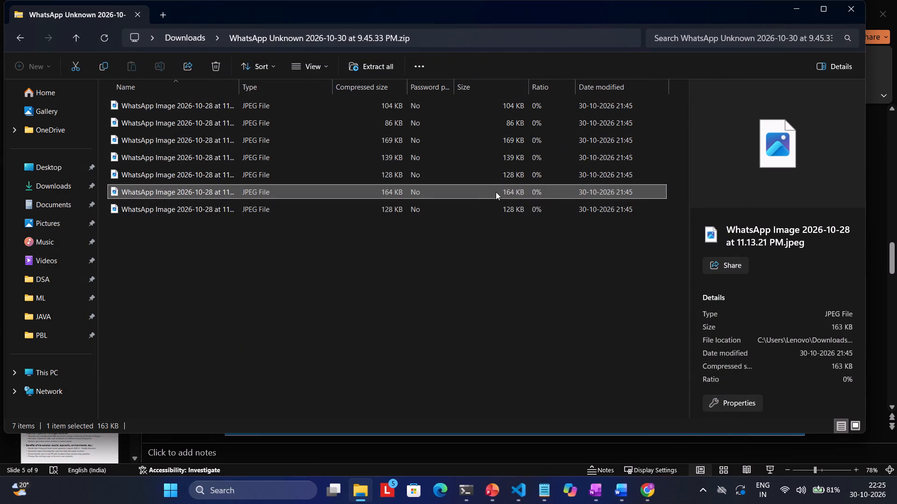
double_click(483, 204)
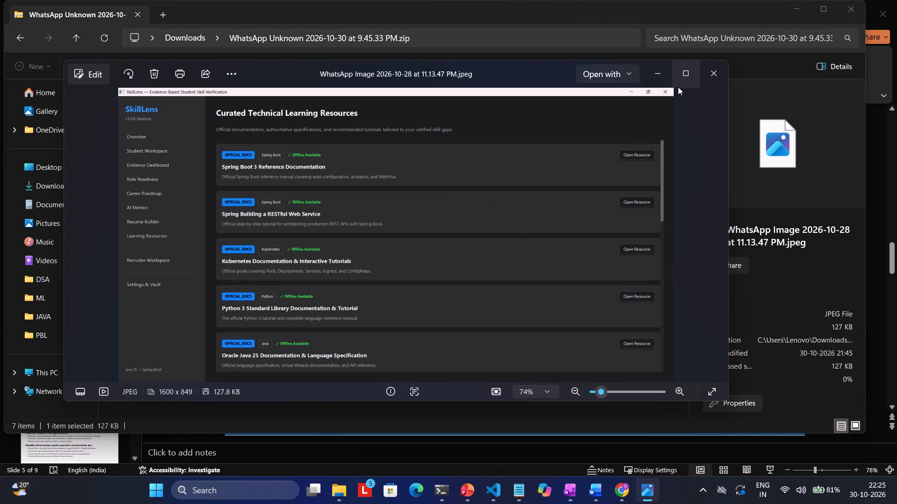
left_click(707, 73)
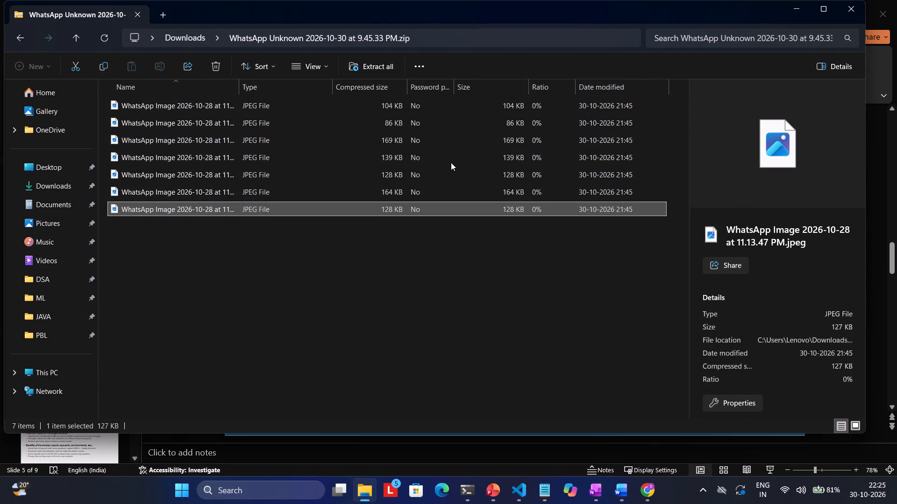
double_click(450, 160)
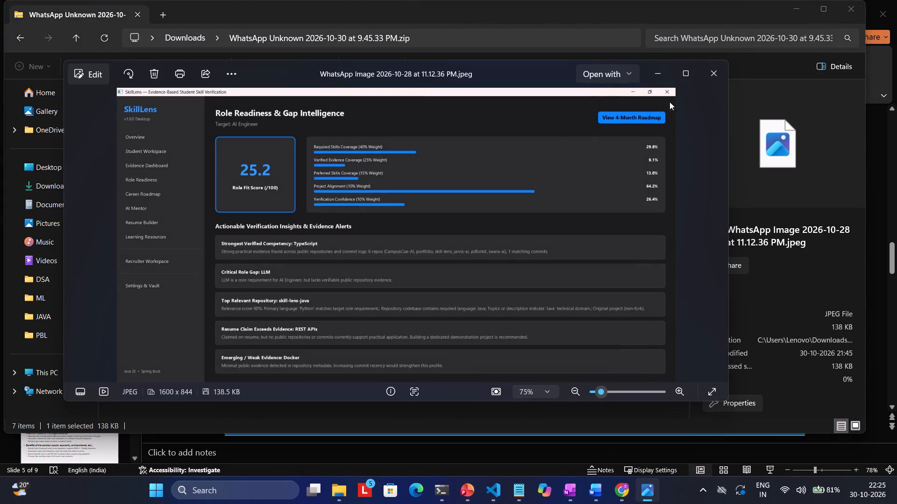
left_click(718, 73)
double_click(476, 145)
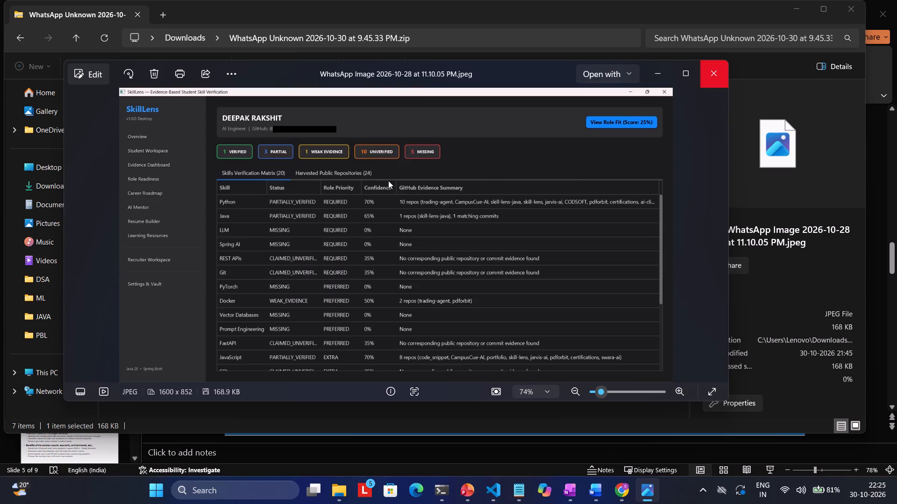
left_click(721, 78)
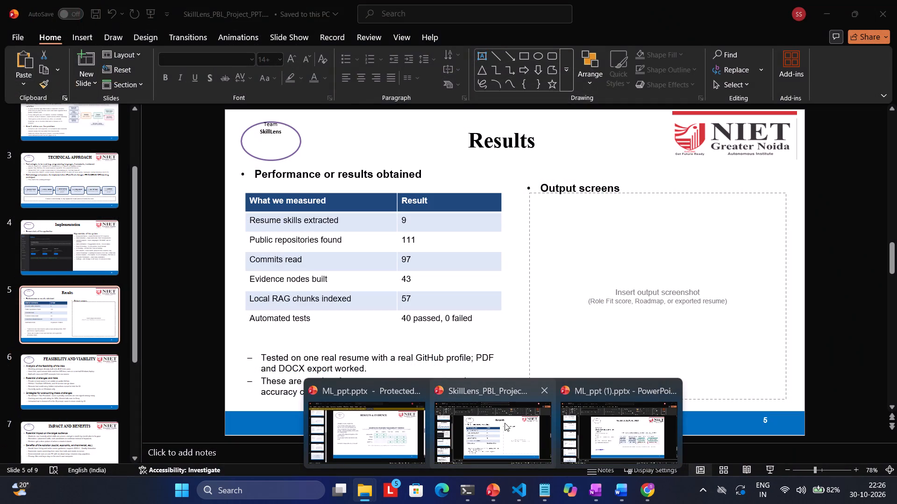
Insert the picture WhatsApp Image 2026-10-28 at 11.10.05 PM.jpeg on the Results slide of SkillLens_PBL_Project_PPT.
left_click(503, 422)
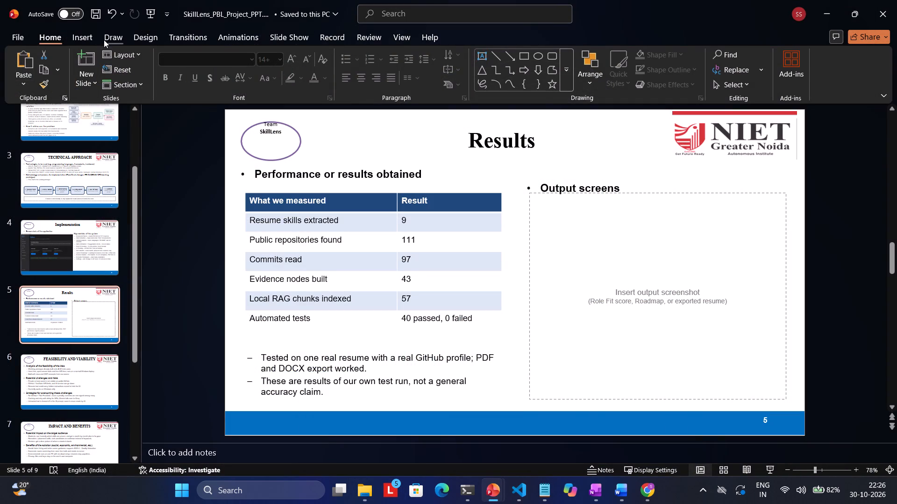
left_click(85, 35)
left_click(97, 62)
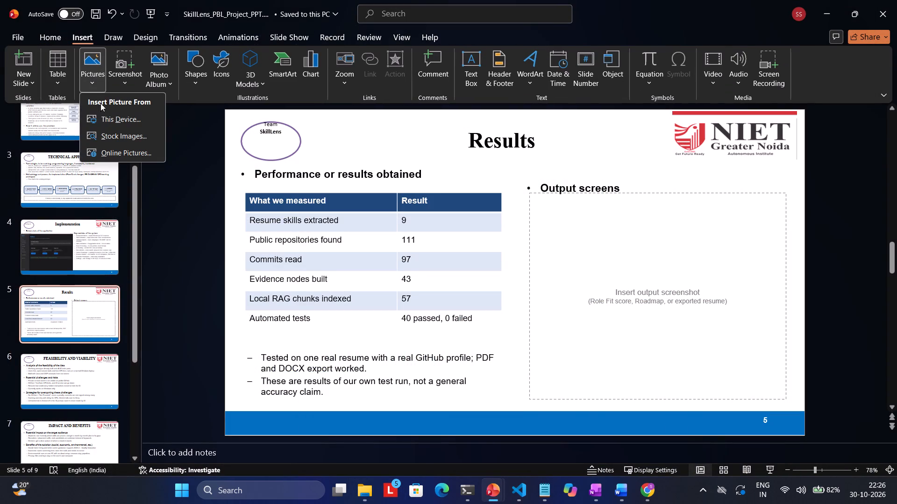
left_click(104, 112)
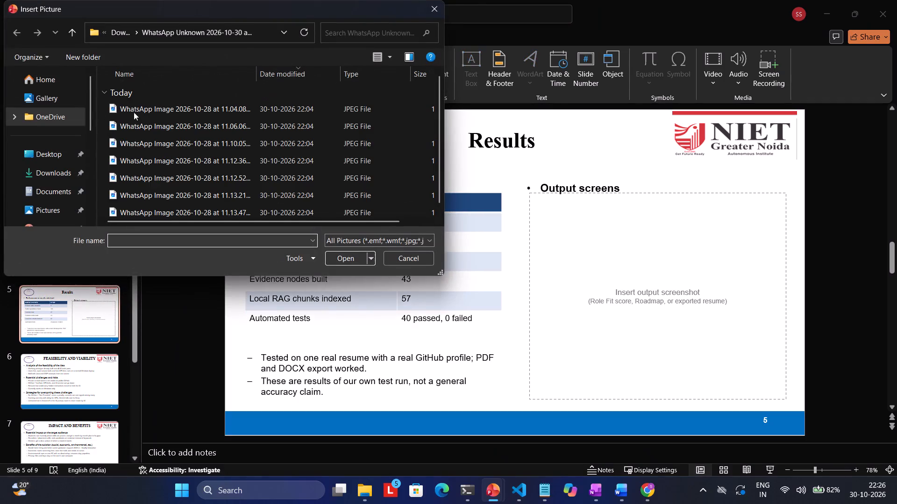
left_click(141, 140)
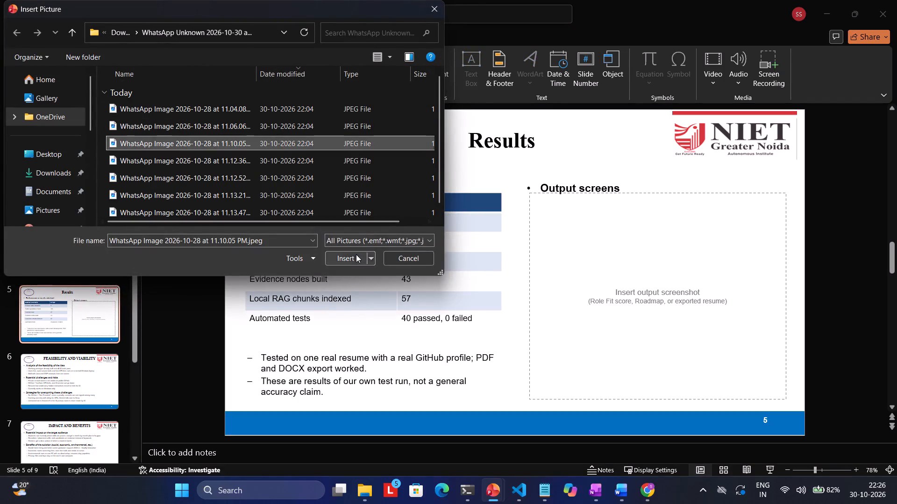
left_click(356, 254)
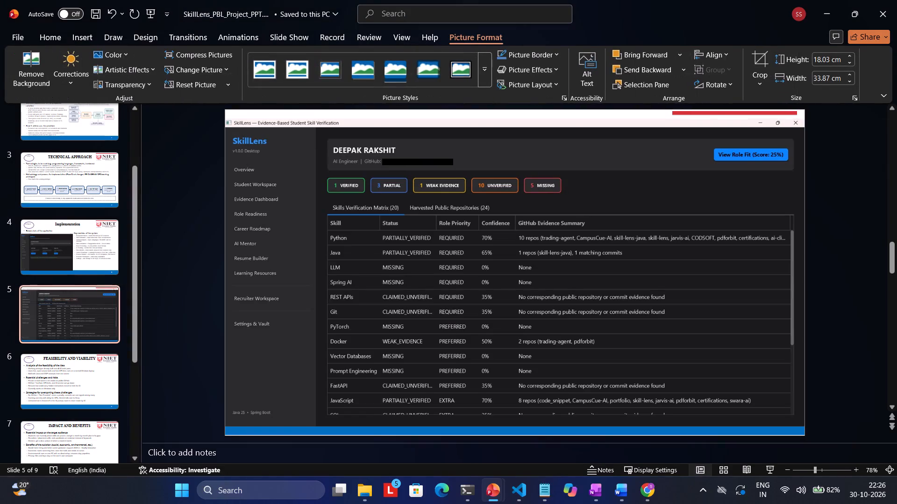
Shrink the skills matrix screenshot on the Results slide to about 11.65 cm high by 17.7 cm wide, beside the results table.
left_click(233, 126)
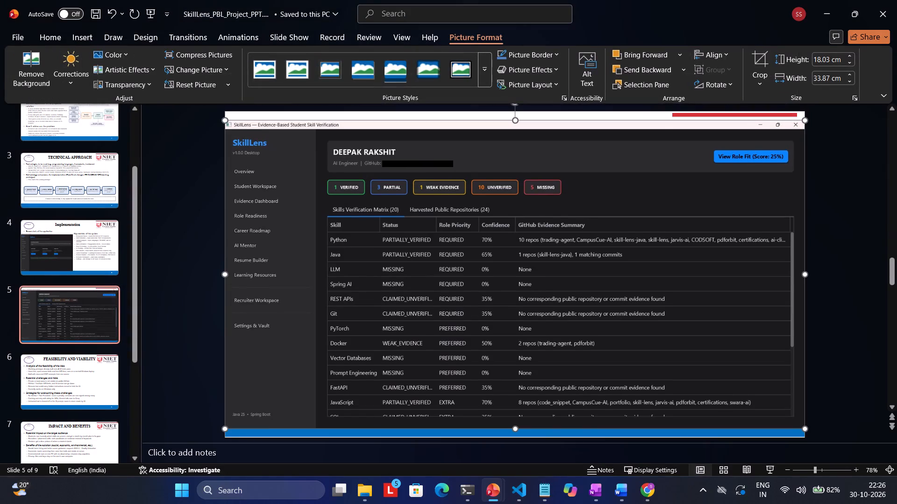
left_click_drag(225, 119, 425, 225)
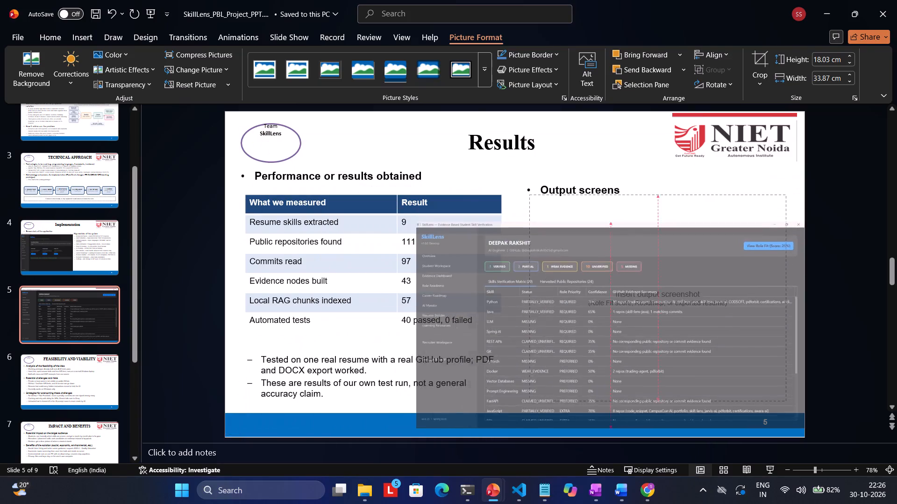
left_click_drag(425, 225, 410, 301)
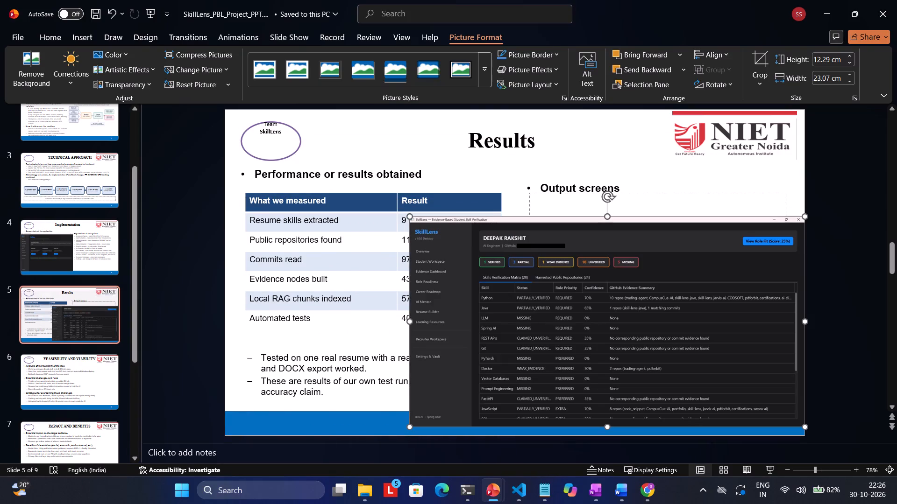
left_click_drag(410, 321, 428, 322)
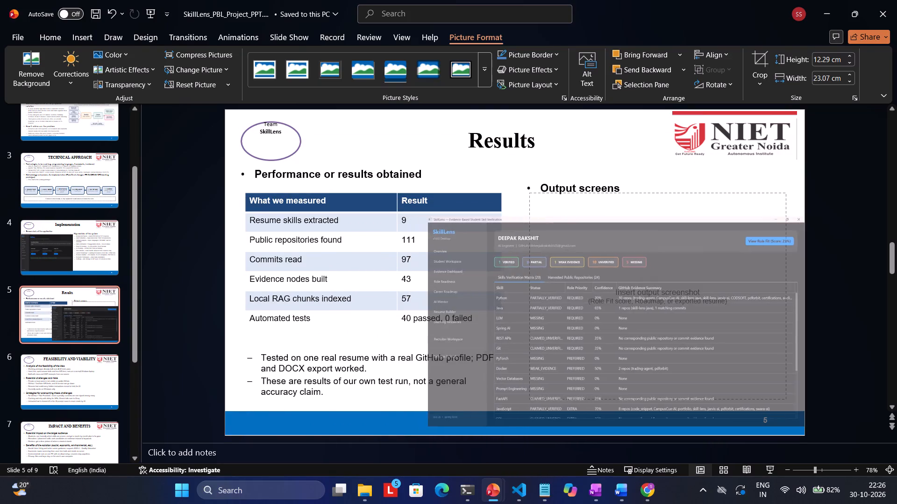
left_click_drag(428, 322, 482, 324)
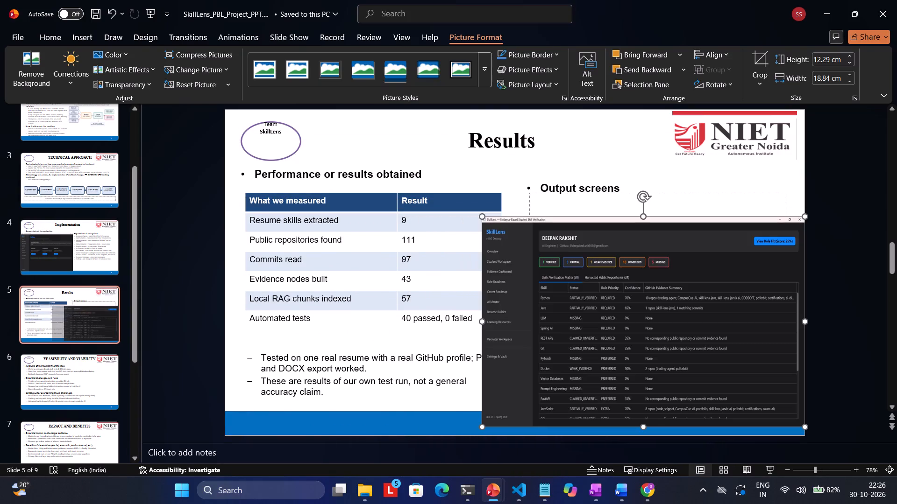
left_click_drag(656, 234, 657, 229)
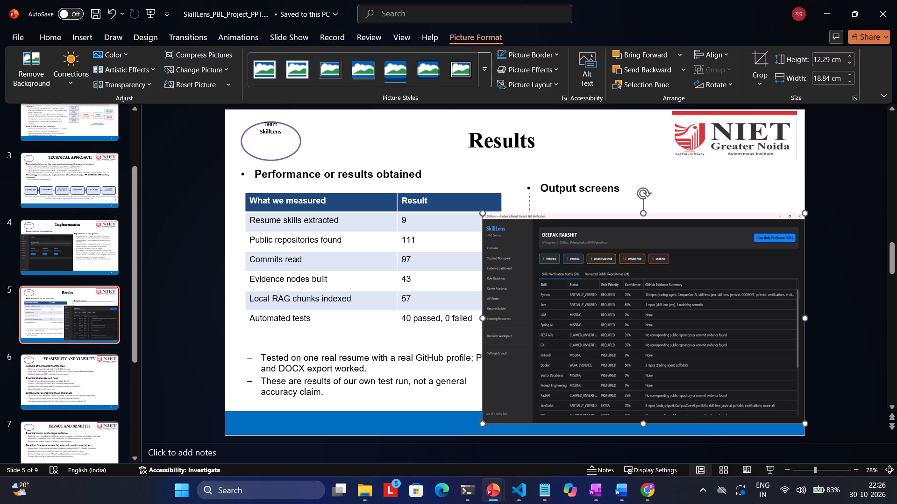
left_click_drag(804, 315, 799, 308)
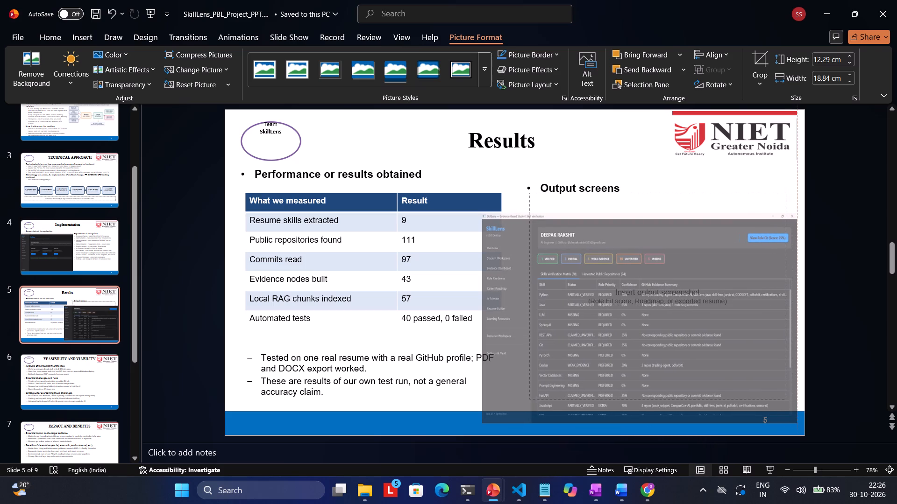
left_click_drag(799, 308, 806, 308)
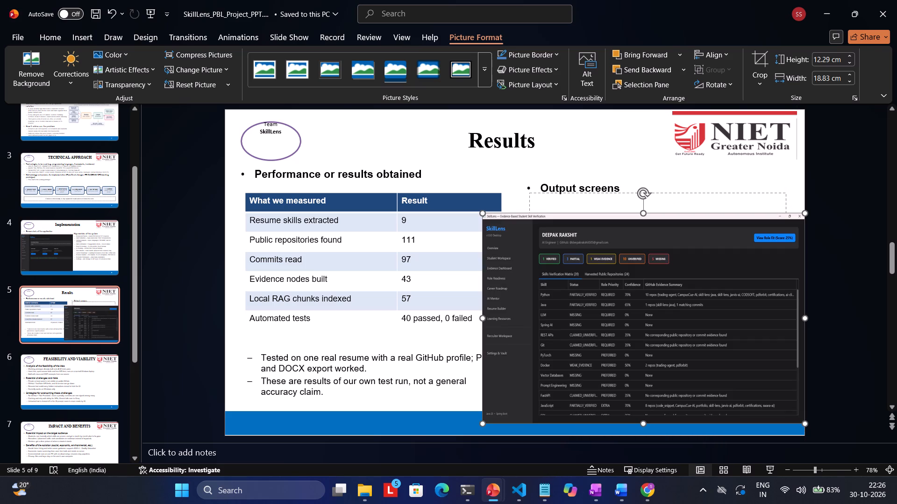
left_click_drag(484, 213, 484, 199)
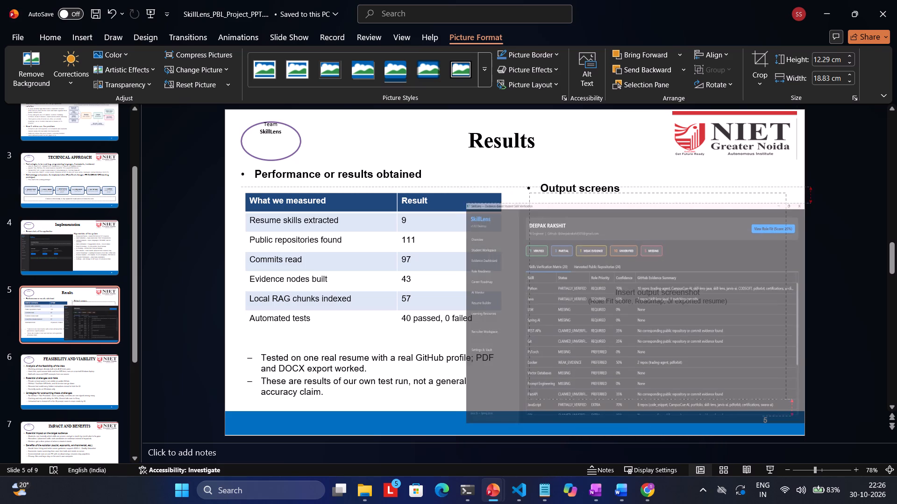
left_click_drag(484, 199, 469, 180)
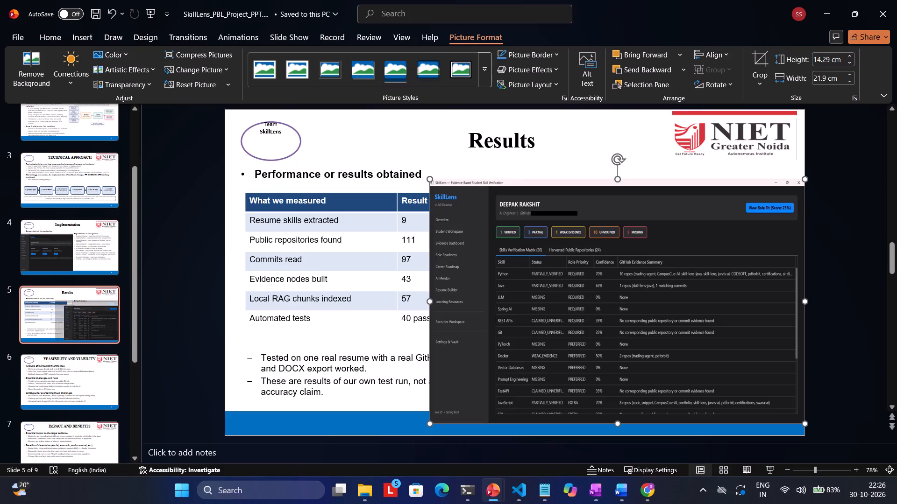
left_click_drag(428, 423, 450, 404)
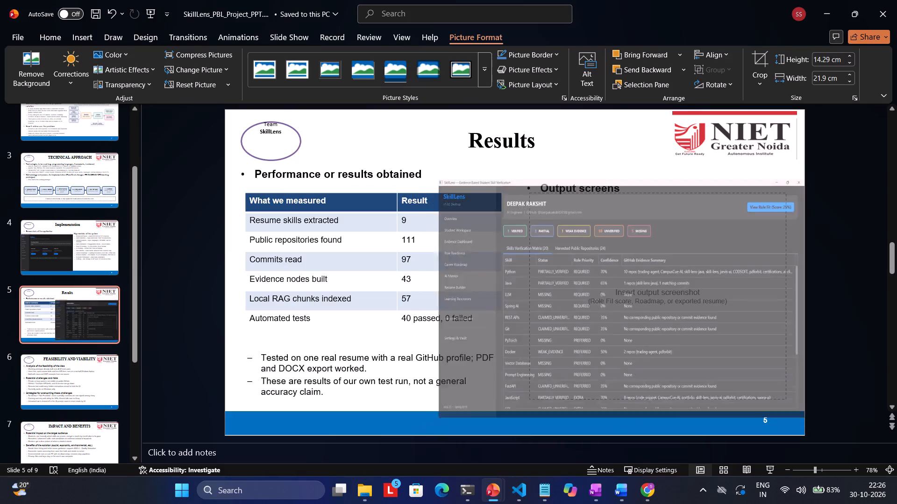
left_click_drag(450, 404, 484, 397)
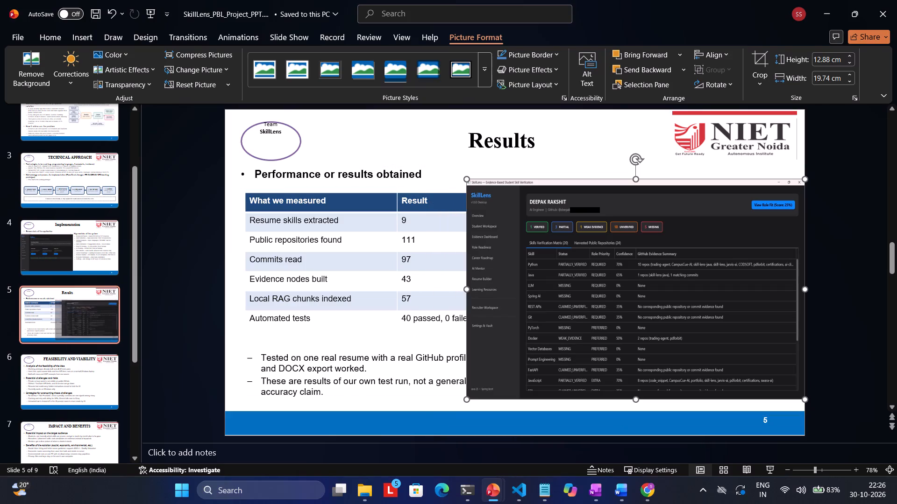
left_click_drag(634, 179, 637, 199)
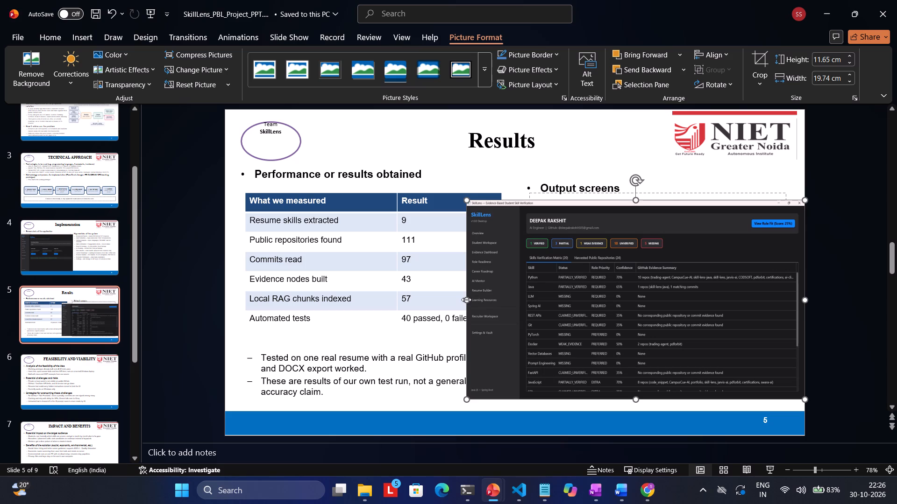
left_click_drag(466, 300, 504, 300)
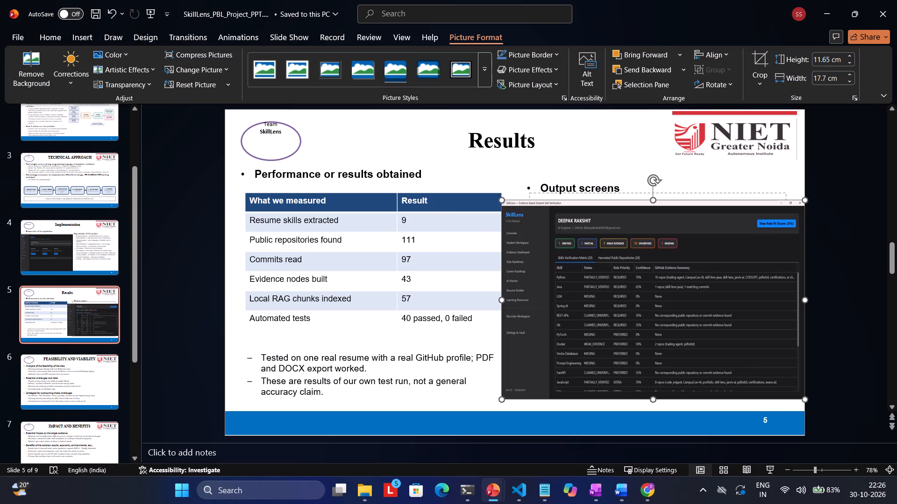
Resize the Results slide screenshot to about 12.66 cm high by 17.7 cm wide, just below the "Output screens" heading.
right_click_drag(802, 396, 806, 413)
left_click(707, 343)
left_click(802, 202)
left_click_drag(654, 198, 651, 185)
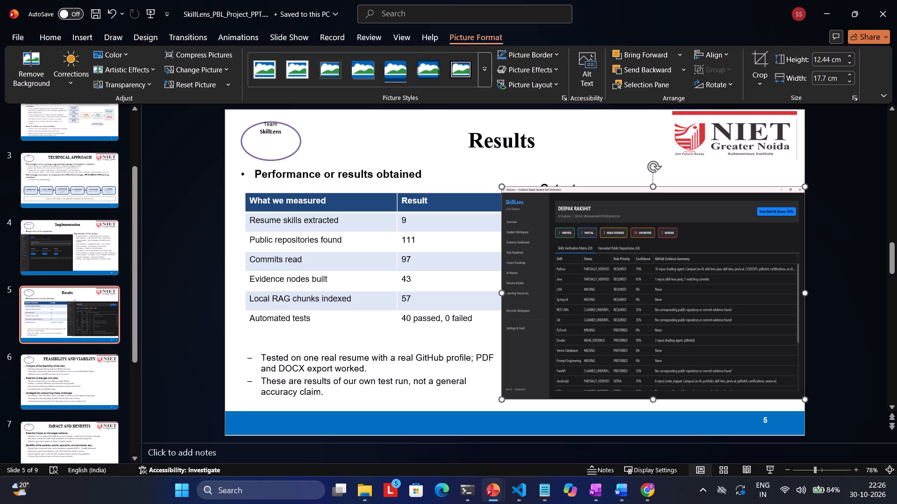
left_click_drag(501, 185, 513, 195)
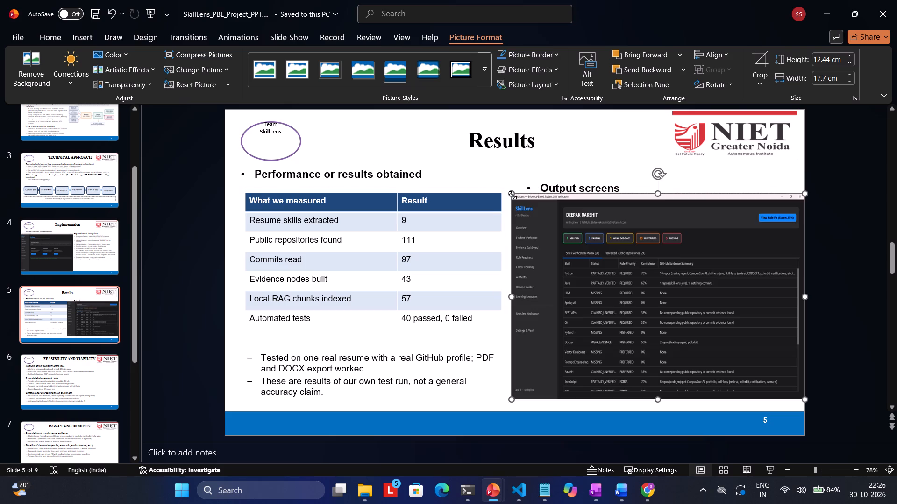
left_click(659, 398)
left_click(659, 398)
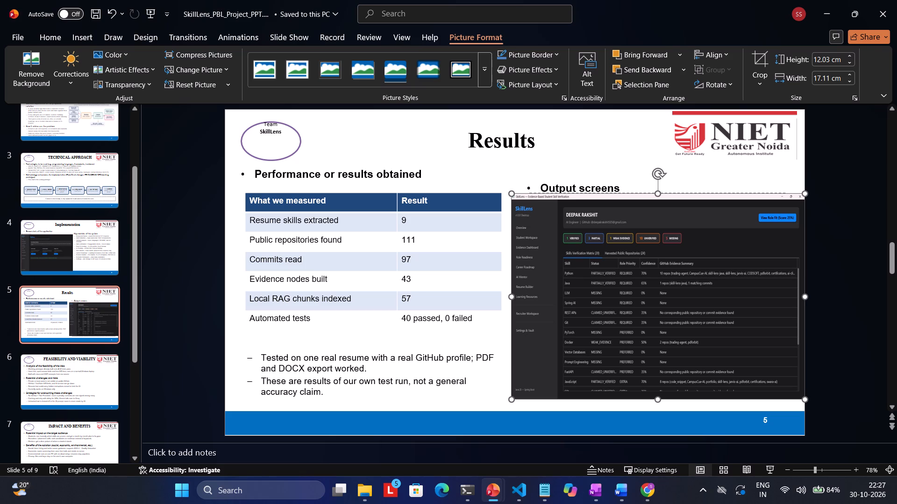
left_click_drag(658, 399, 657, 410)
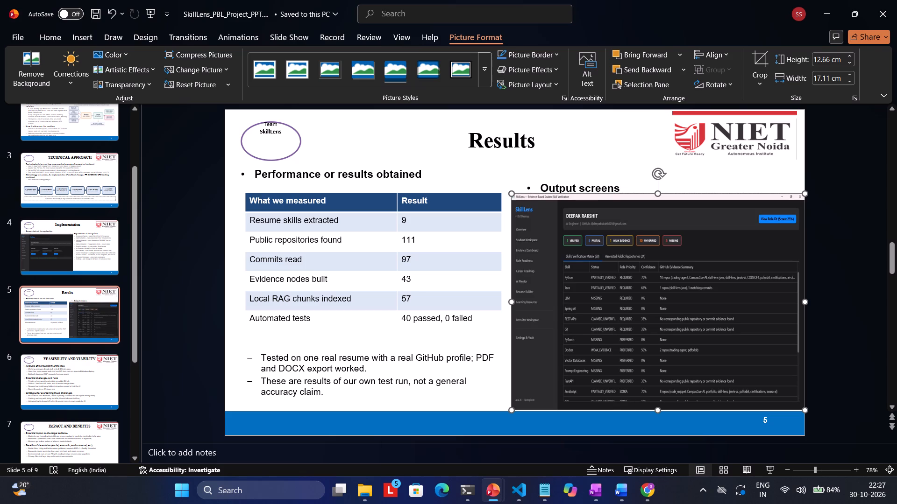
left_click_drag(511, 301, 504, 301)
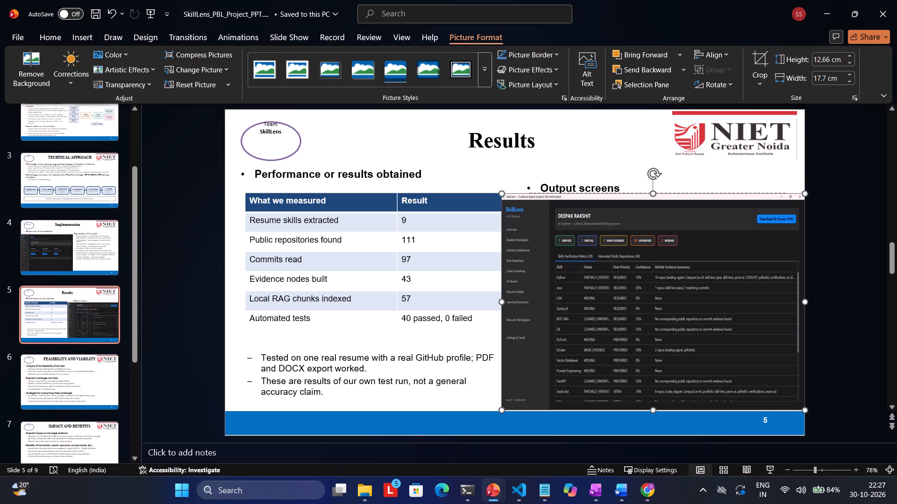
left_click(560, 253)
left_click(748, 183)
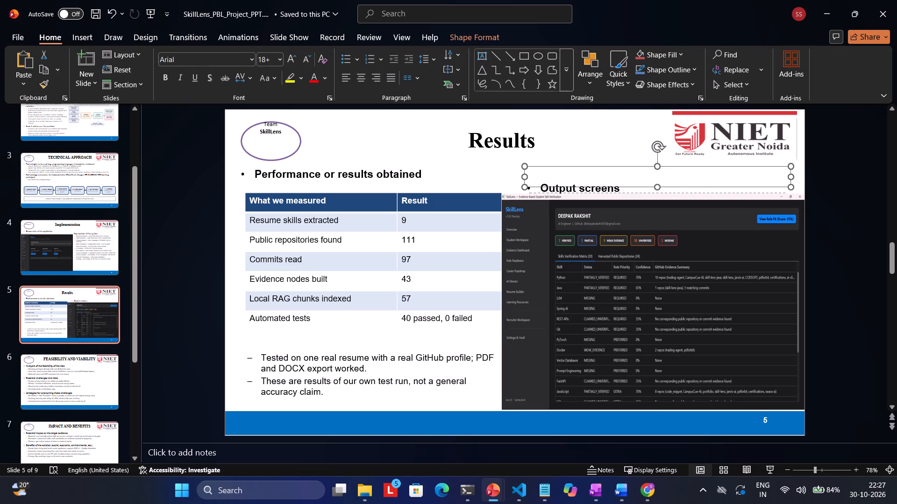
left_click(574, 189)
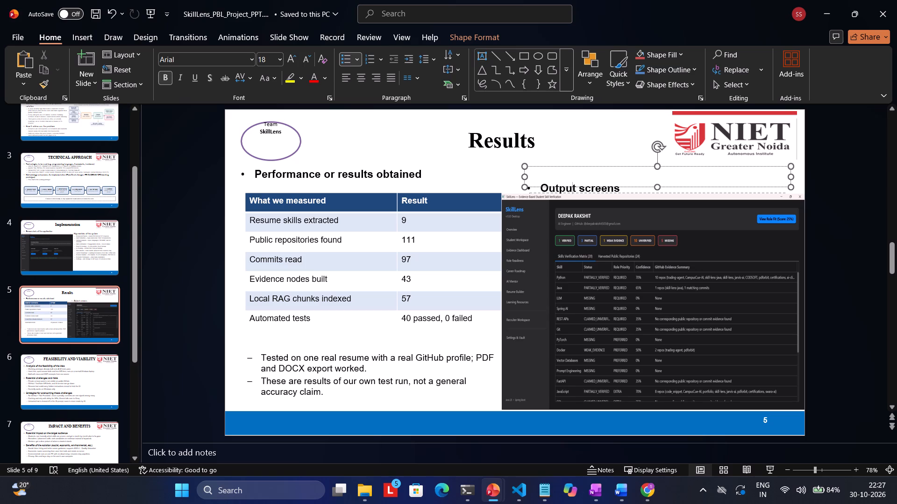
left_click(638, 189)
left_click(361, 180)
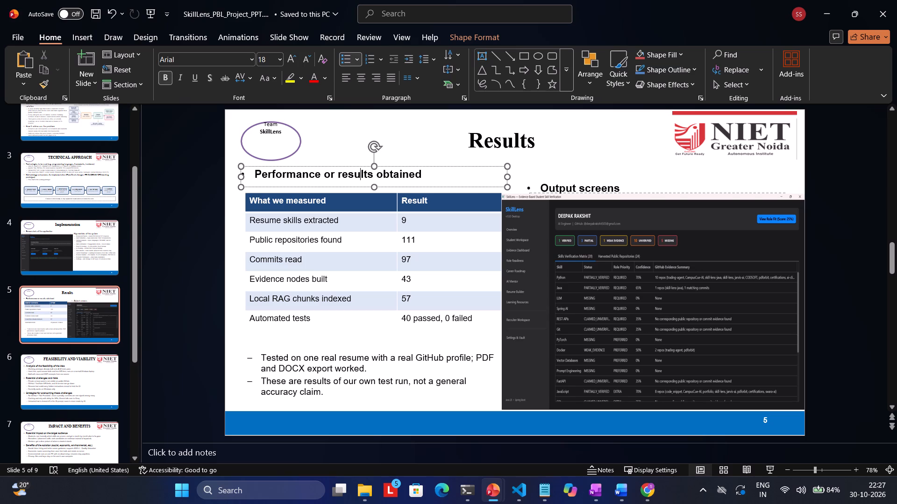
Delete the "Team SkillLens" text box from the oval on the Feasibility and Viability slide.
left_click(64, 373)
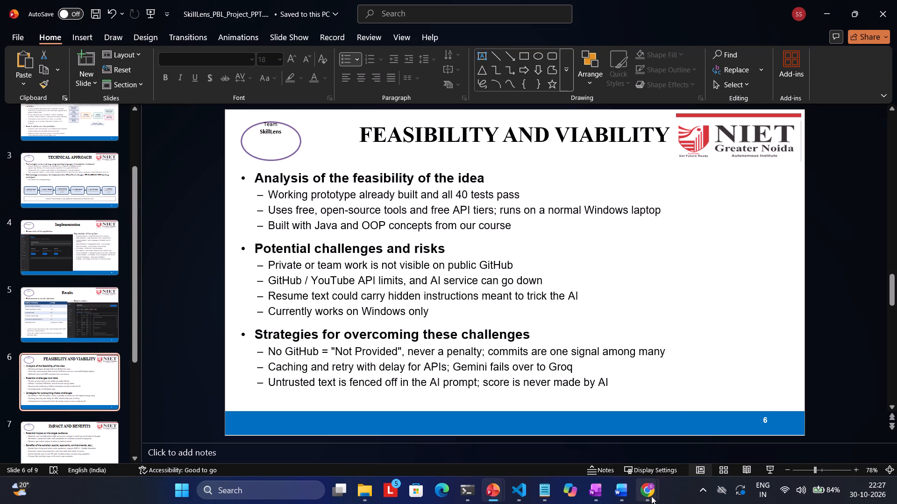
left_click(495, 448)
left_click(282, 130)
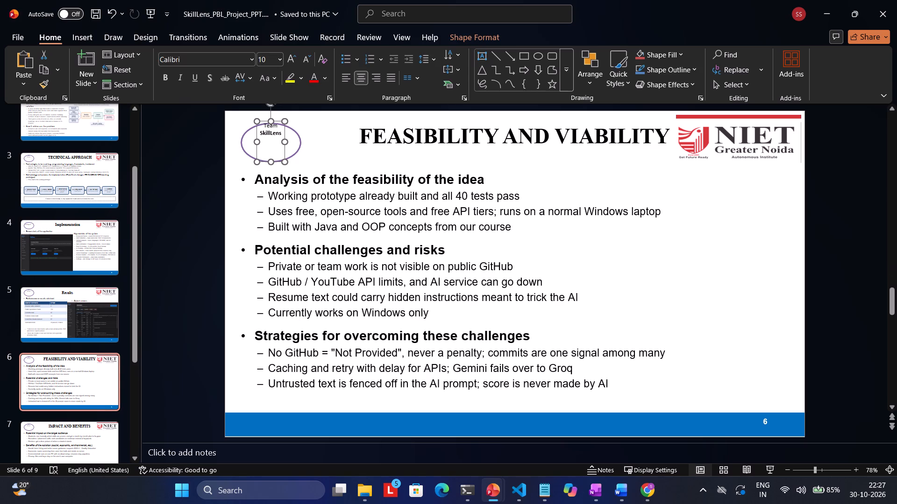
key("Delete")
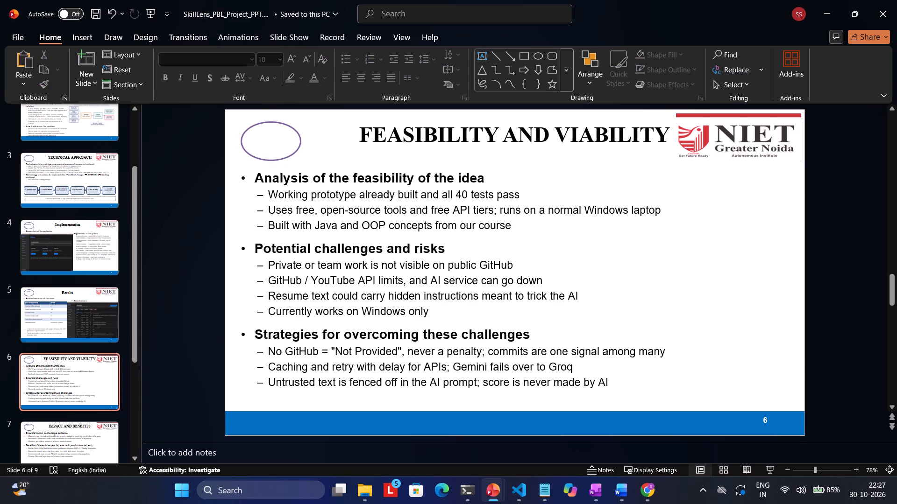
Add a text box spanning the oval on the Feasibility and Viability slide and enter "Group-6" in it.
left_click(76, 38)
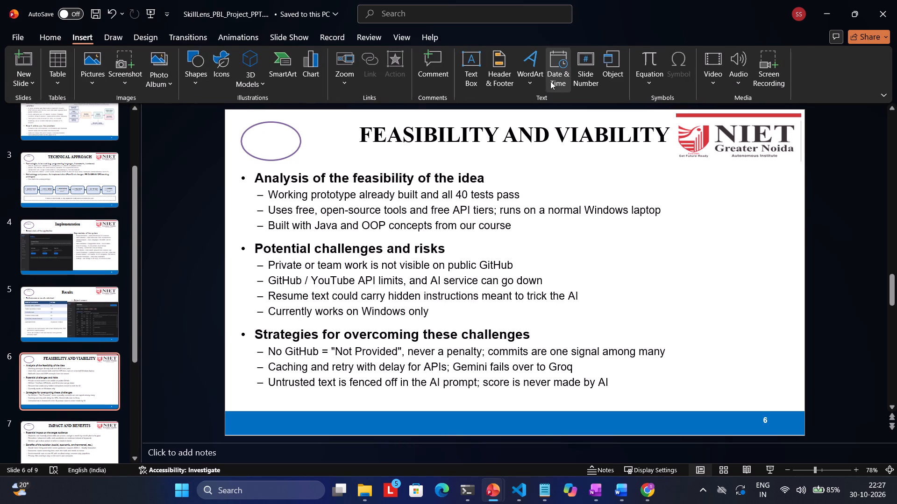
left_click(465, 62)
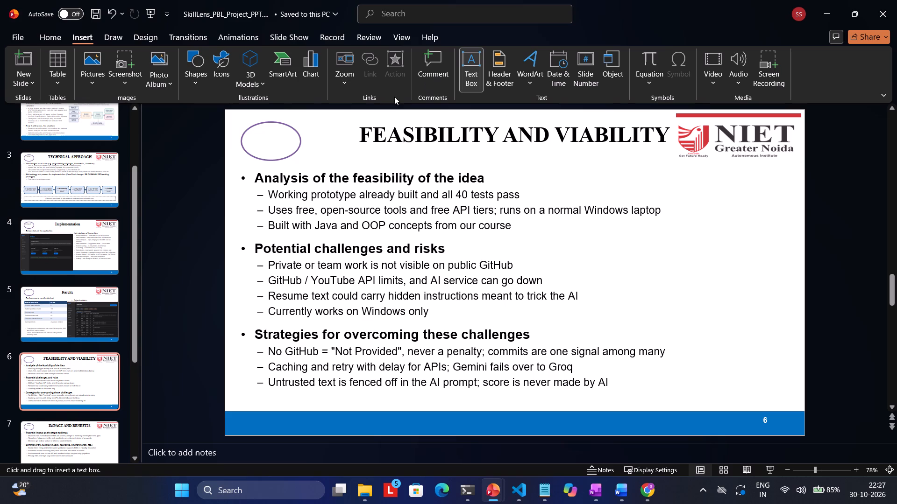
left_click(256, 137)
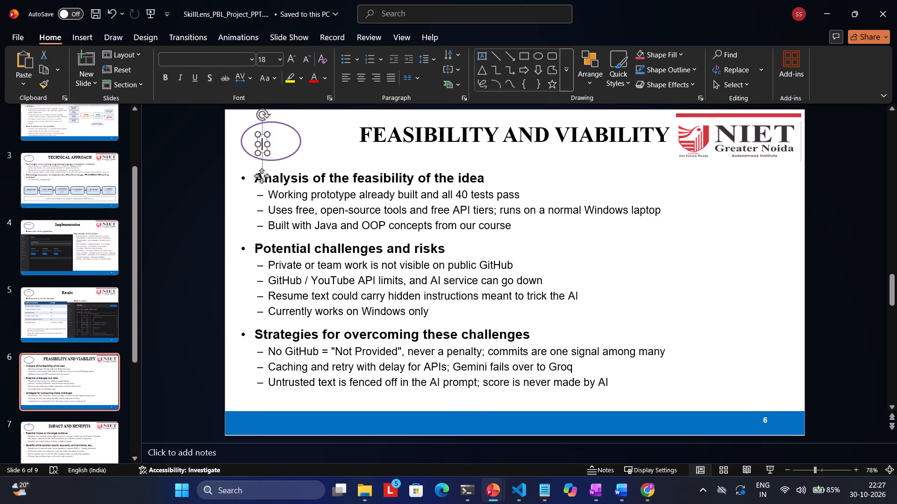
left_click(258, 141)
left_click_drag(259, 142, 245, 140)
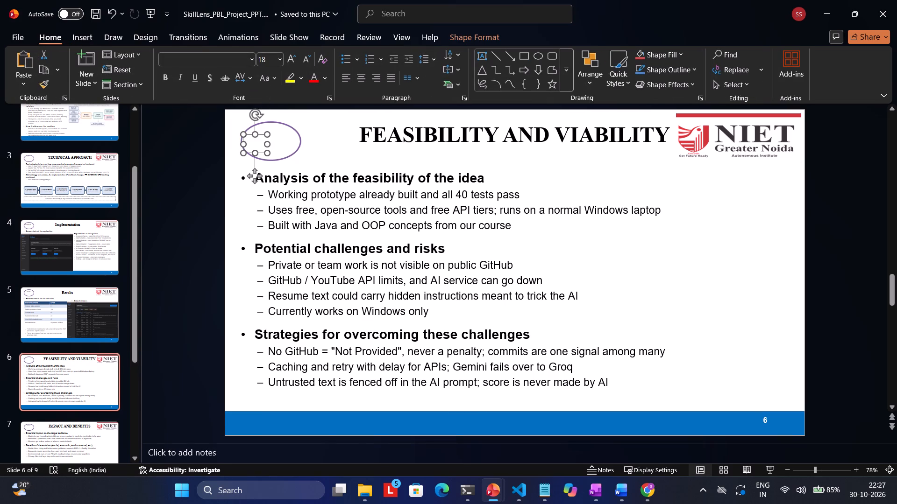
left_click_drag(268, 143, 303, 143)
left_click_drag(272, 135, 274, 130)
left_click(258, 146)
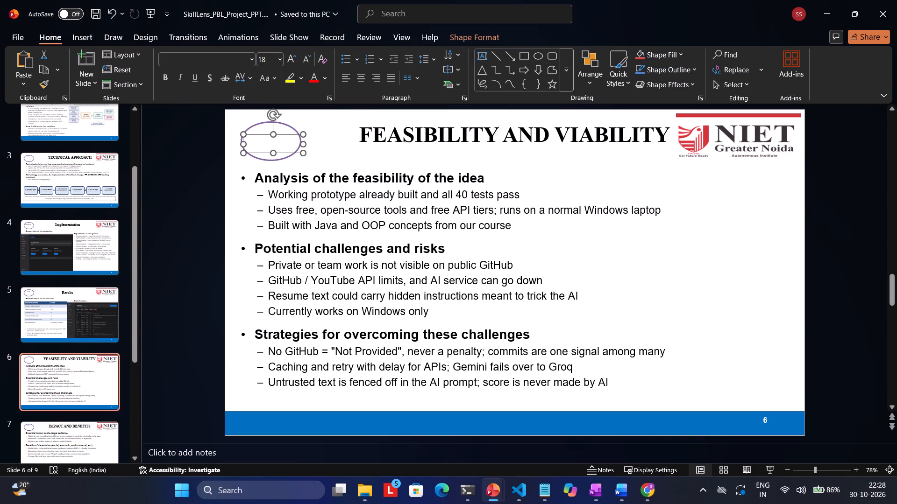
key("g")
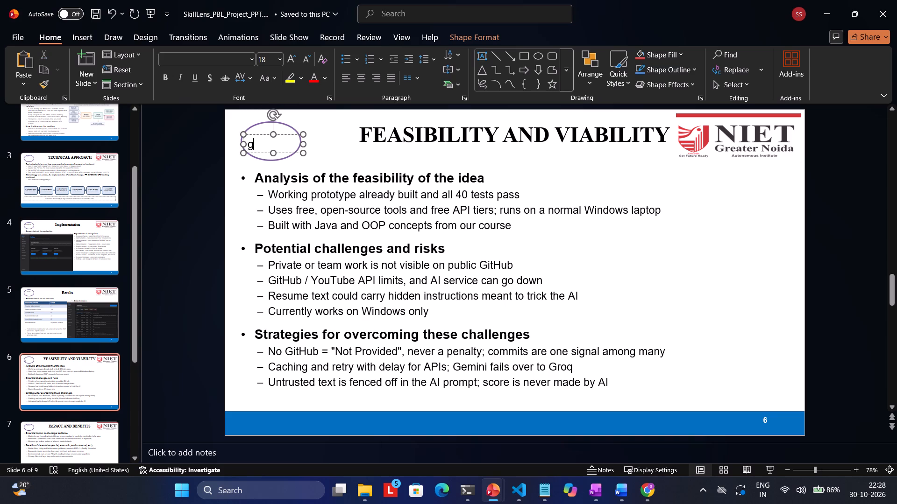
type("roup")
type("-6")
key("Return")
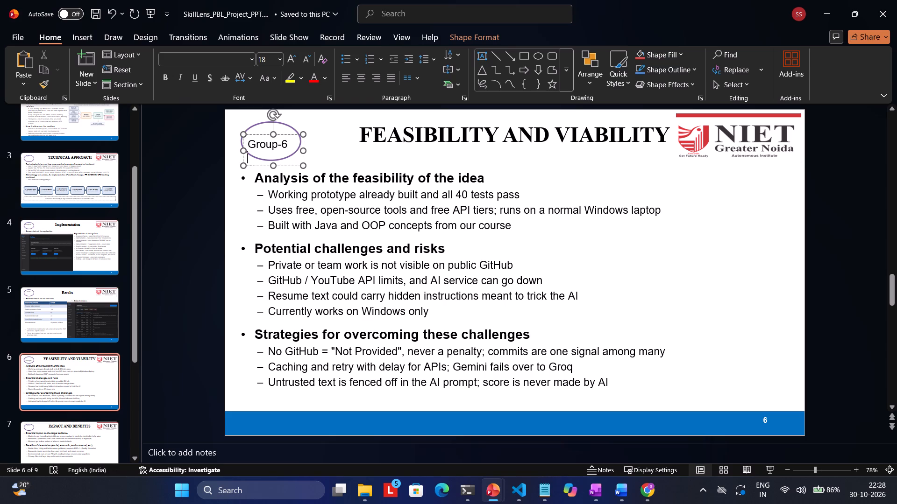
left_click(655, 262)
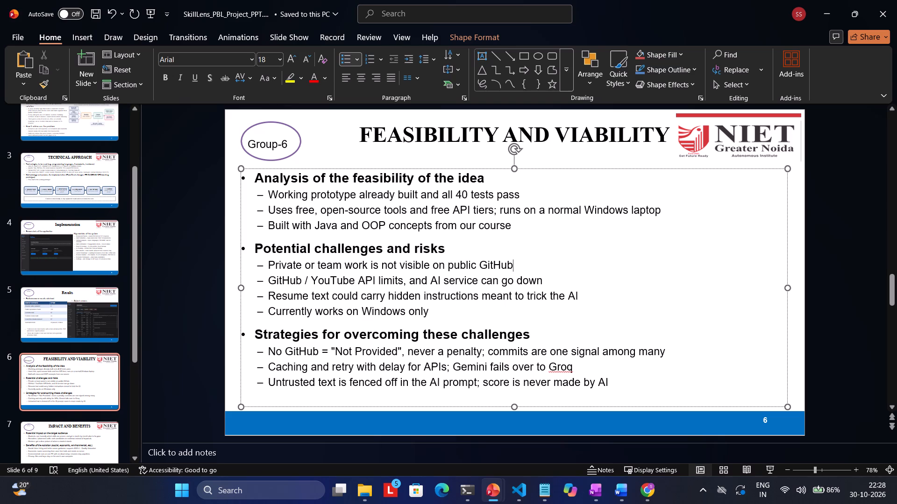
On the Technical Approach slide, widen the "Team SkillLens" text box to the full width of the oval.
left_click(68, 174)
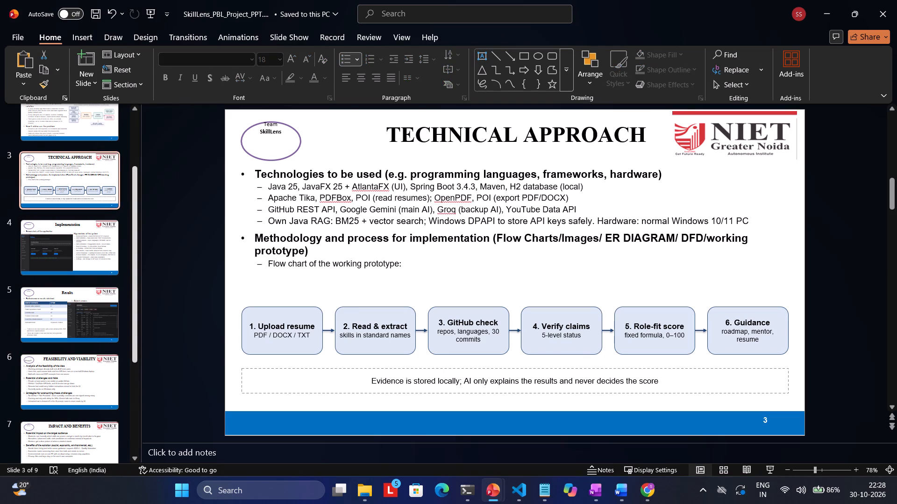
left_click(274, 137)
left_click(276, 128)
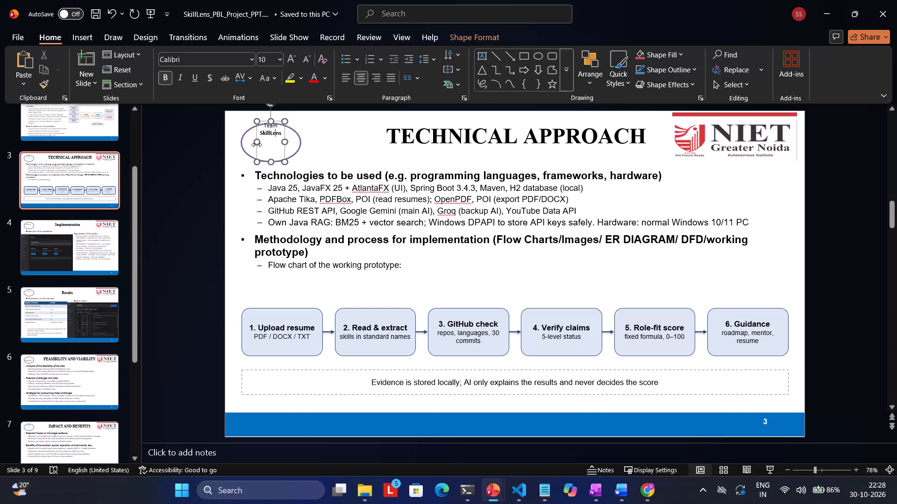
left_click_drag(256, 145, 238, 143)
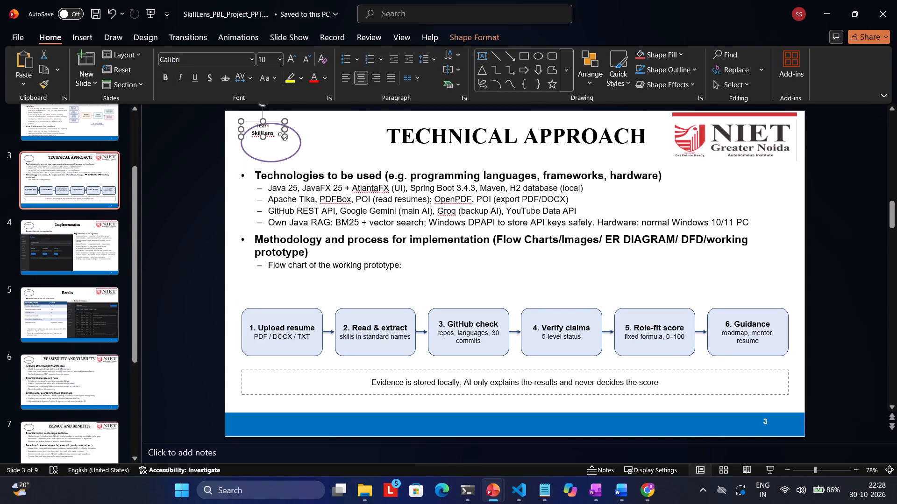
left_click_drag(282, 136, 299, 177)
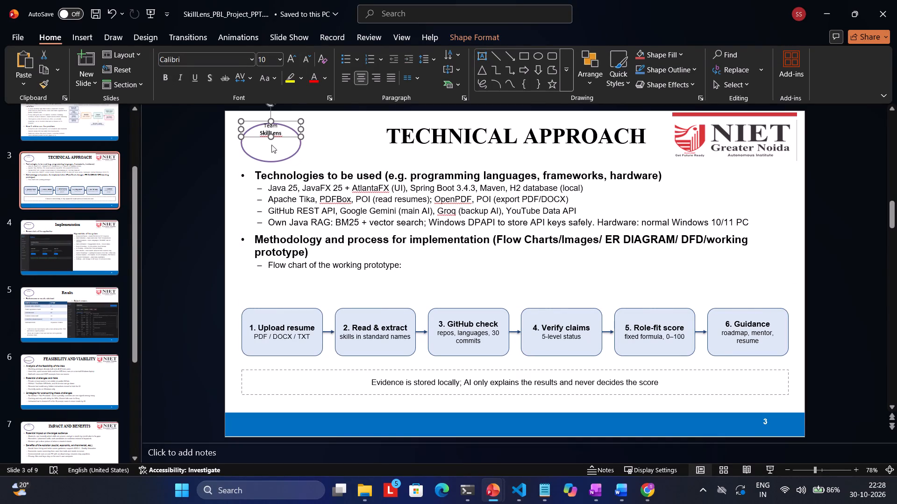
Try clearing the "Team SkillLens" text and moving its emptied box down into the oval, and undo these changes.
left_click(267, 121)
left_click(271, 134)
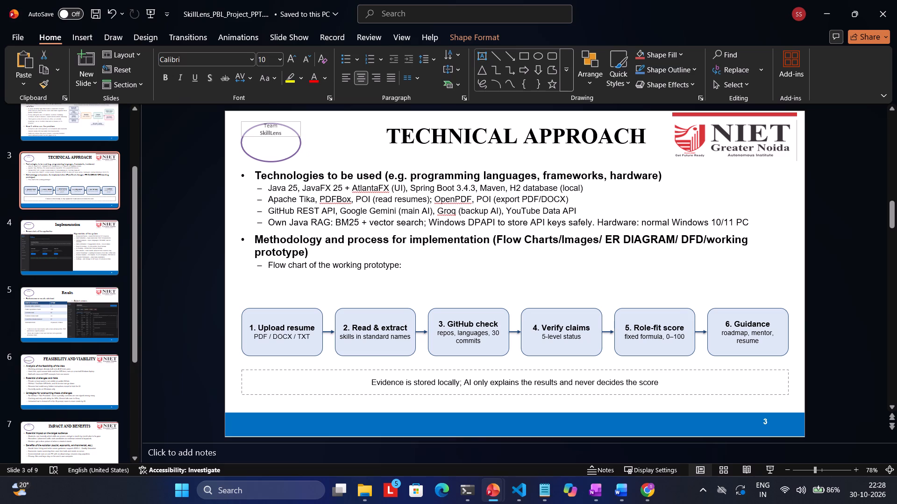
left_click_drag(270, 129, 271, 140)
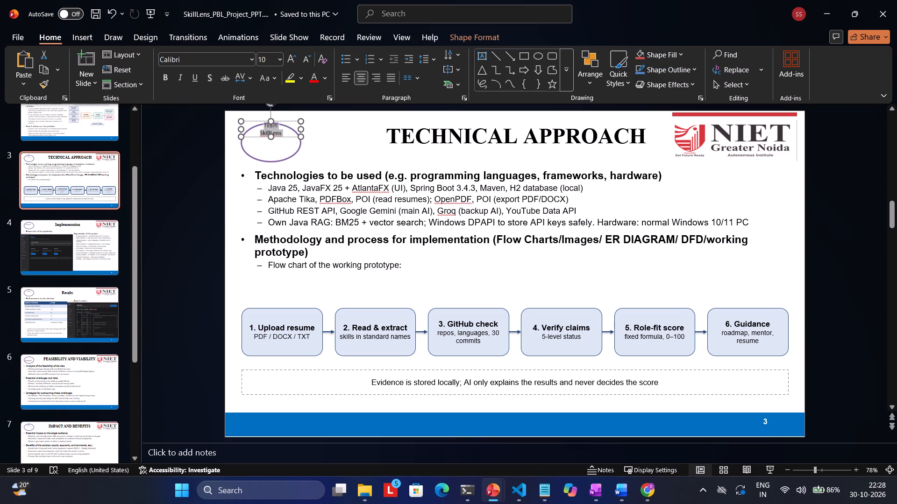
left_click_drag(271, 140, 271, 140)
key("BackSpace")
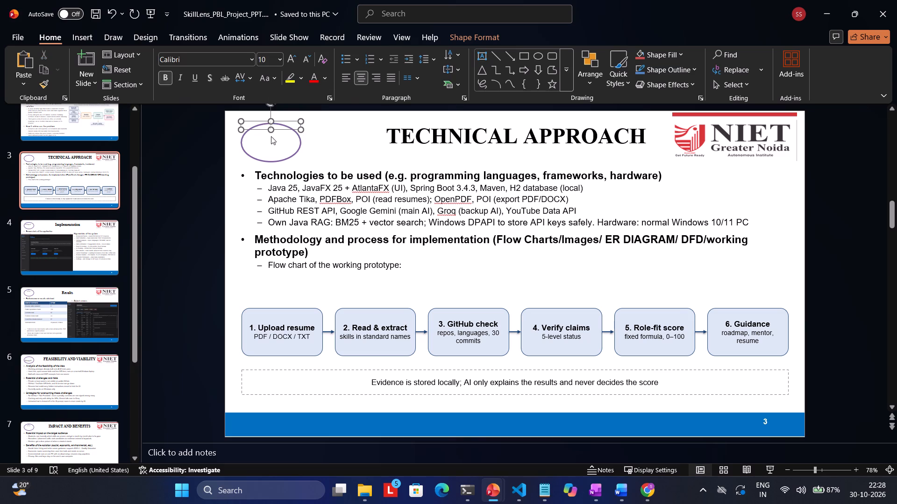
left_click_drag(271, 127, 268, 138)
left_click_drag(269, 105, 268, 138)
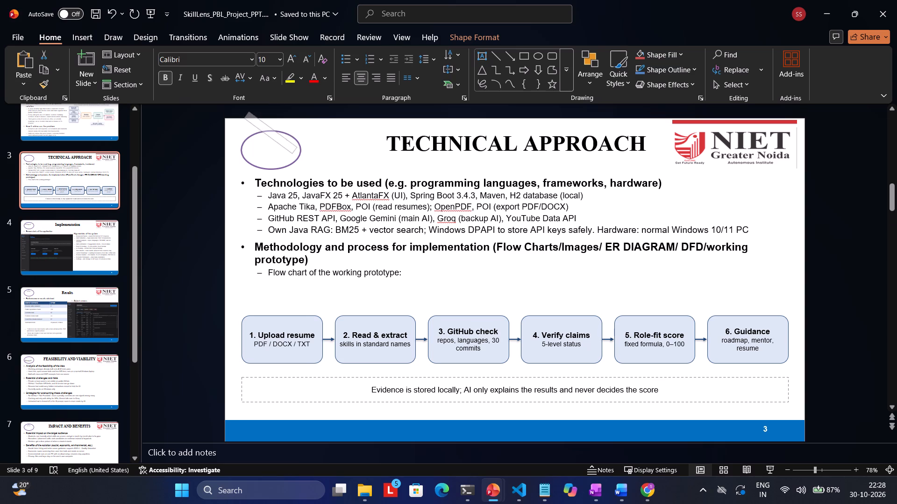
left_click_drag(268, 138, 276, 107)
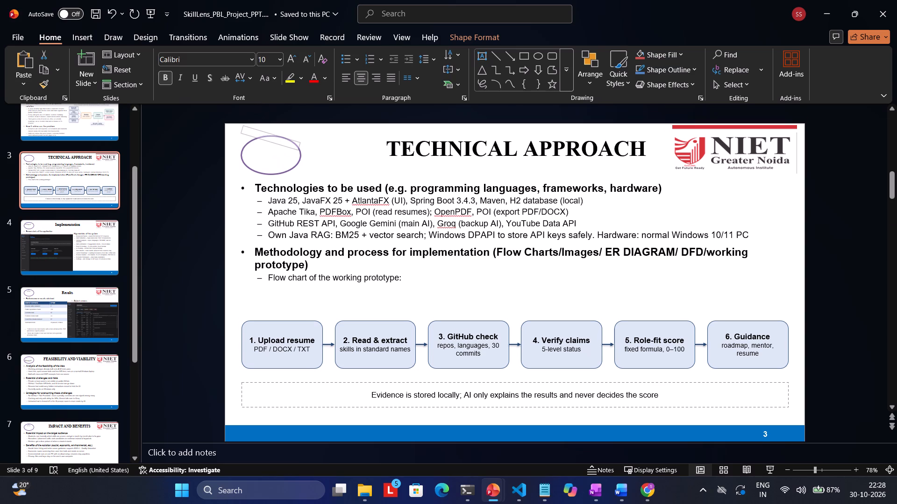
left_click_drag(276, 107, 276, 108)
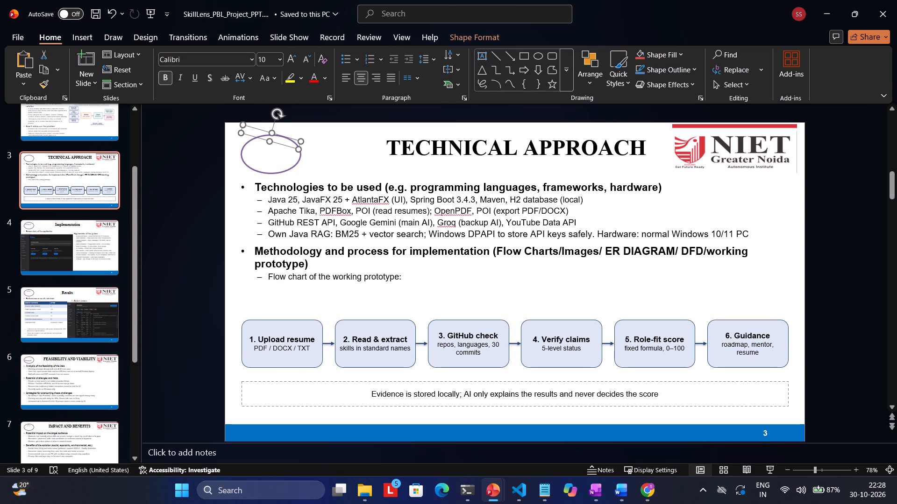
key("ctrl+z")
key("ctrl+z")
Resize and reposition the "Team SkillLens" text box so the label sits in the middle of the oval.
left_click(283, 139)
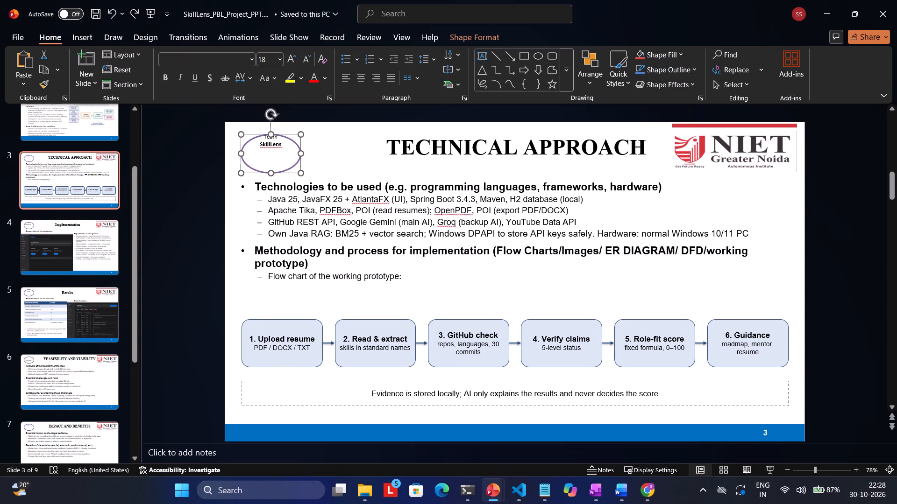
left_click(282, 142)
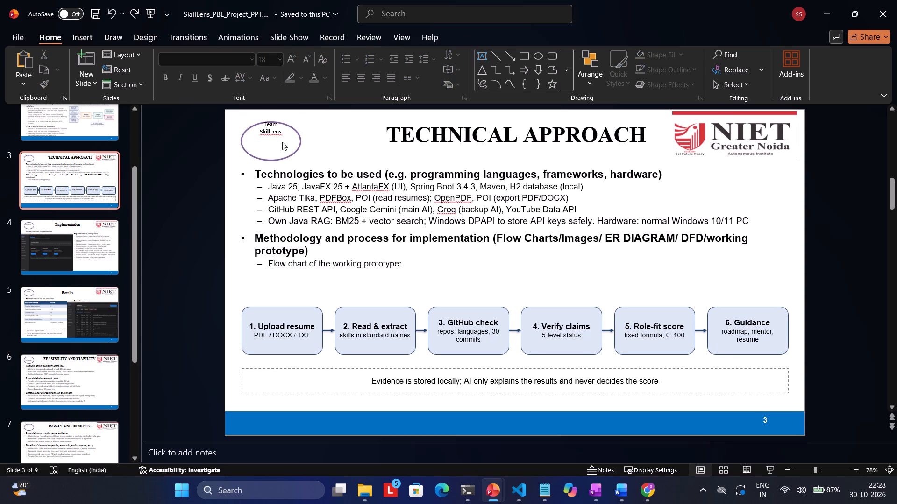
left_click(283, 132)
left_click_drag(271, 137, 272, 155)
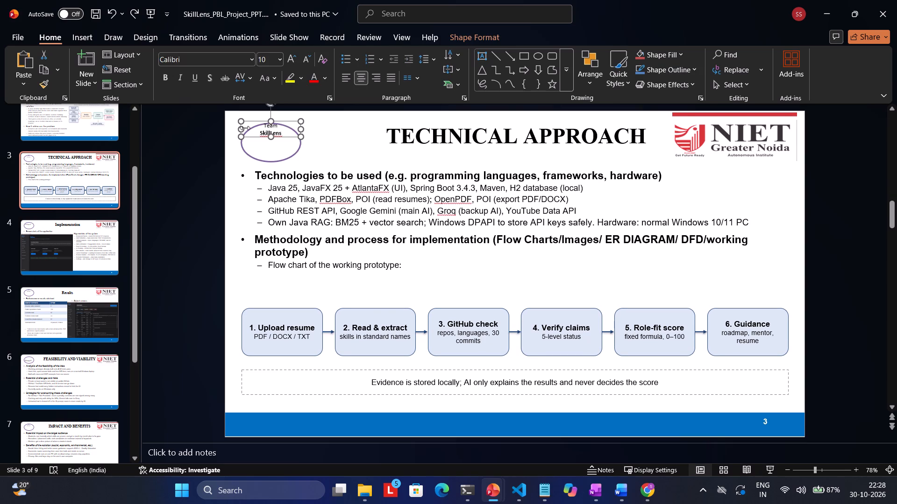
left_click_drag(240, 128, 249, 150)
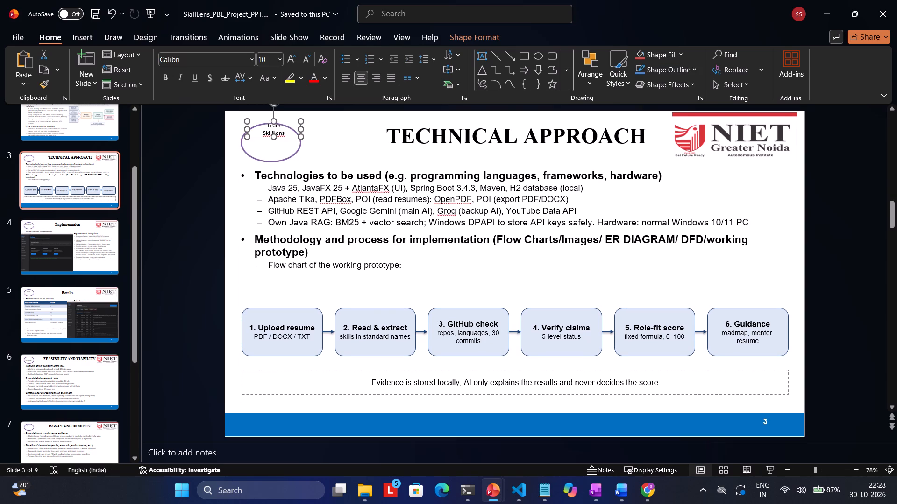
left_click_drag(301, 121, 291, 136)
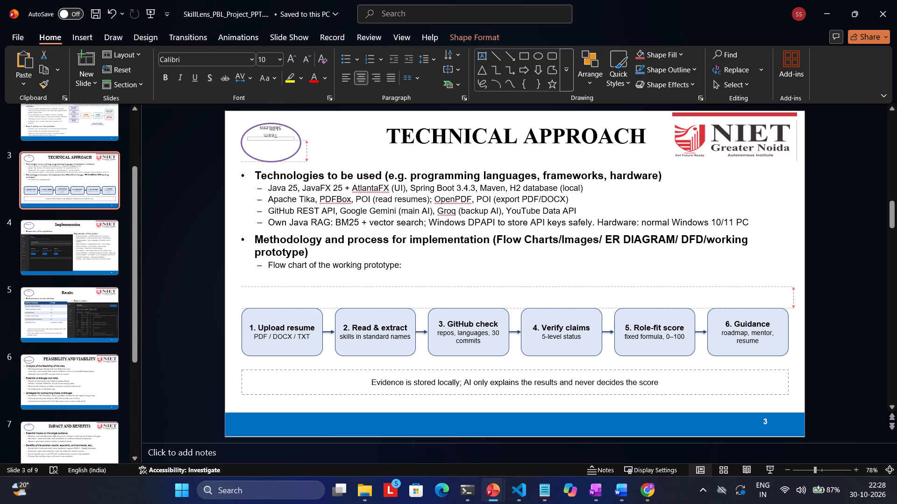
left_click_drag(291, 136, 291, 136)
Delete the "Team SkillLens" text box from the oval on the Technical Approach slide.
left_click(281, 141)
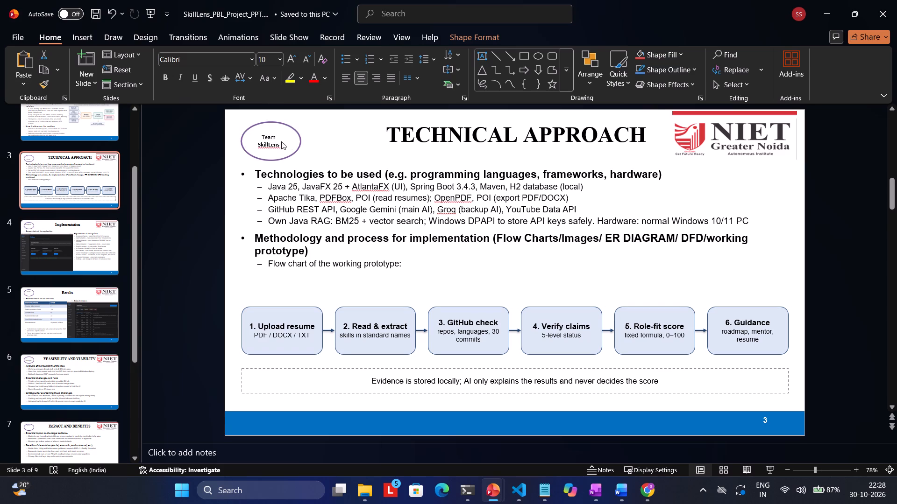
left_click(280, 145)
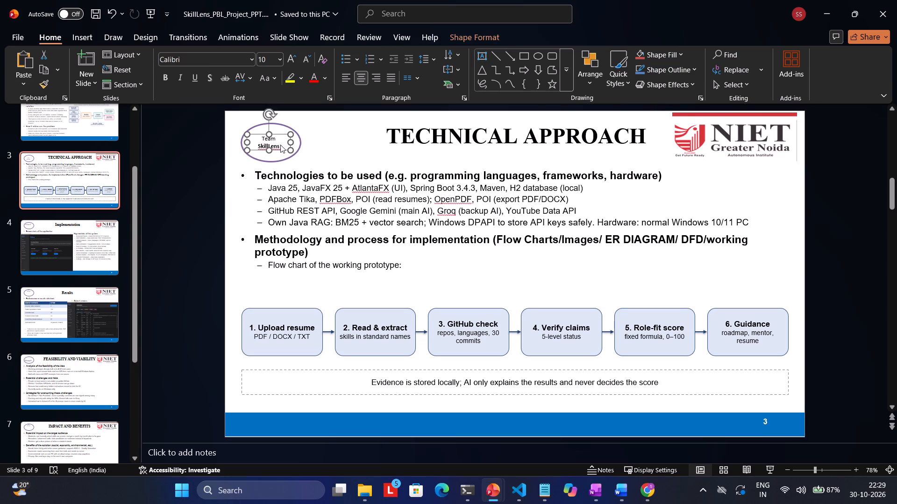
key("BackSpace")
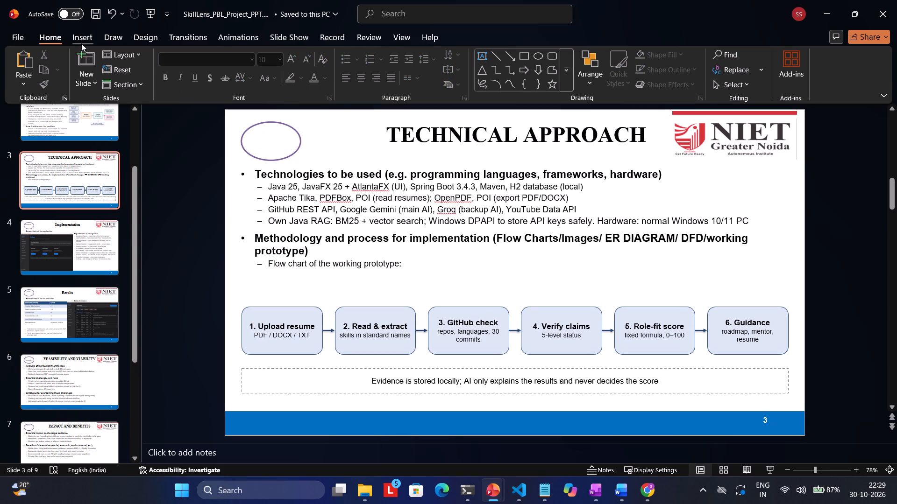
Insert a text box spanning the width of the empty oval on the Technical Approach slide and enter "Group-6" in it.
left_click(81, 43)
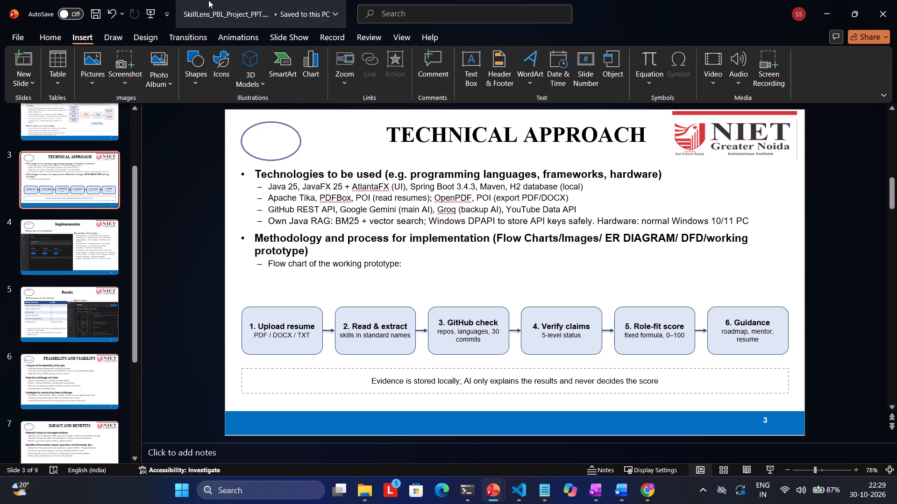
left_click(84, 43)
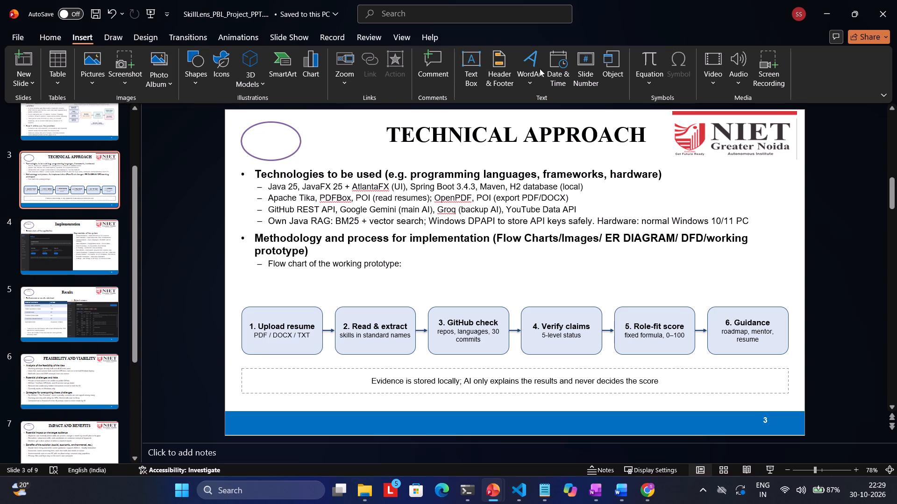
left_click(480, 70)
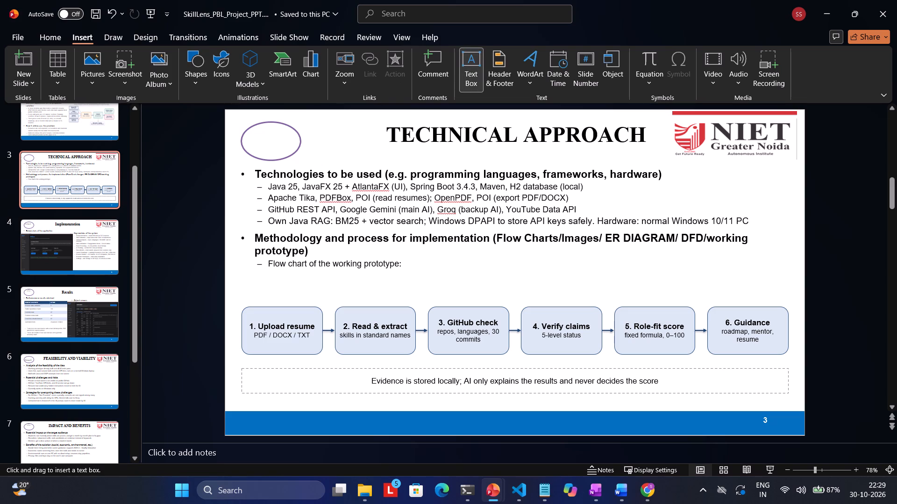
left_click(263, 134)
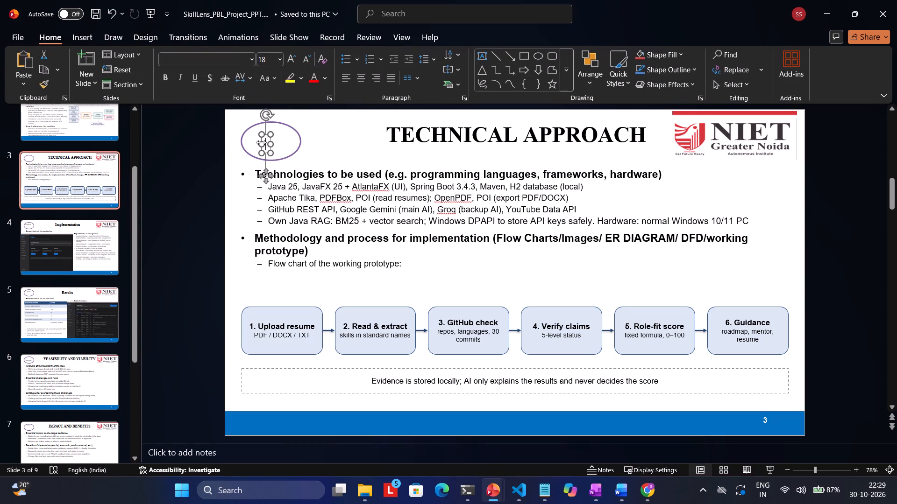
left_click_drag(261, 142, 243, 140)
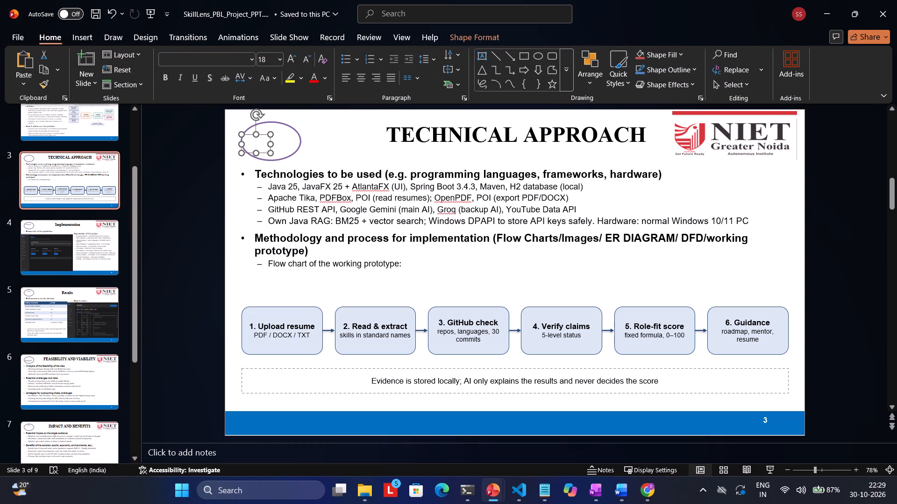
left_click_drag(270, 144, 302, 144)
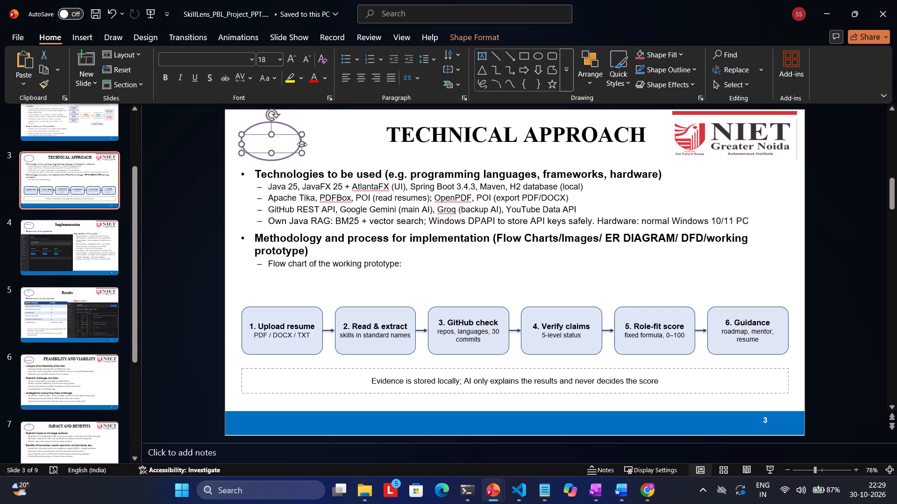
left_click_drag(272, 135, 272, 130)
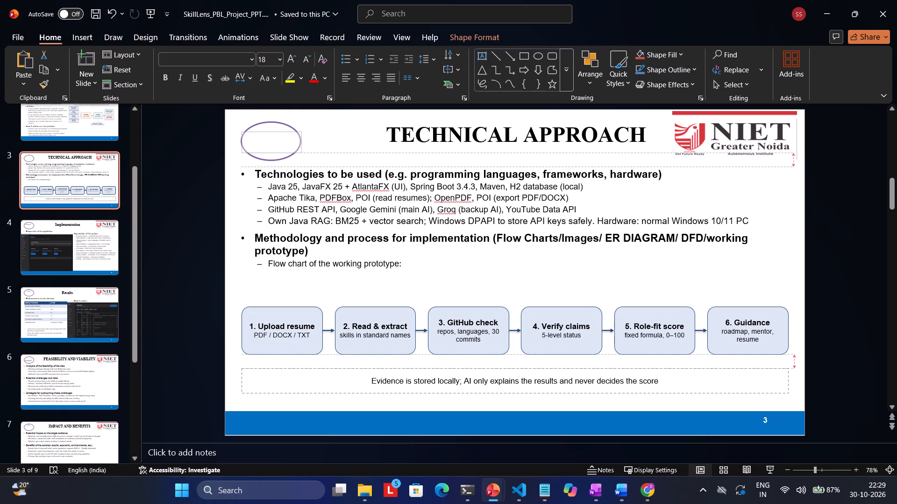
left_click_drag(272, 130, 272, 129)
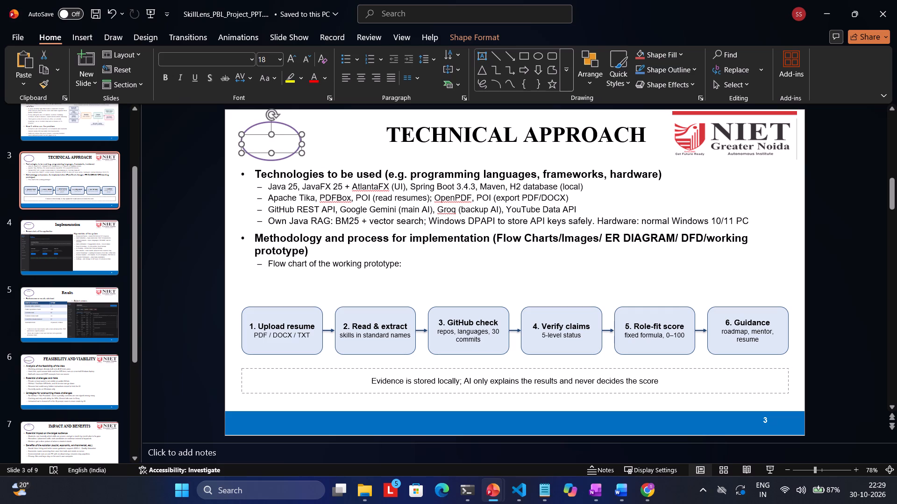
key("g")
type("roup")
type("-6")
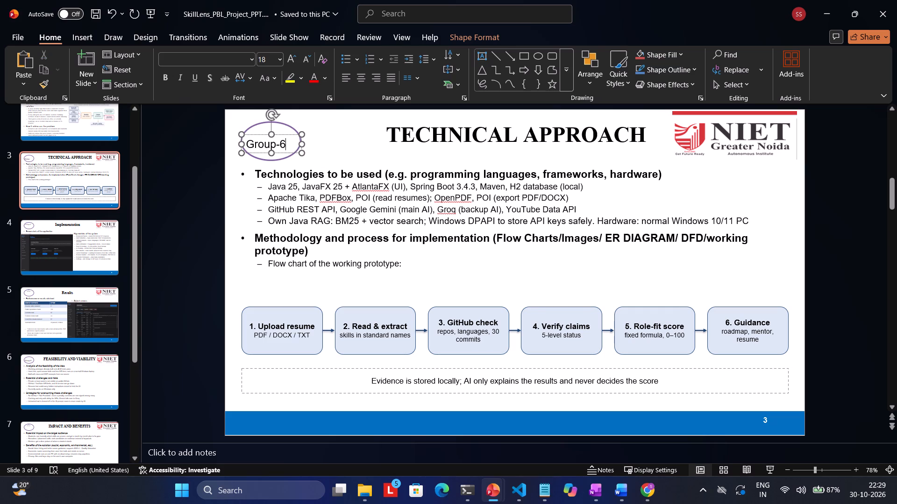
key("Return")
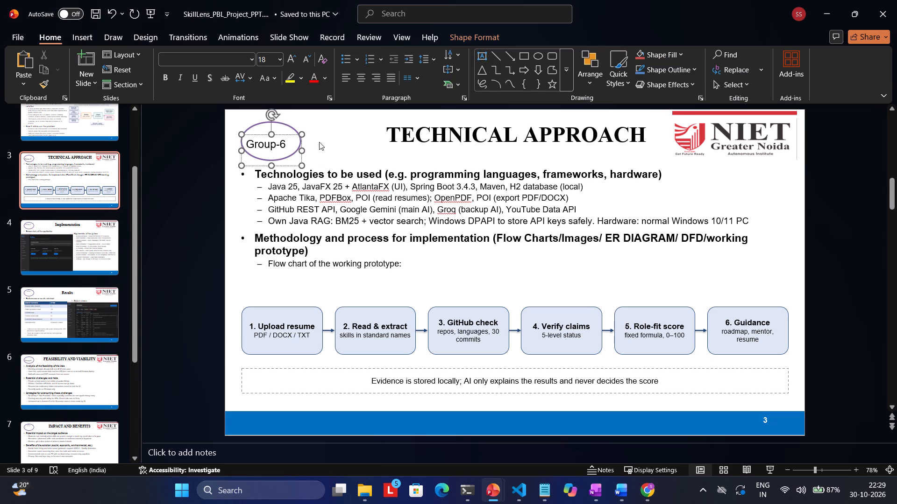
left_click(432, 252)
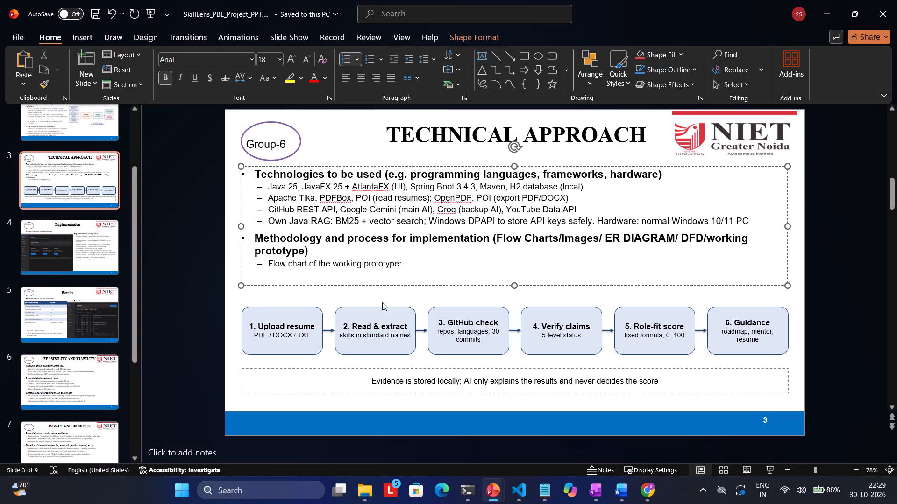
Delete the "Team SkillLens" text box from the oval on the Impact and Benefits slide.
left_click(101, 248)
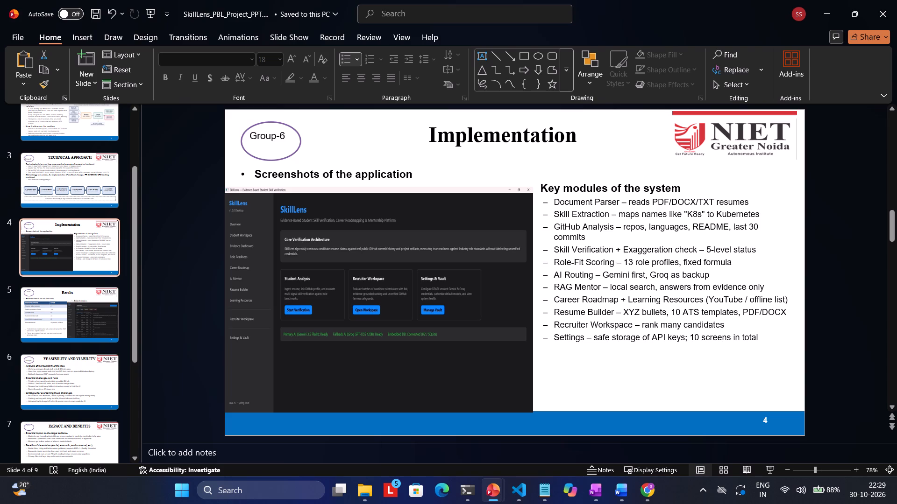
left_click(82, 308)
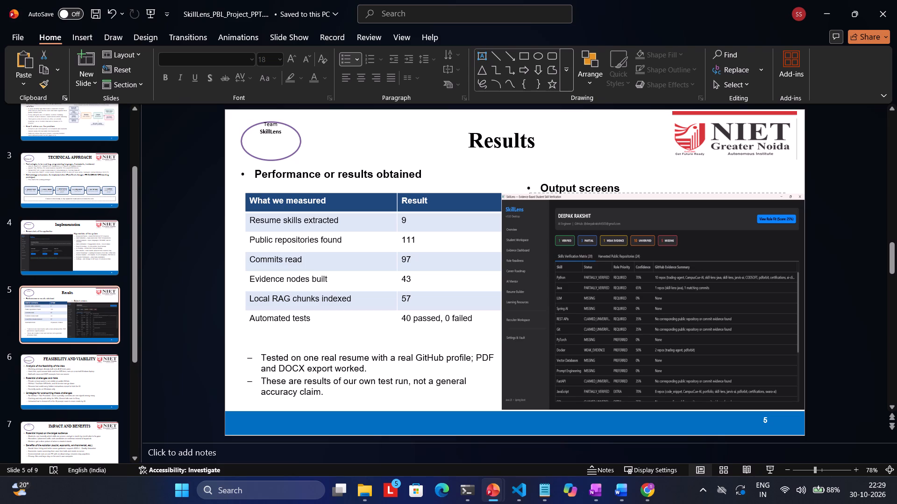
left_click(79, 363)
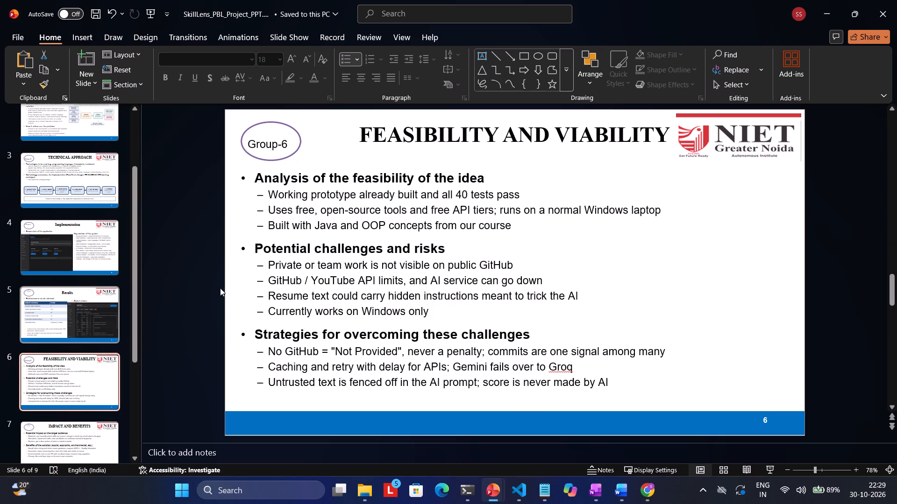
scroll(74, 364, "down", 1)
left_click(74, 364)
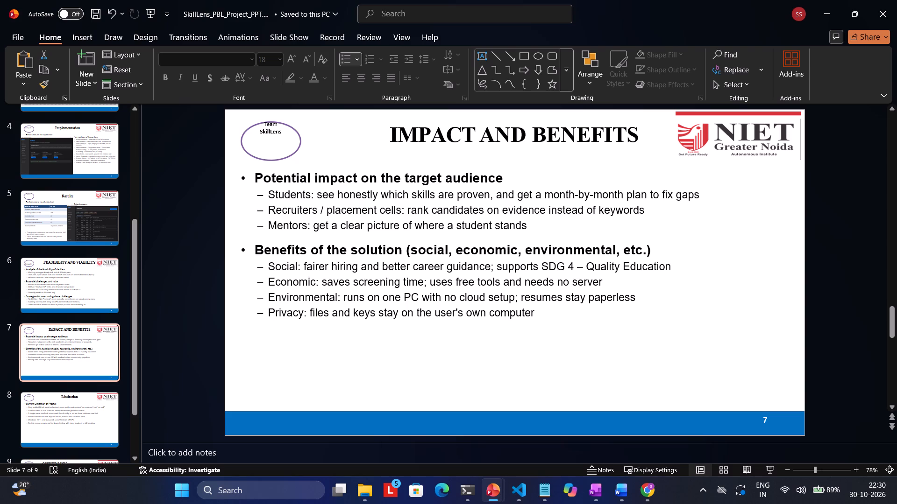
left_click(285, 128)
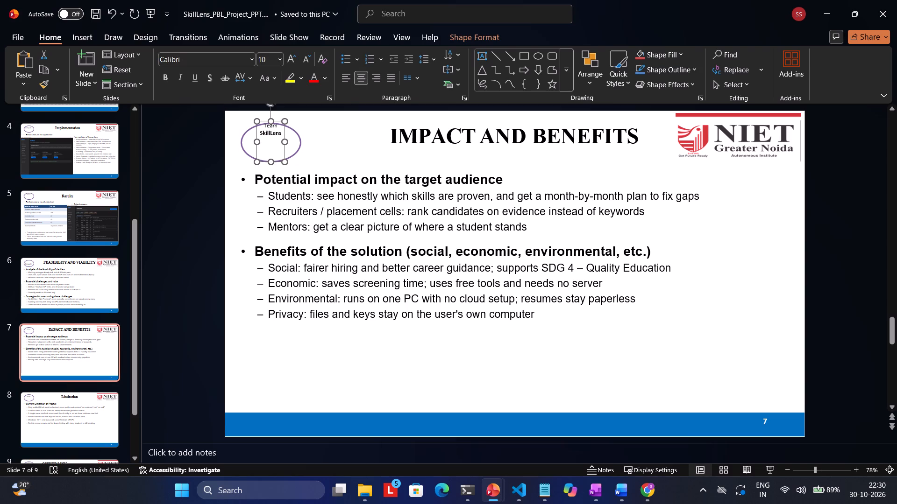
key("Delete")
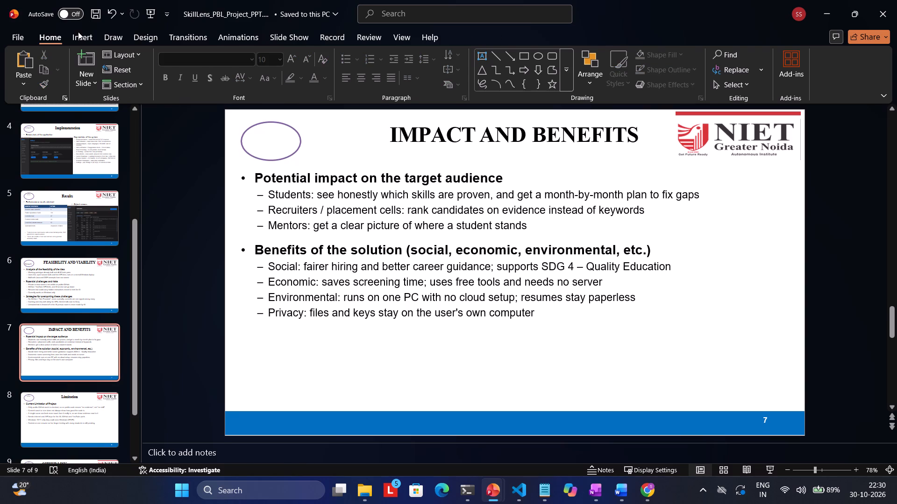
Insert a text box spanning the width of the oval on the Impact and Benefits slide and enter "Group-6" in it.
left_click(78, 32)
left_click(480, 72)
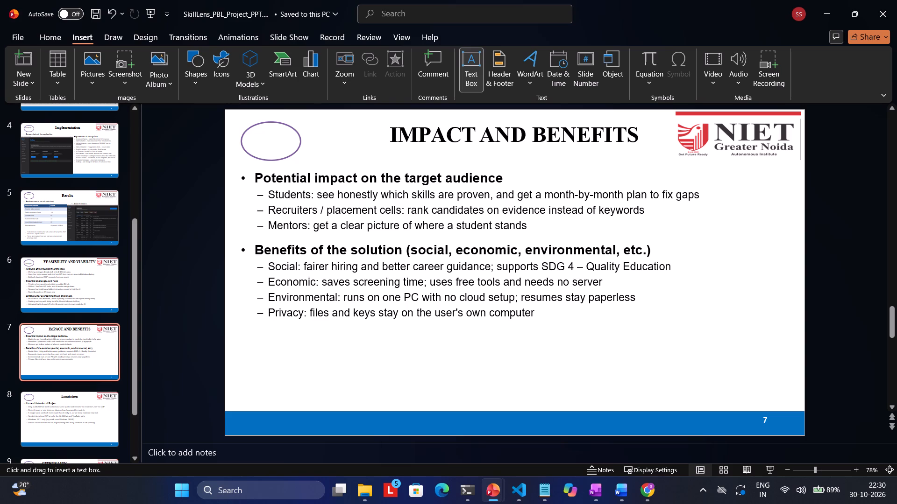
left_click(263, 138)
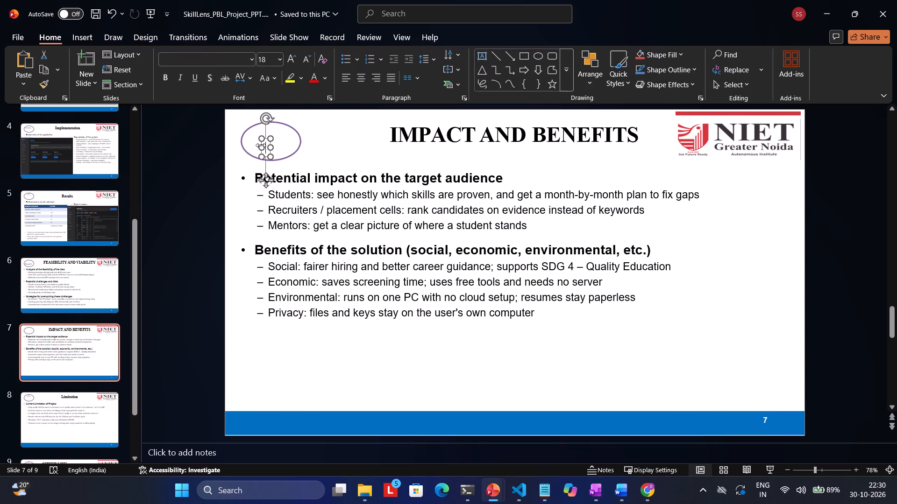
left_click(261, 145)
left_click_drag(263, 147, 259, 147)
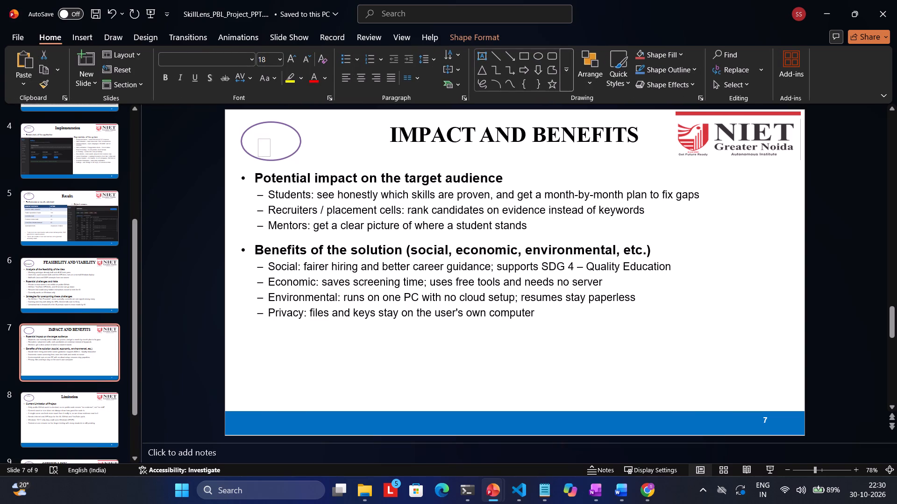
left_click_drag(259, 147, 243, 144)
left_click_drag(270, 150, 272, 150)
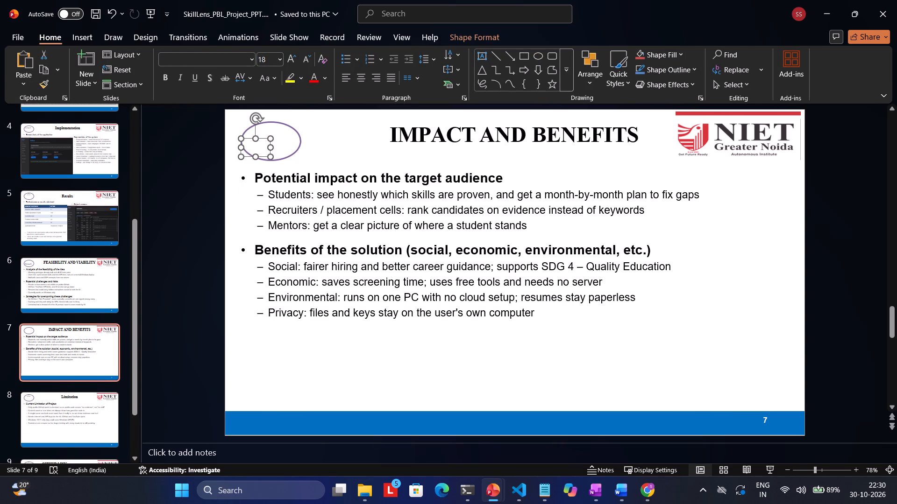
left_click_drag(272, 150, 298, 146)
left_click(271, 139)
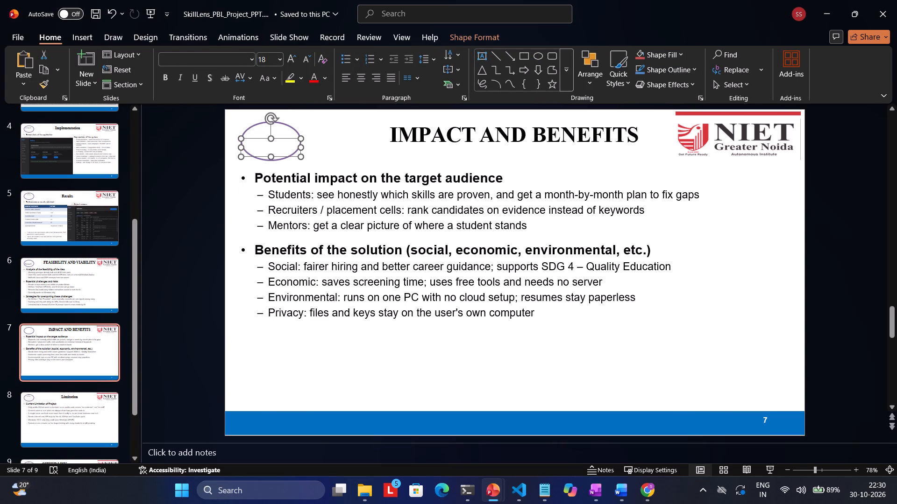
left_click(253, 146)
type("gr")
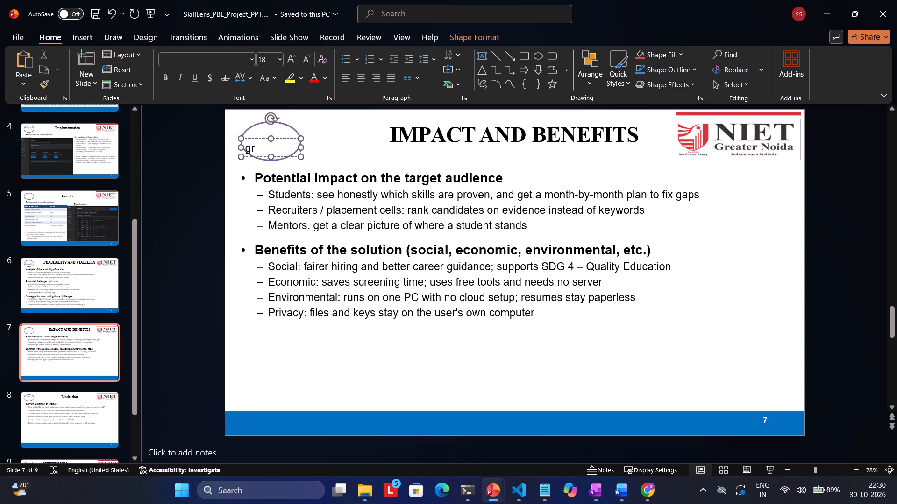
type("oup-6")
key("Return")
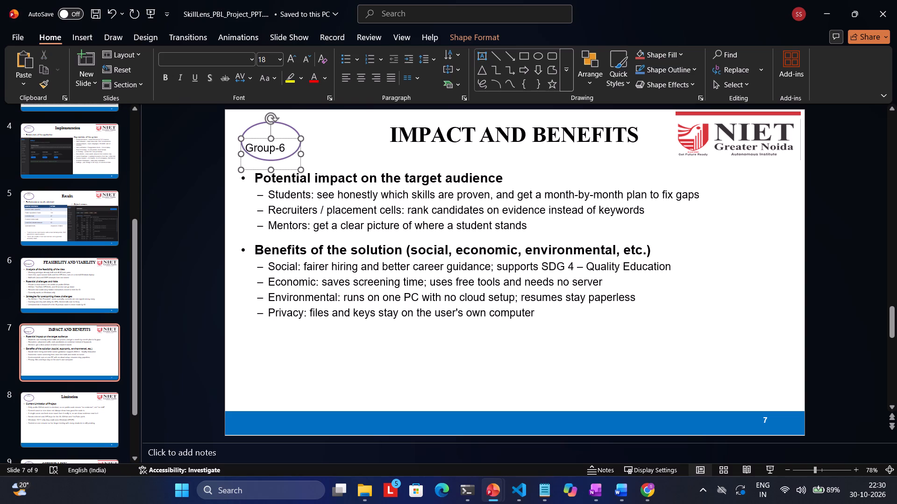
Resize the "Group-6" text box on the Impact and Benefits slide so its label fits on one line, ending at the oval's right edge.
left_click_drag(299, 169, 297, 166)
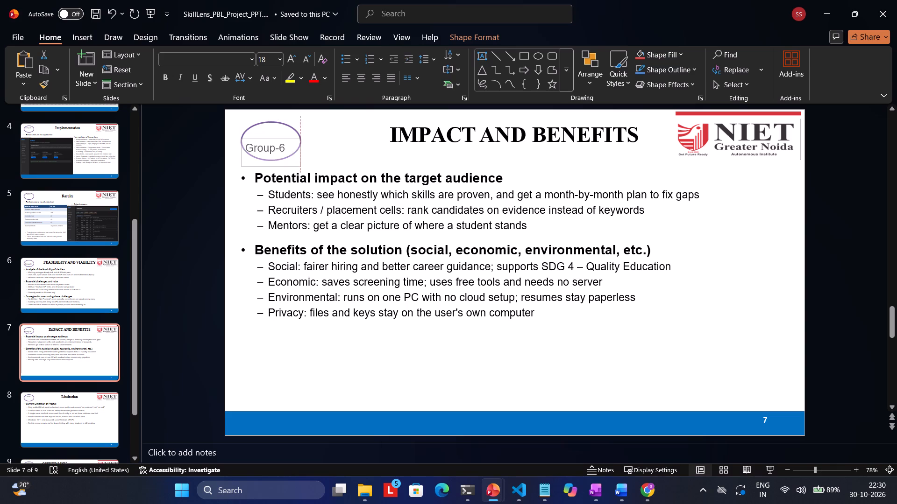
left_click_drag(297, 166, 292, 159)
left_click_drag(267, 145, 268, 143)
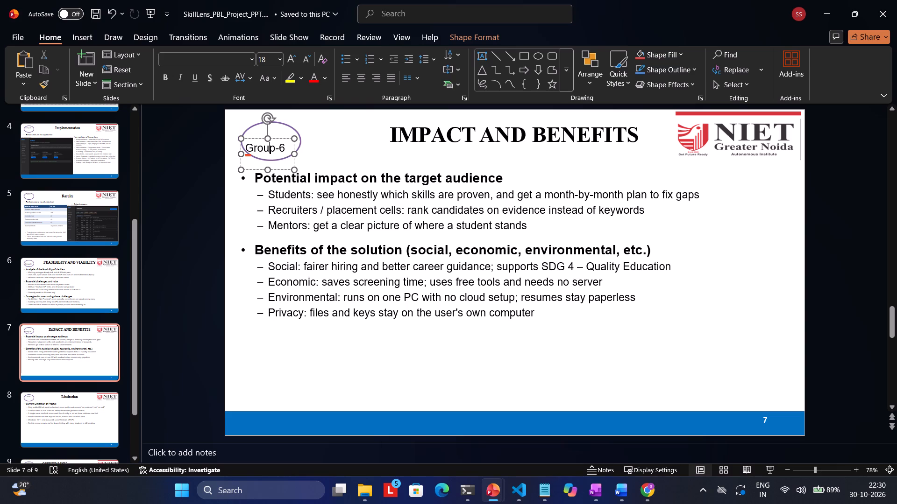
left_click_drag(268, 143, 266, 138)
left_click(266, 138)
left_click_drag(268, 140, 270, 132)
left_click(274, 153)
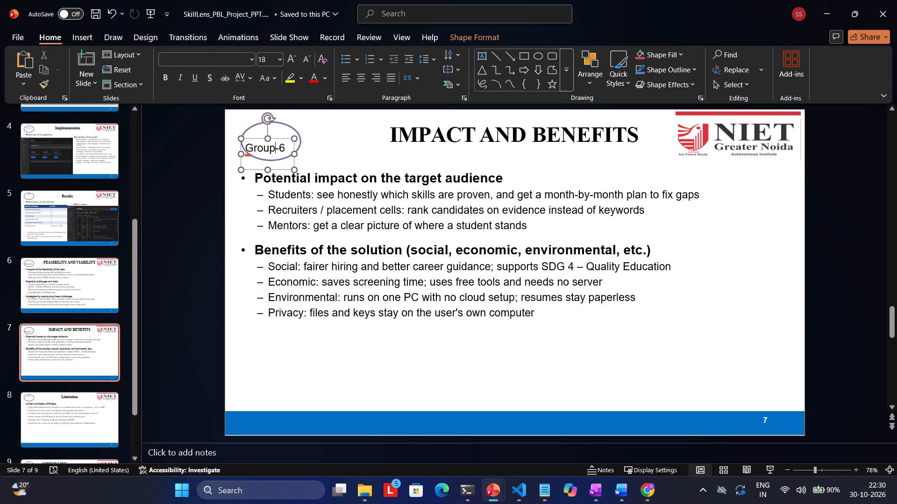
left_click_drag(260, 156, 272, 153)
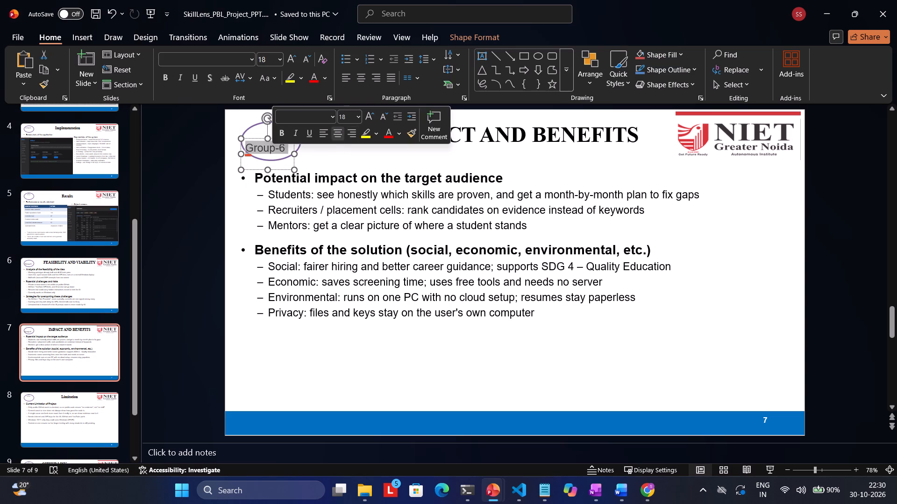
left_click(320, 167)
left_click(276, 150)
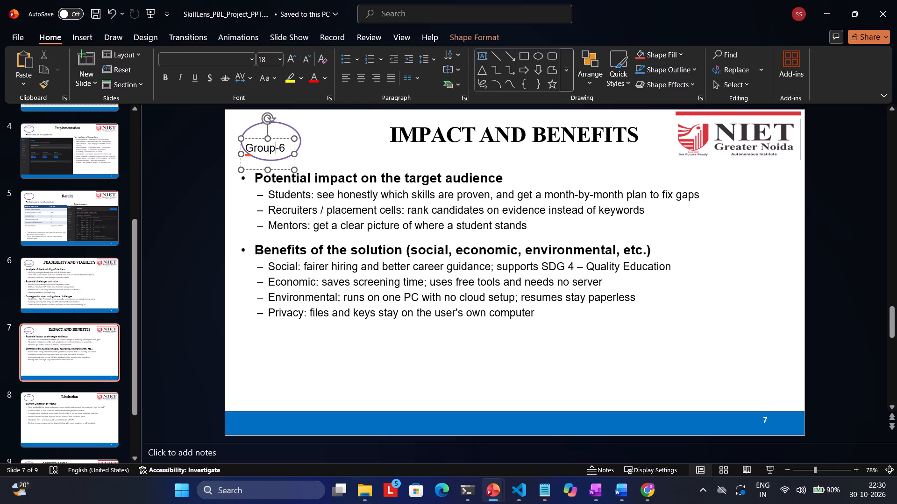
left_click(278, 142)
left_click(267, 138)
left_click_drag(267, 138, 272, 128)
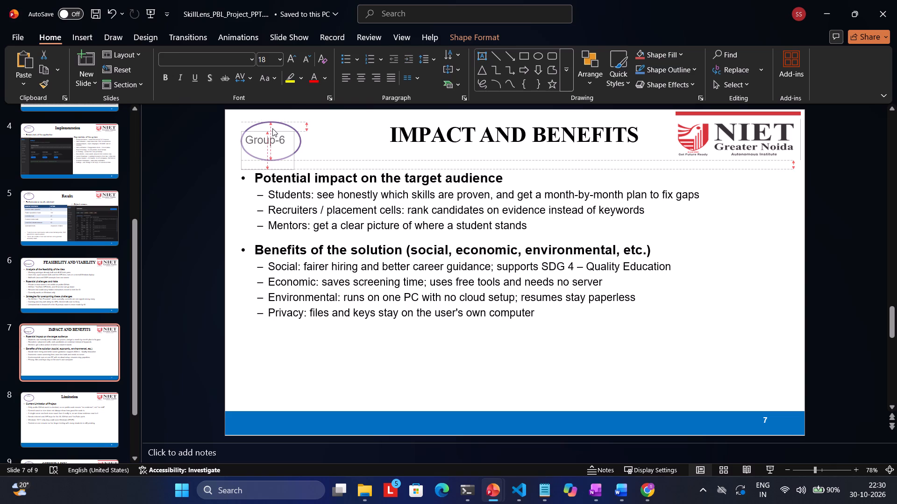
left_click_drag(242, 171, 256, 159)
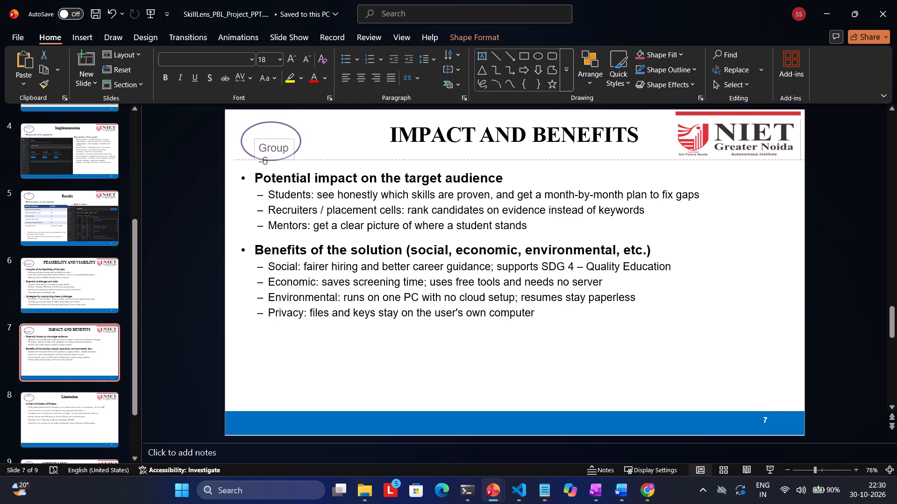
left_click_drag(256, 159, 250, 152)
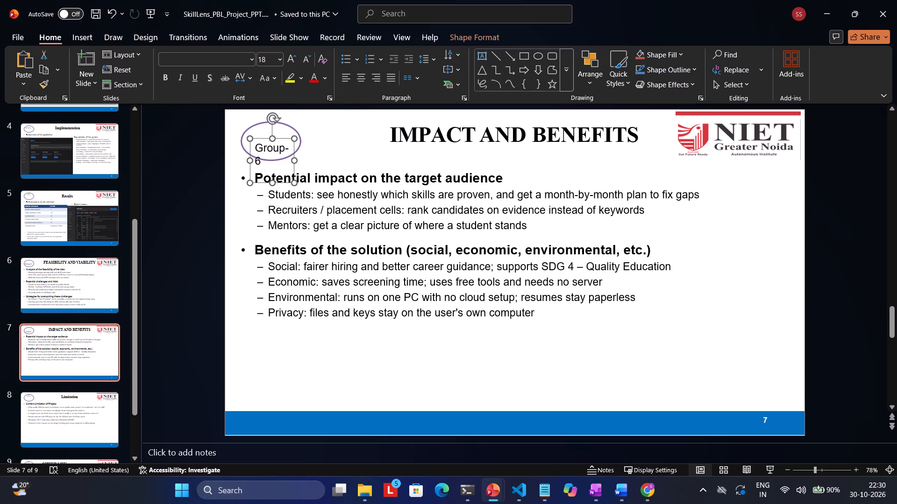
left_click_drag(296, 180, 292, 168)
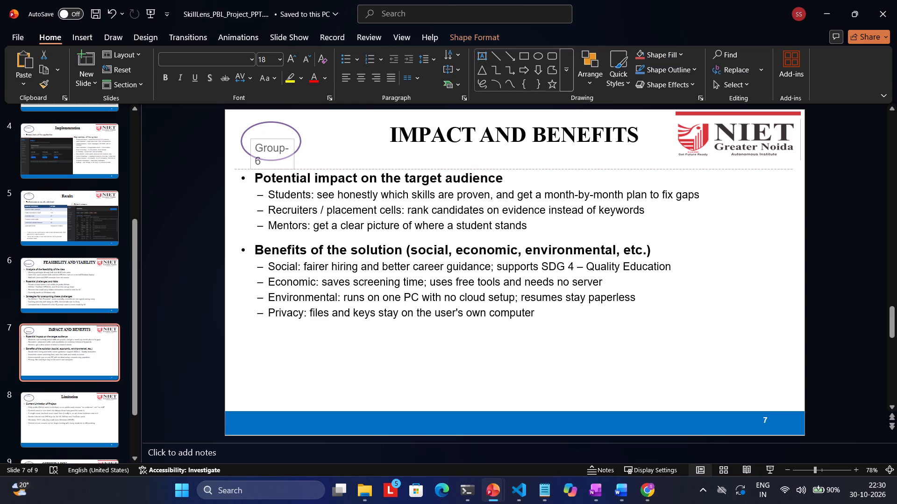
left_click_drag(292, 168, 301, 150)
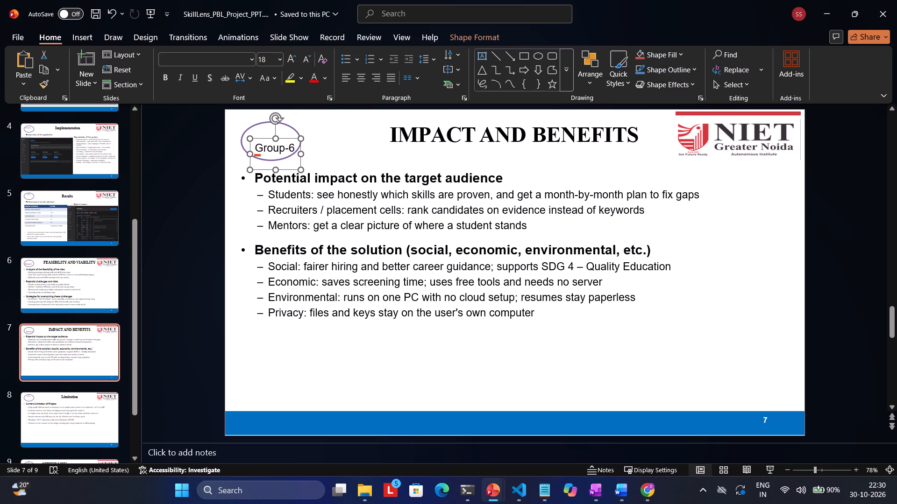
Move the "Group-6" text box to the centre of the oval on the Impact and Benefits slide.
left_click_drag(251, 143, 247, 137)
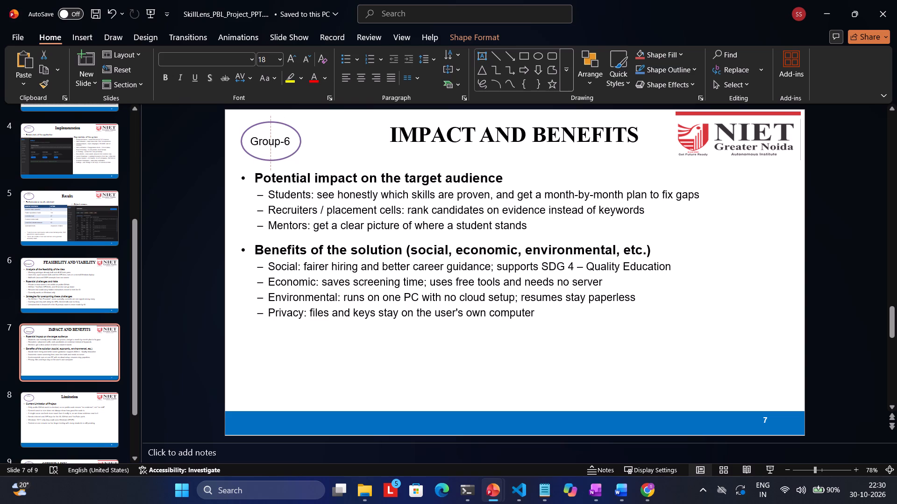
left_click_drag(247, 137, 246, 137)
left_click(335, 147)
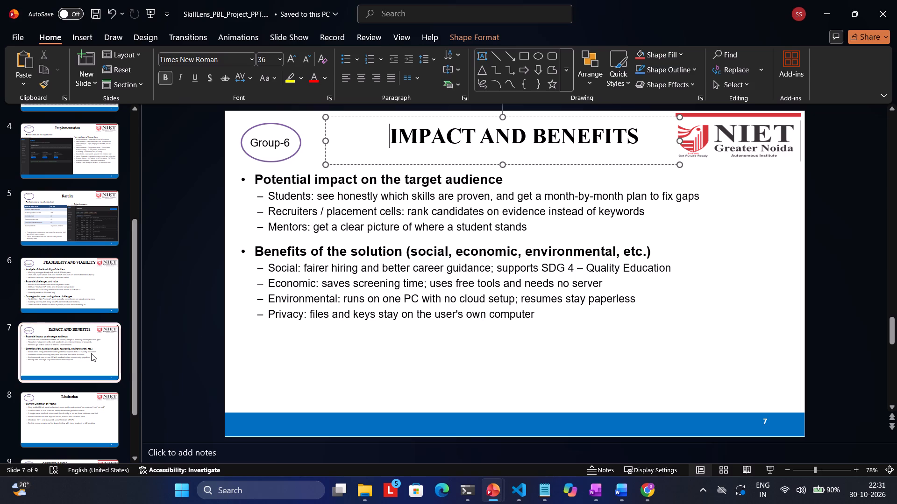
Delete the placeholder "paste your GitHub repository link here" from between the square brackets on the GitHub Link slide.
left_click(82, 406)
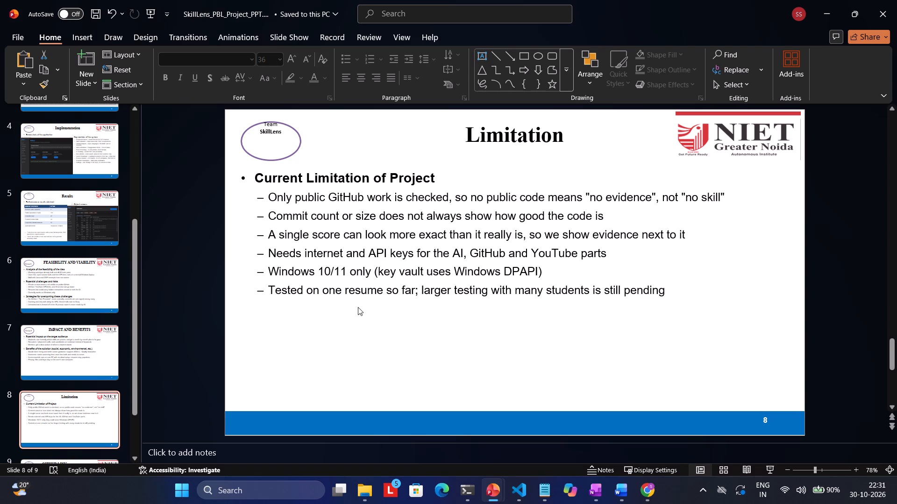
scroll(71, 365, "down", 1)
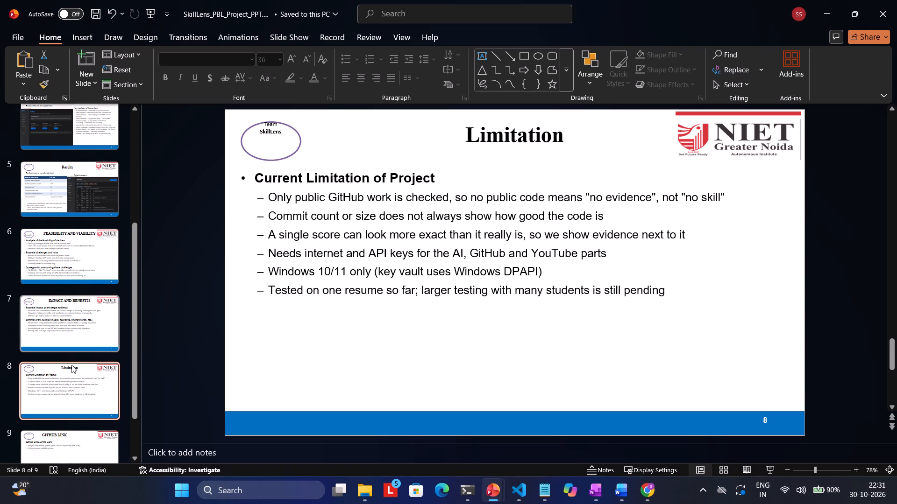
scroll(71, 365, "down", 1)
left_click(66, 406)
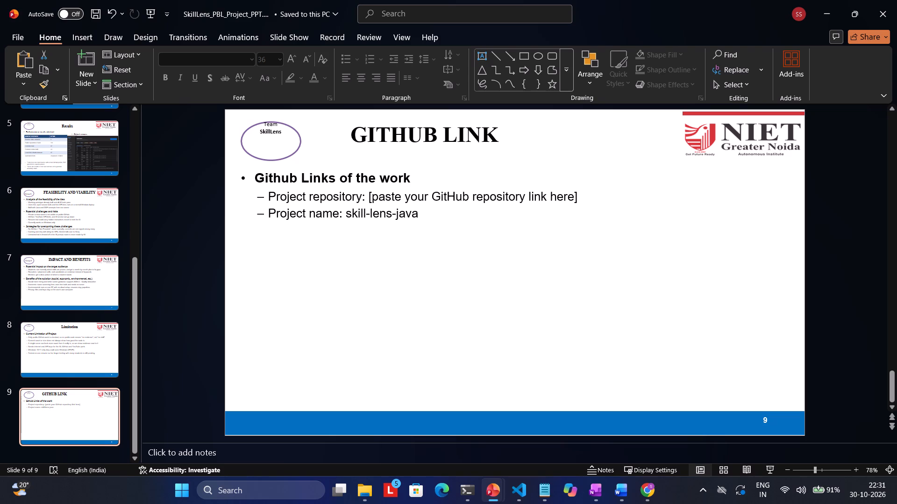
left_click_drag(375, 198, 472, 196)
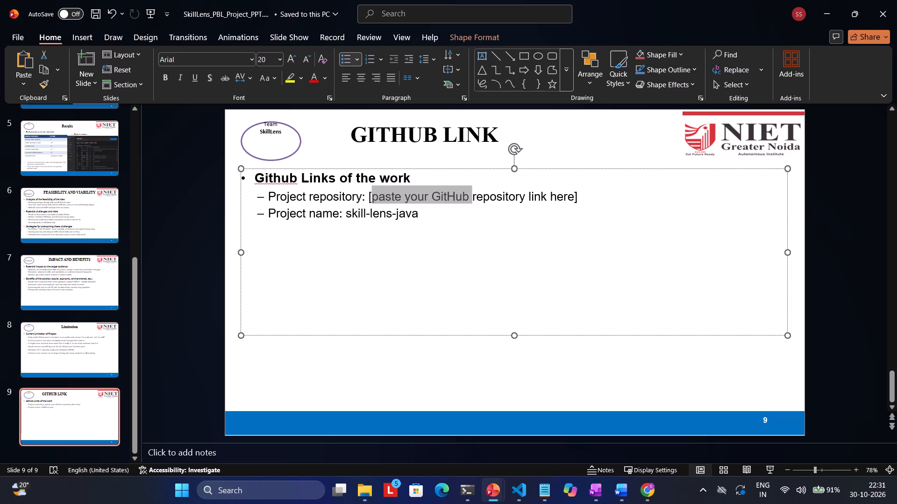
left_click_drag(472, 196, 564, 198)
left_click(564, 198)
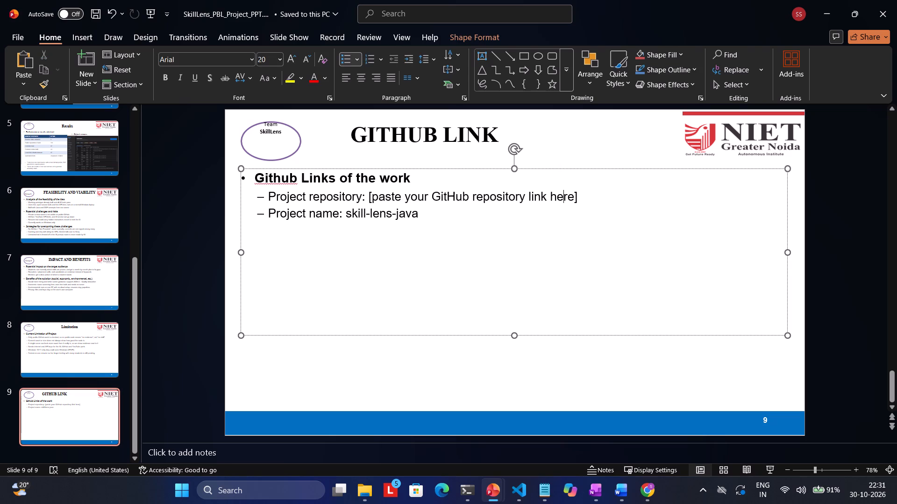
left_click_drag(371, 196, 576, 197)
key("BackSpace")
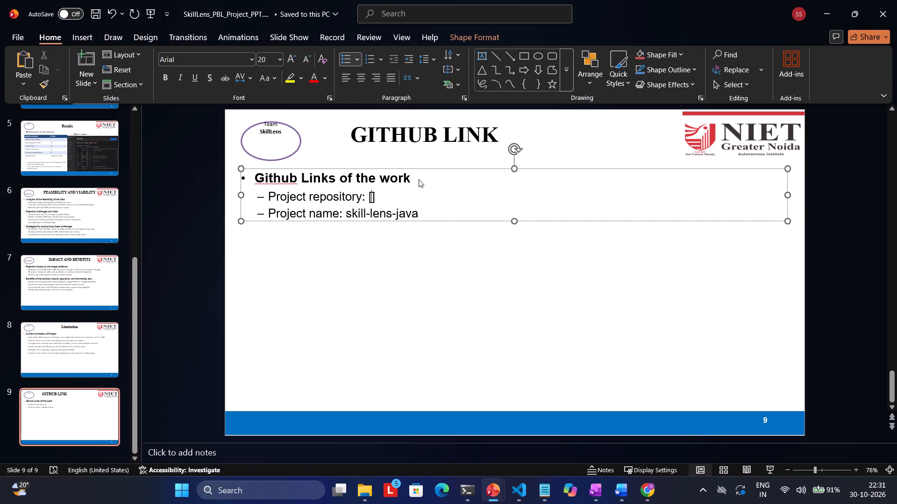
Duplicate the GitHub Link slide three times at the end of the presentation.
left_click(80, 411)
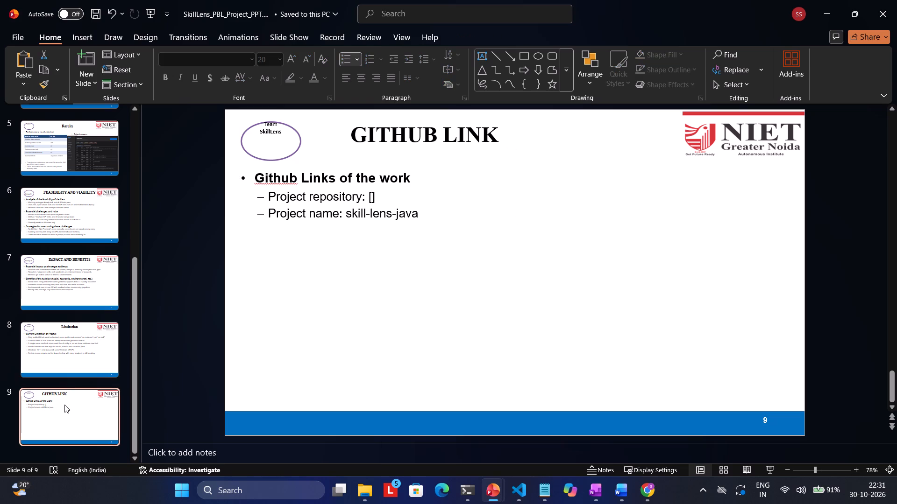
right_click(64, 405)
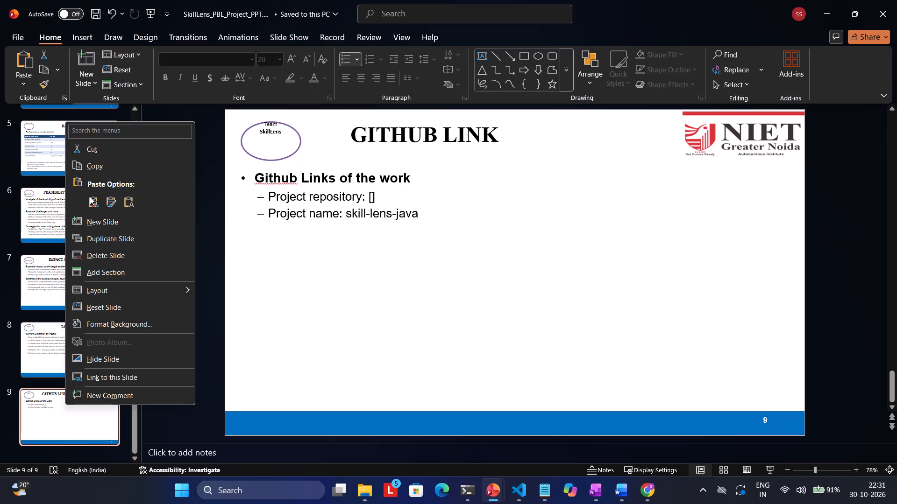
left_click(104, 240)
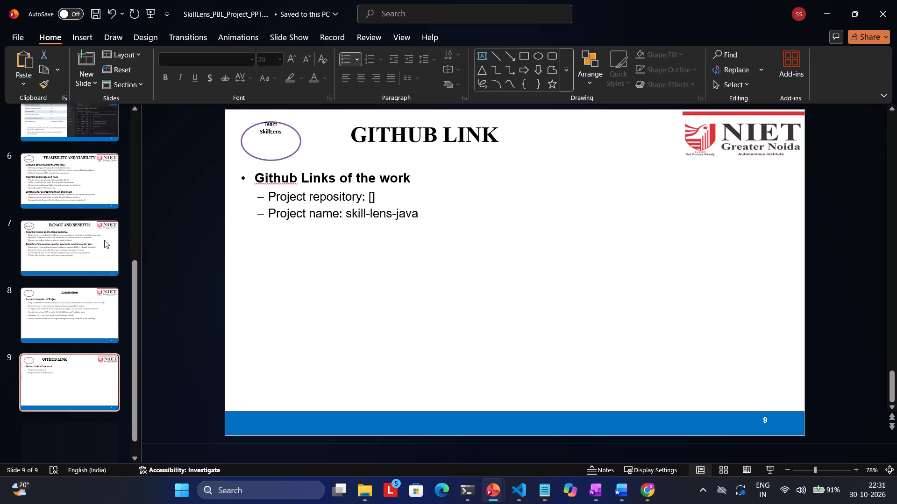
right_click(83, 408)
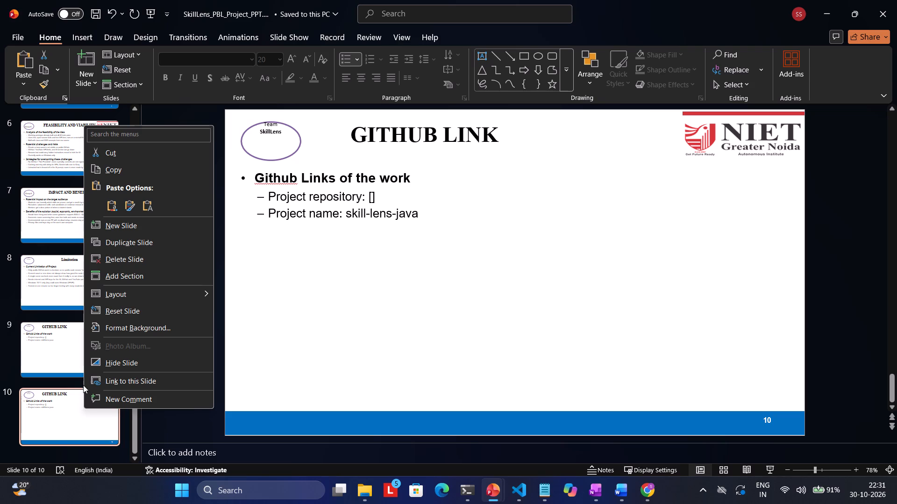
left_click(124, 242)
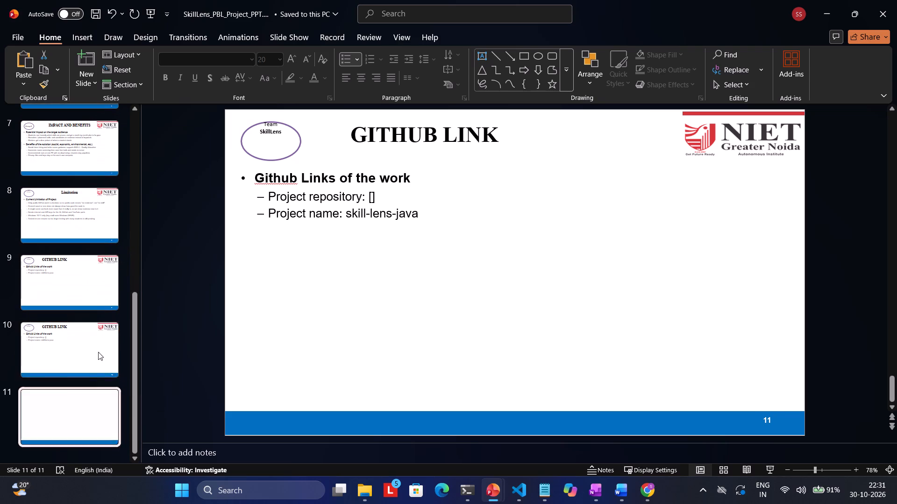
right_click(82, 413)
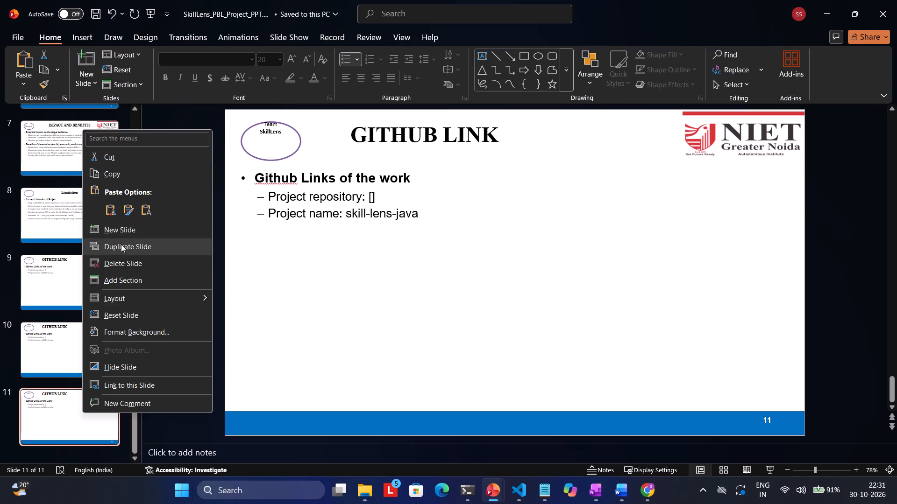
left_click(121, 253)
scroll(93, 315, "up", 1)
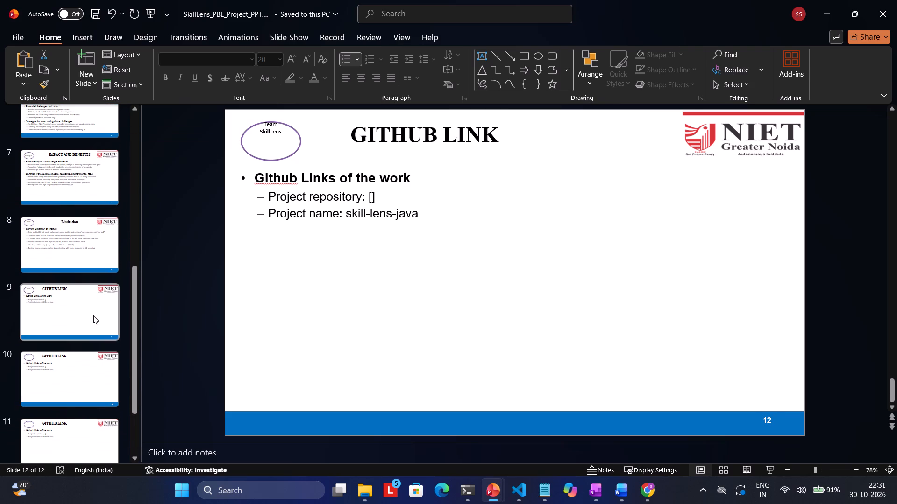
left_click(78, 243)
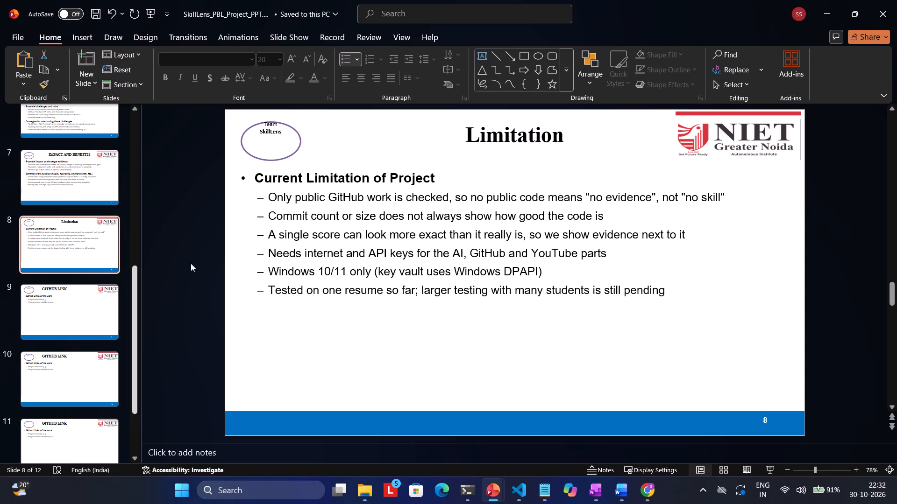
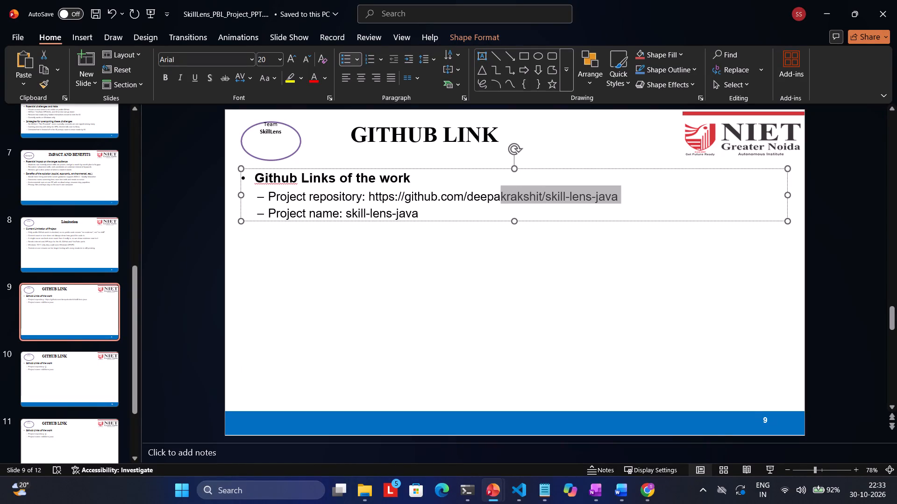
Recolour the full repository URL on the GitHub Link slide with the teal-blue theme colour.
left_click_drag(498, 203, 383, 193)
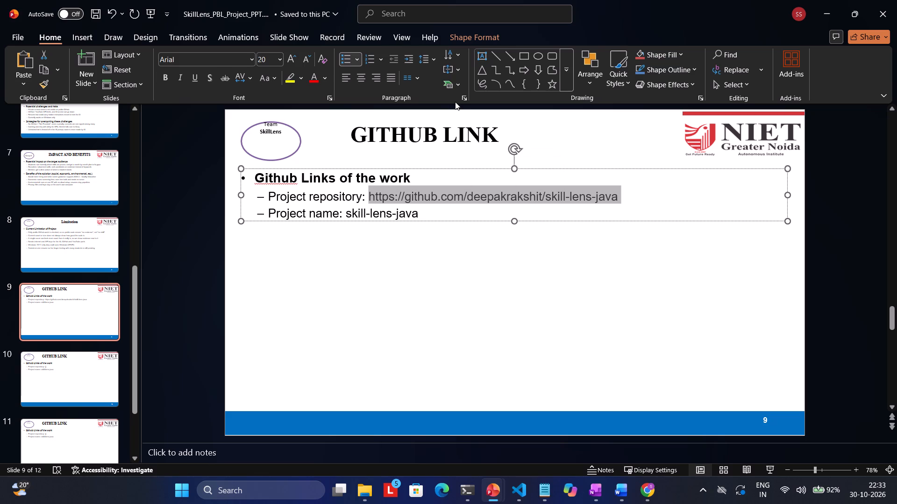
left_click(326, 78)
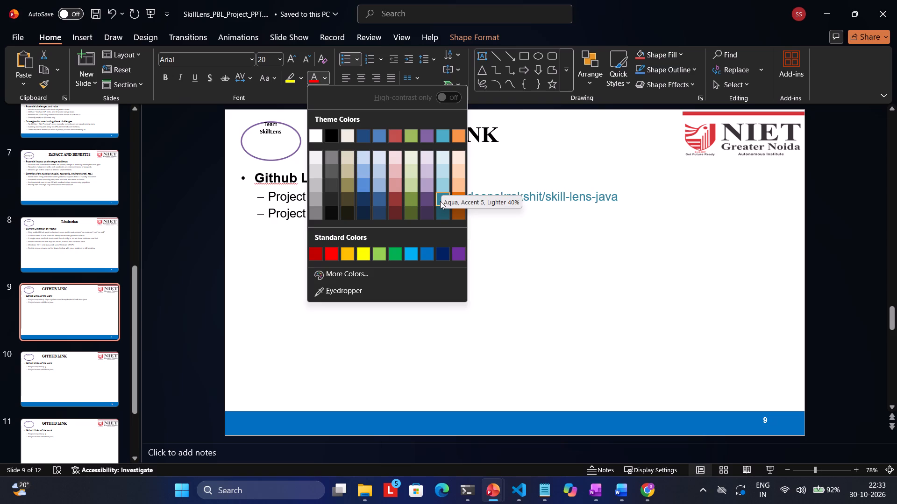
left_click(443, 140)
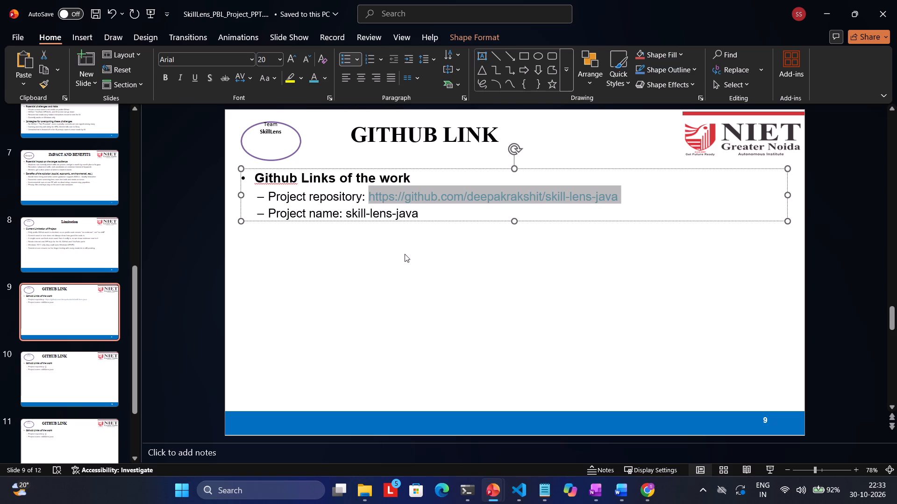
left_click(641, 203)
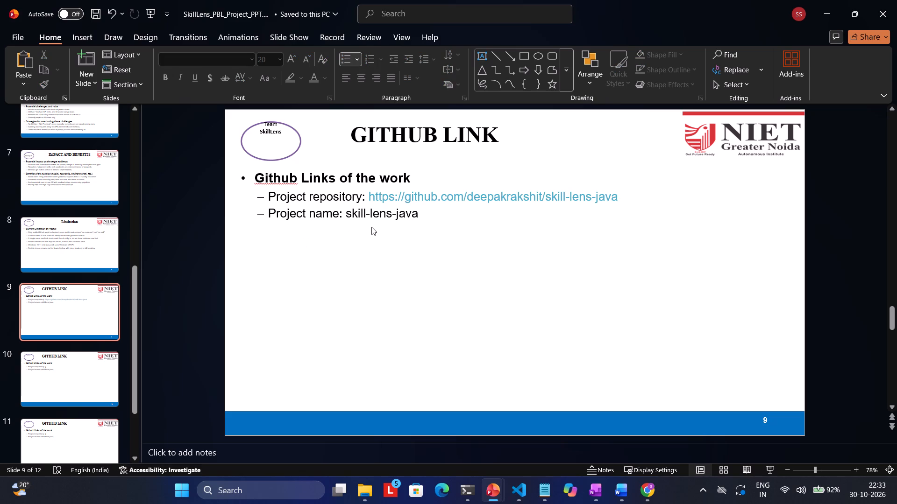
Delete the "Team SkillLens" text box from the oval on the GitHub Link slide, slide 9.
left_click(275, 131)
key("Delete")
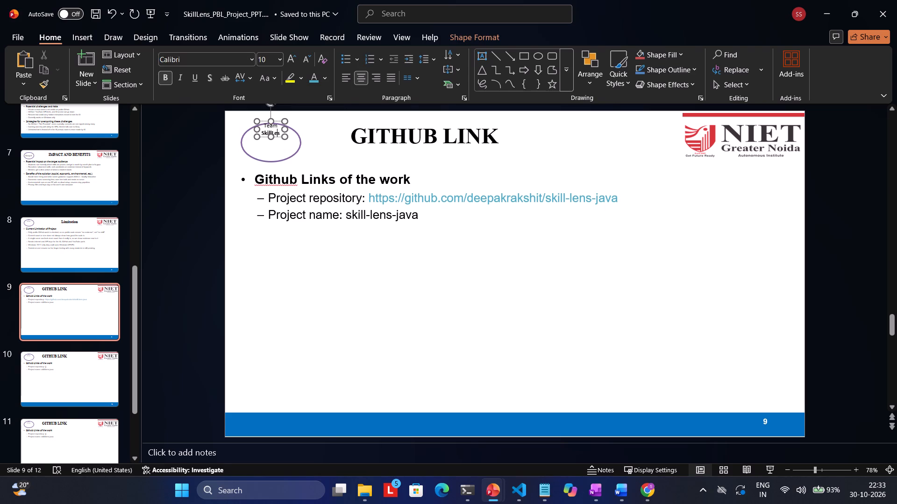
key("Delete")
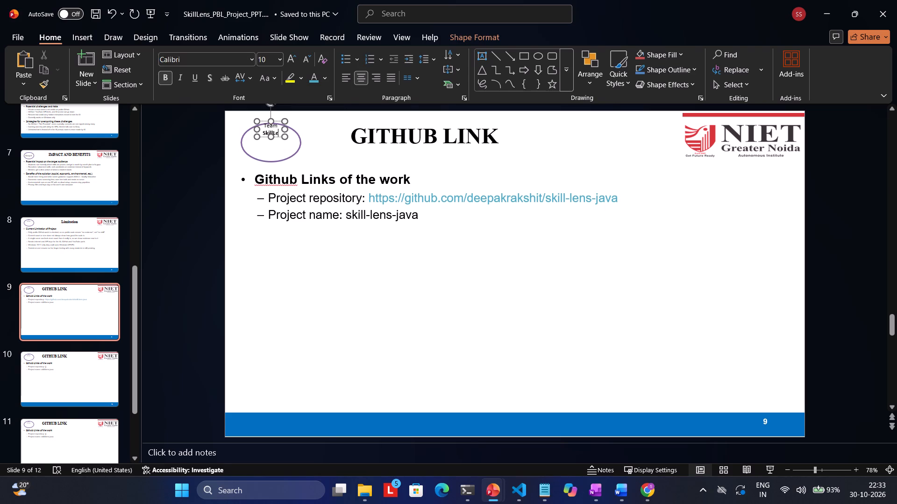
left_click(281, 135)
key("Delete")
Insert a text box widened across the empty oval on the GitHub Link slide and enter "Group-6" in it.
left_click(82, 40)
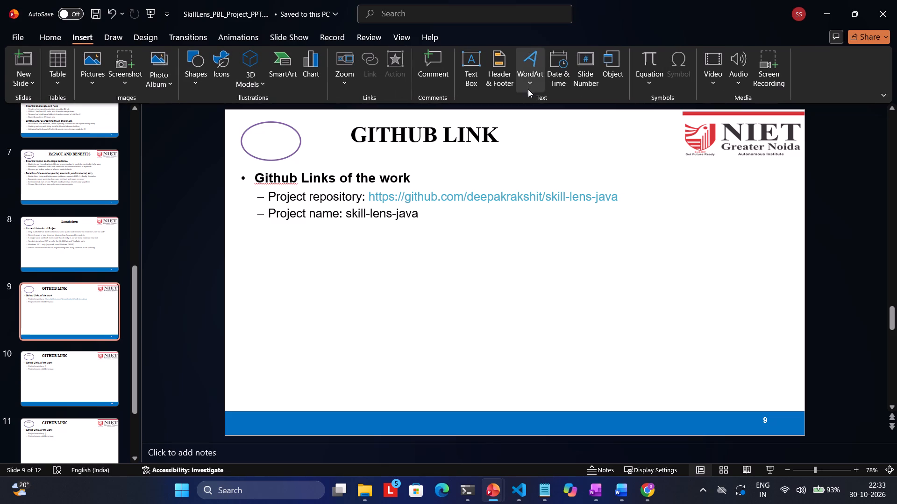
left_click(481, 64)
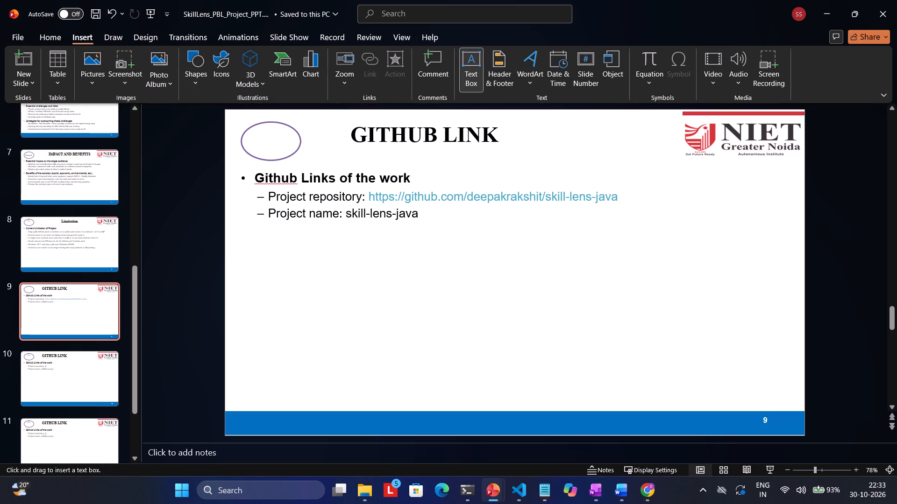
left_click(264, 128)
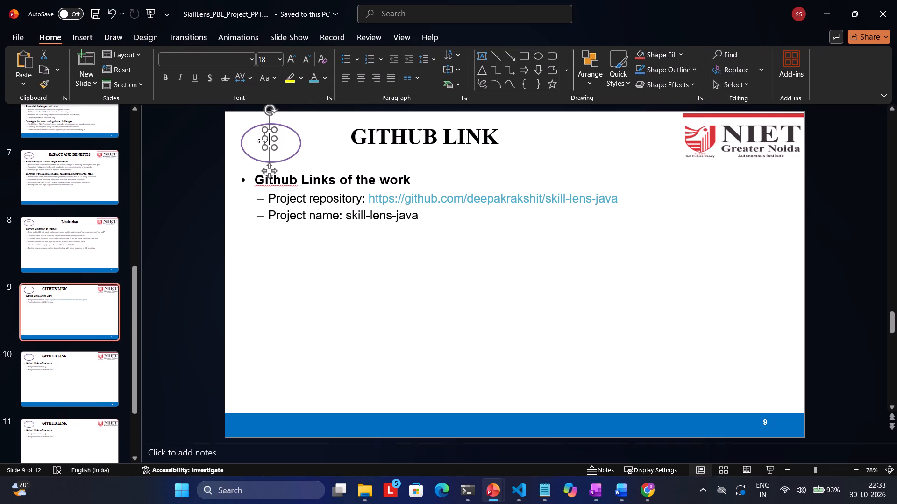
left_click_drag(264, 139, 248, 137)
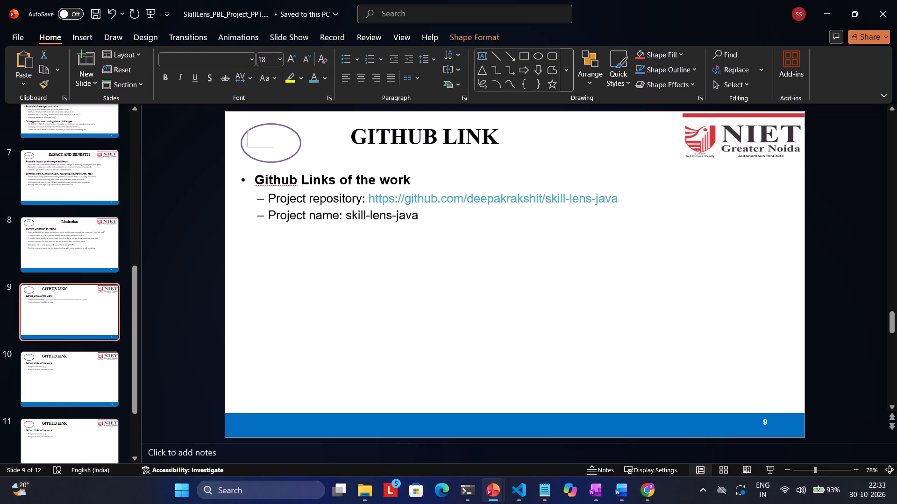
left_click_drag(248, 137, 247, 143)
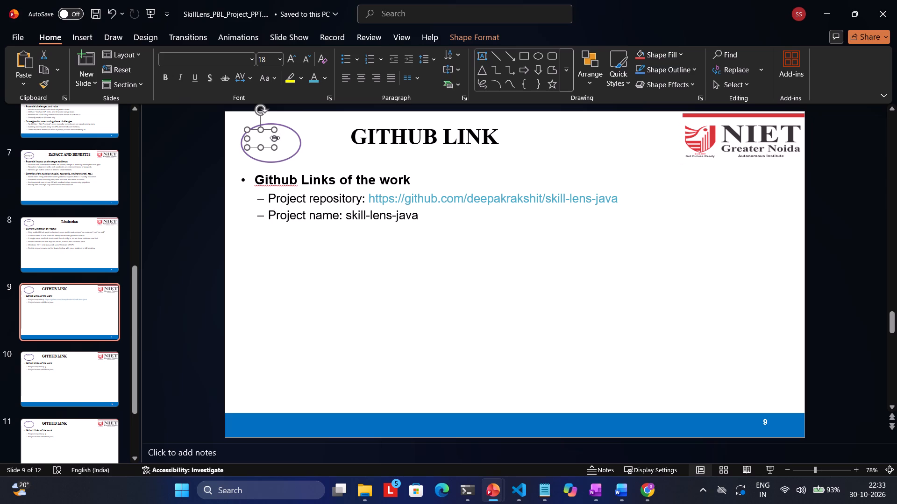
left_click_drag(275, 138, 303, 138)
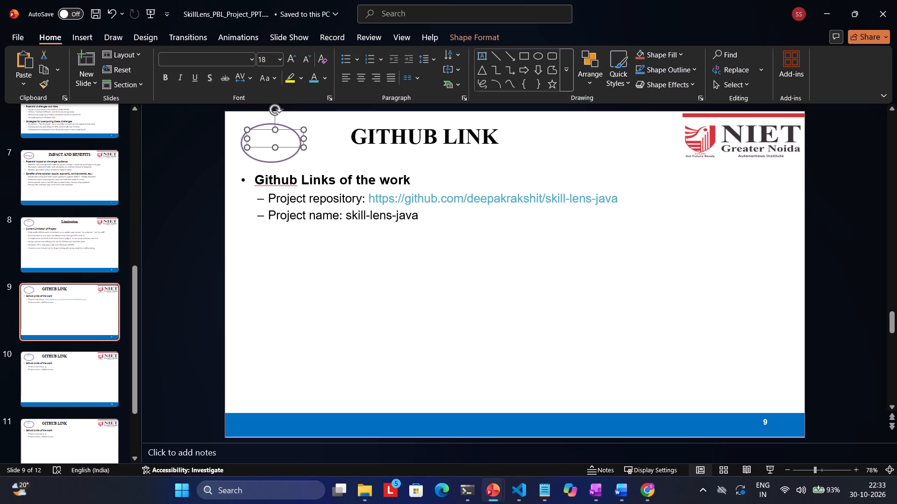
left_click_drag(276, 147, 276, 150)
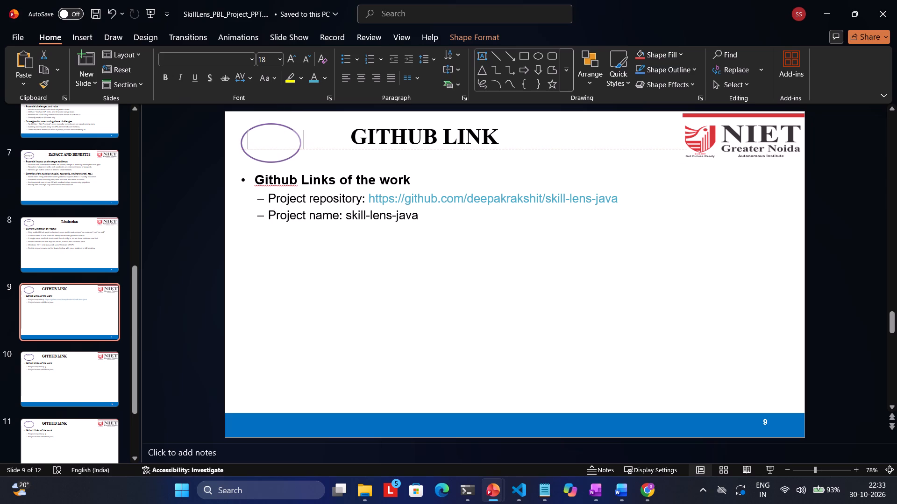
left_click_drag(276, 150, 275, 152)
left_click(255, 140)
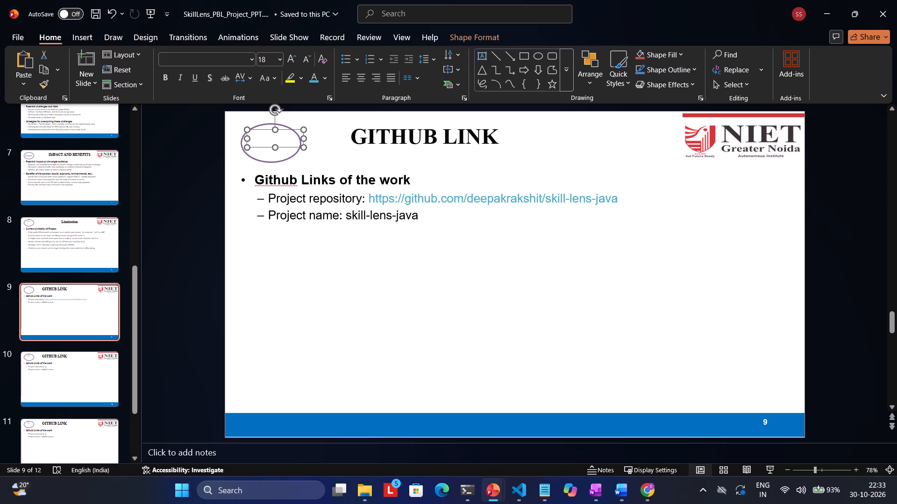
left_click(255, 140)
type("gr")
type("oup-6")
key("Return")
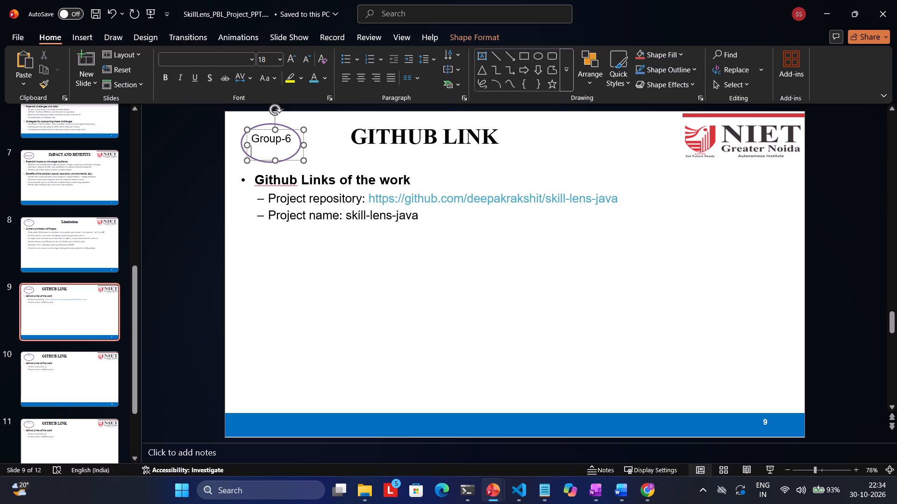
left_click(392, 334)
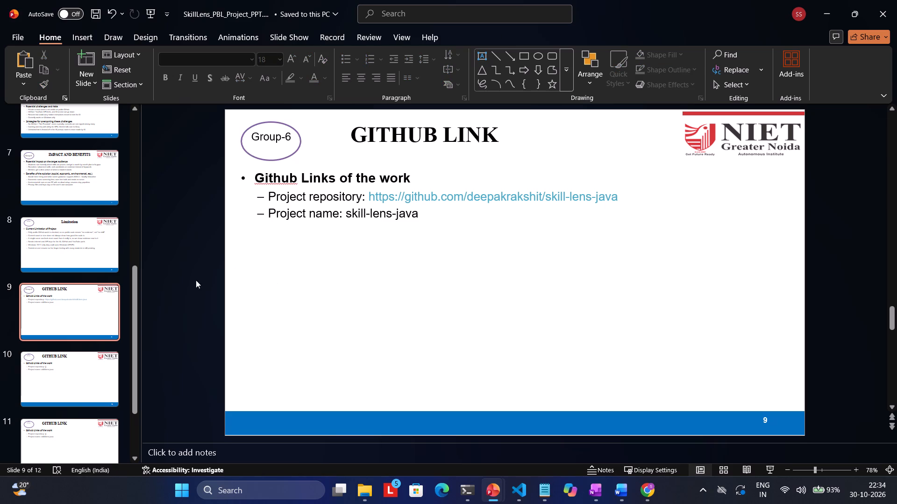
Delete the three duplicate GitHub Link slides, slides 10 to 12, keeping the original slide 9.
scroll(97, 372, "down", 1)
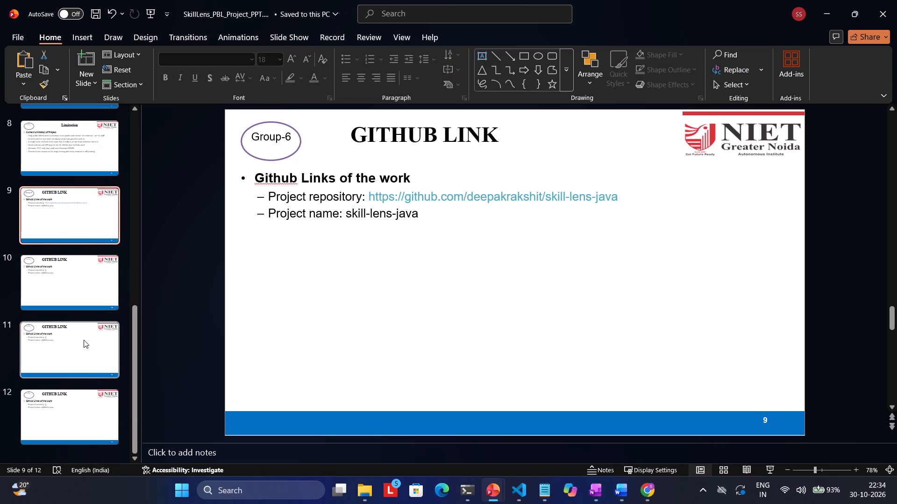
left_click(84, 340)
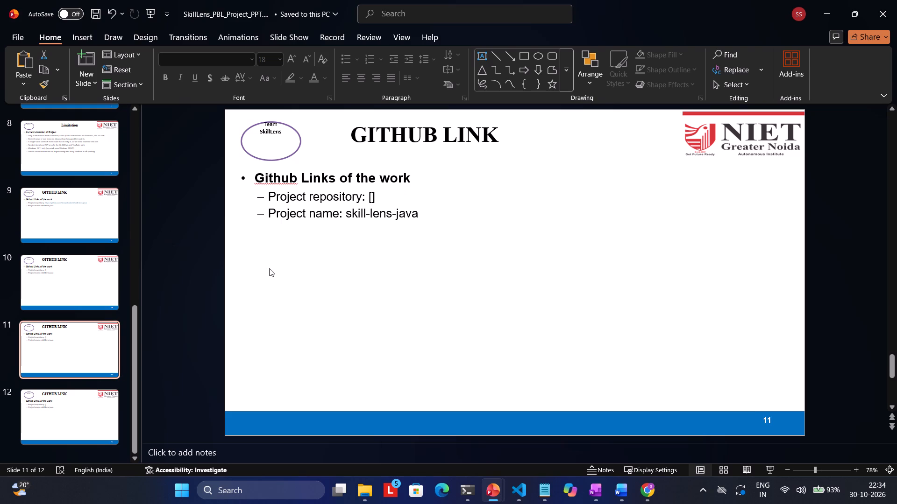
left_click(96, 336)
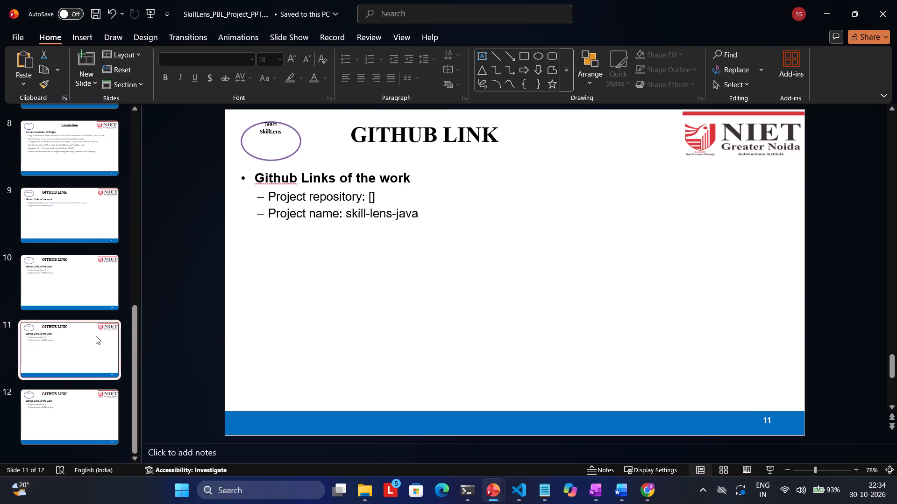
key("Delete")
left_click(58, 411)
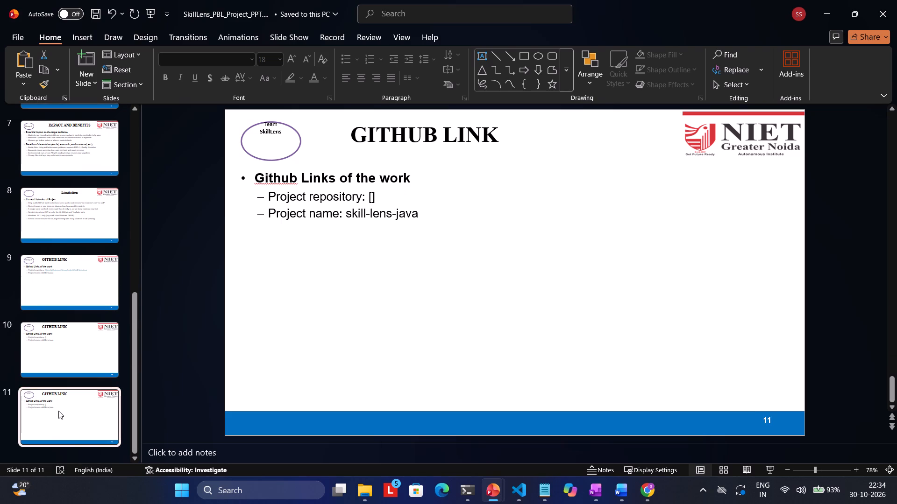
key("Delete")
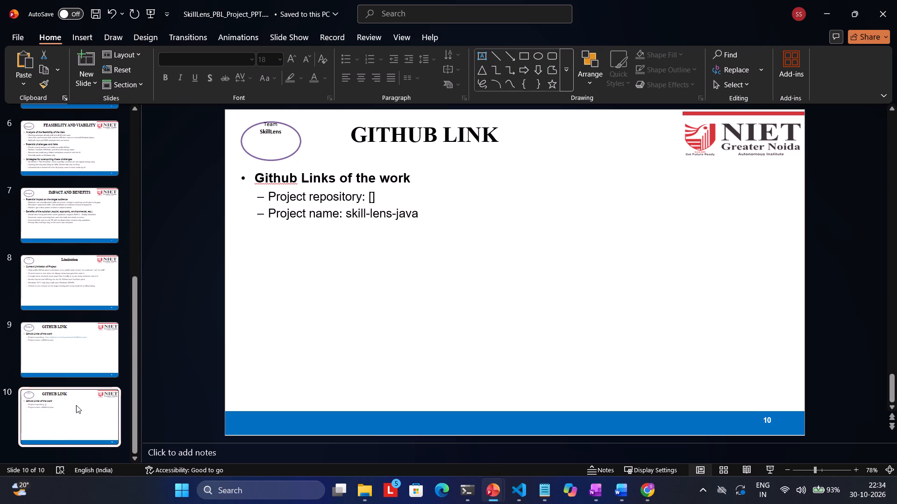
left_click(82, 359)
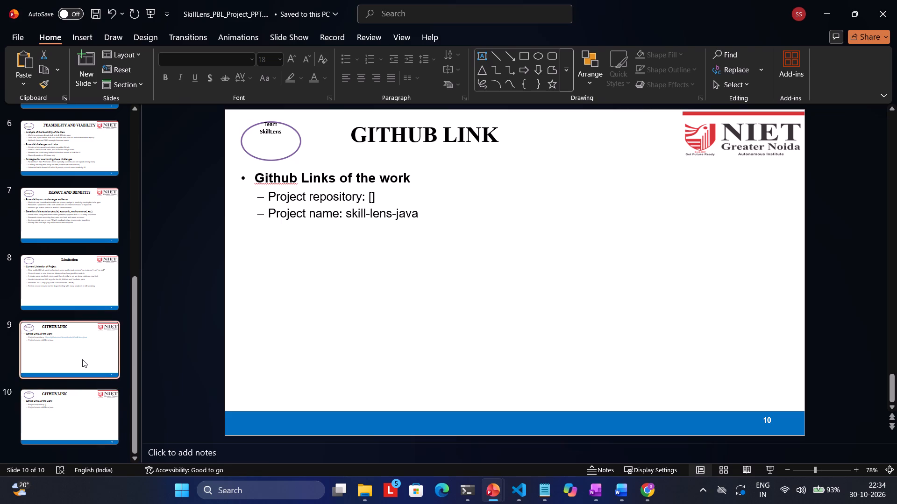
left_click(78, 406)
key("Delete")
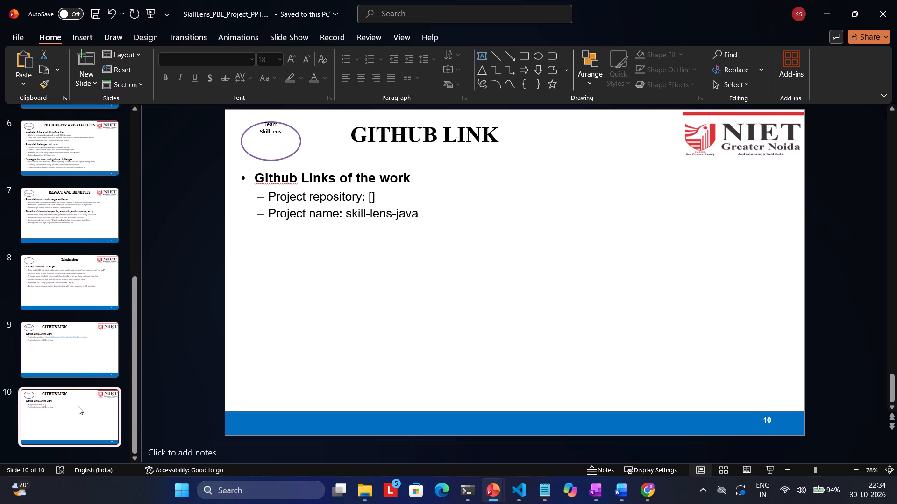
left_click(71, 412)
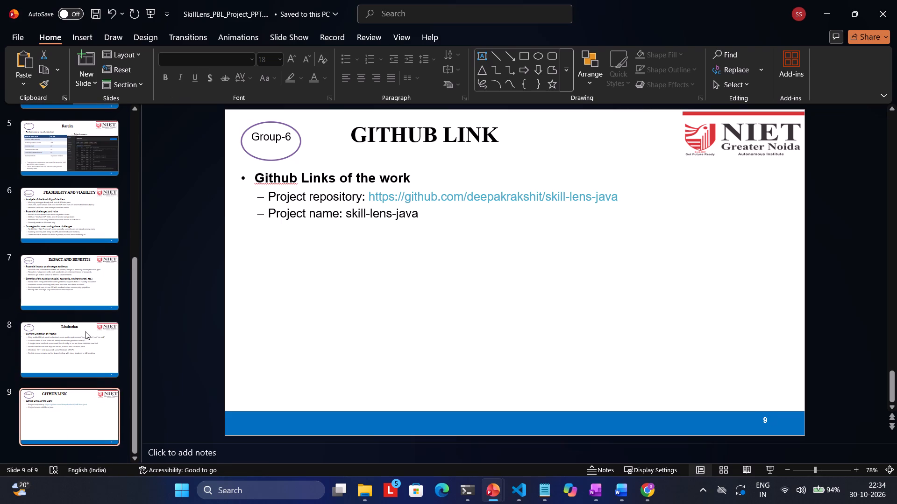
Delete the "Team SkillLens" text box from the oval on the Limitation slide, slide 8.
left_click(73, 351)
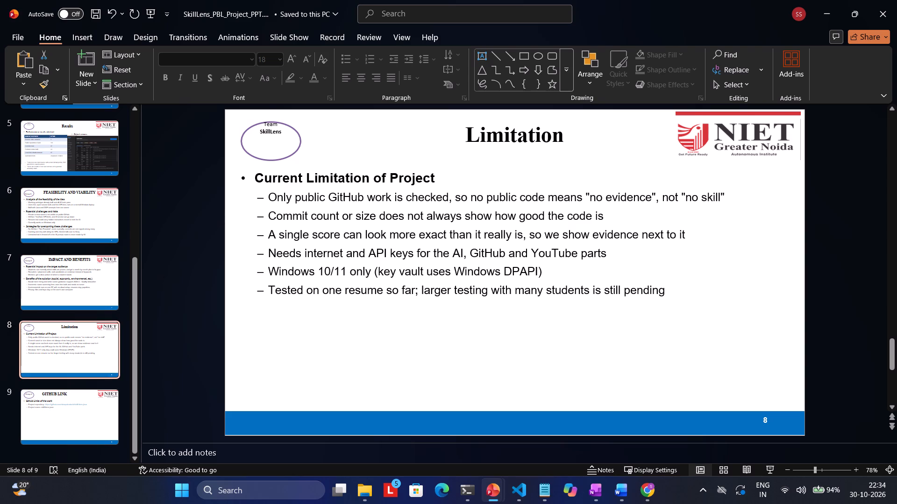
left_click(284, 135)
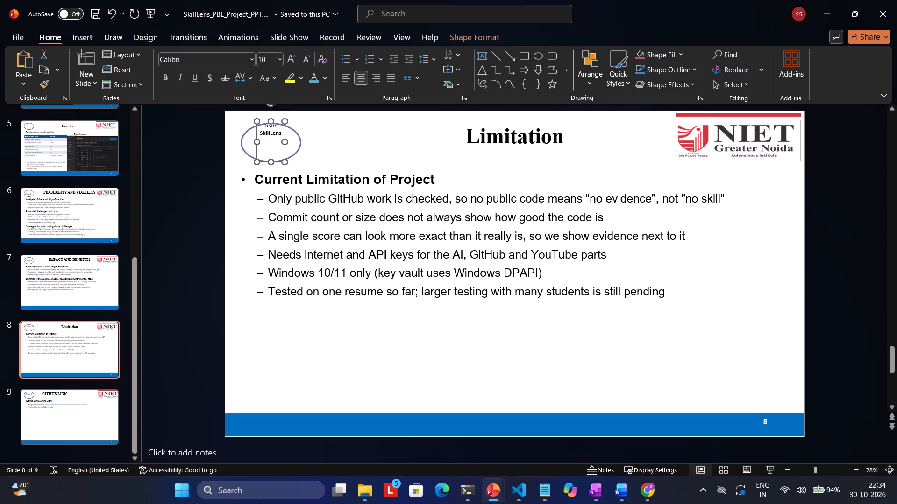
key("Delete")
left_click(255, 142)
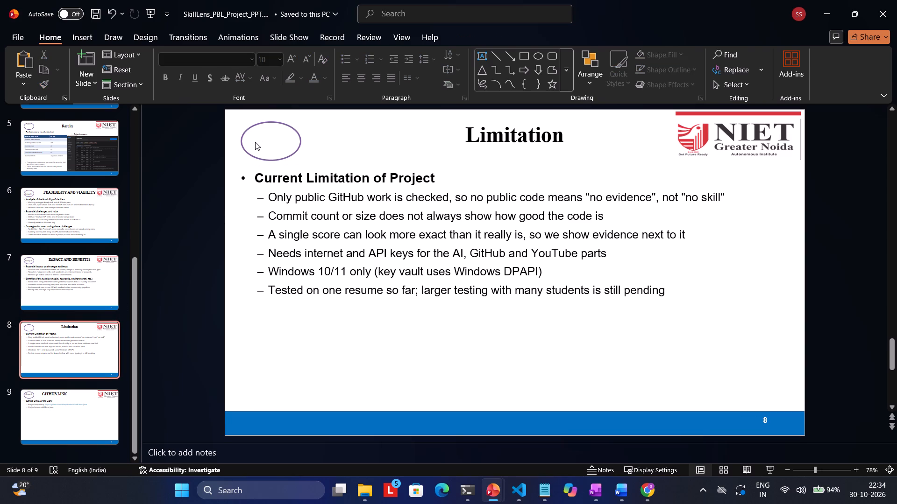
left_click(259, 141)
Insert a text box widened across the empty oval on the Limitation slide and enter "Group-6" in it.
left_click(91, 40)
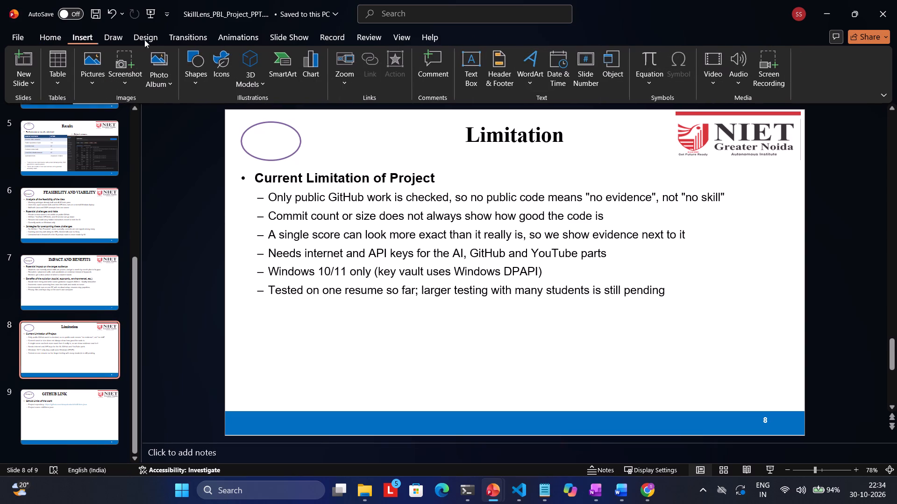
left_click(476, 67)
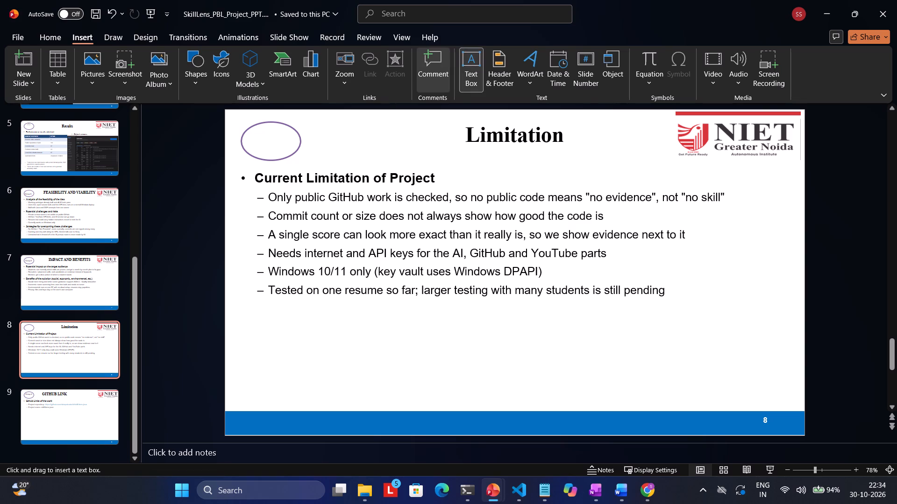
left_click(258, 141)
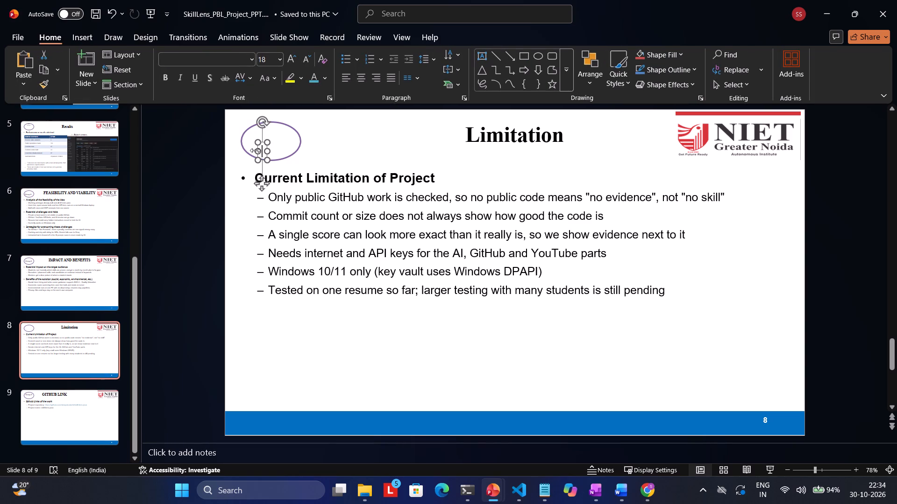
left_click_drag(255, 150, 240, 147)
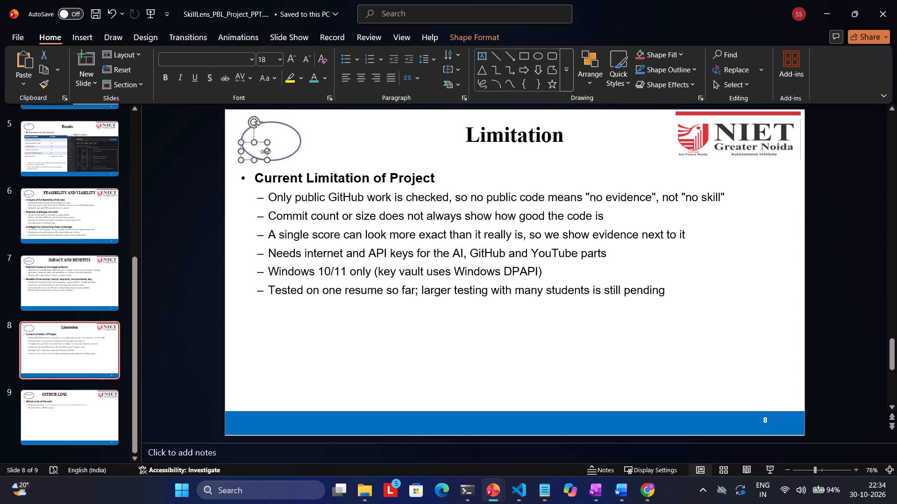
left_click_drag(266, 152, 295, 152)
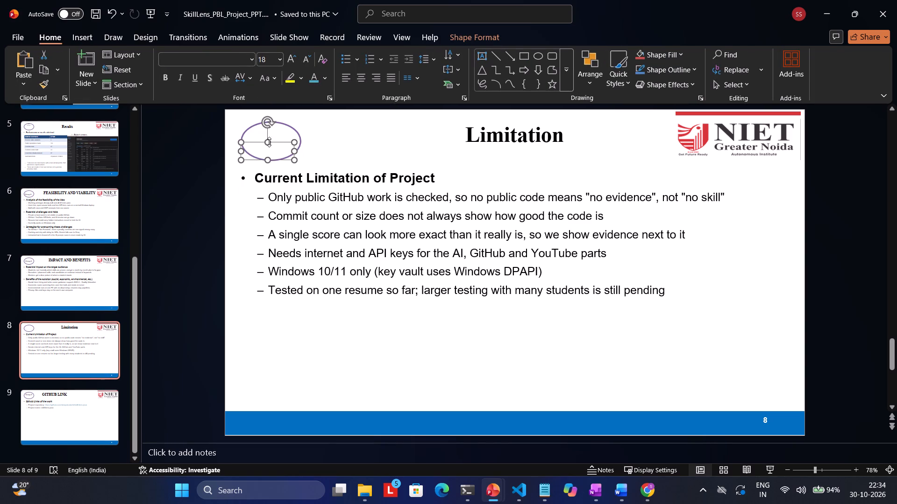
left_click_drag(267, 143, 268, 137)
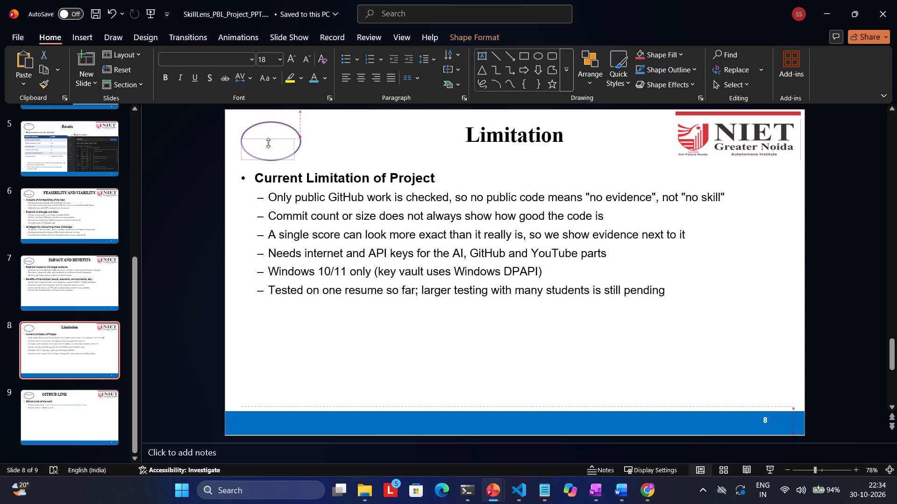
left_click(259, 155)
left_click_drag(256, 152, 260, 153)
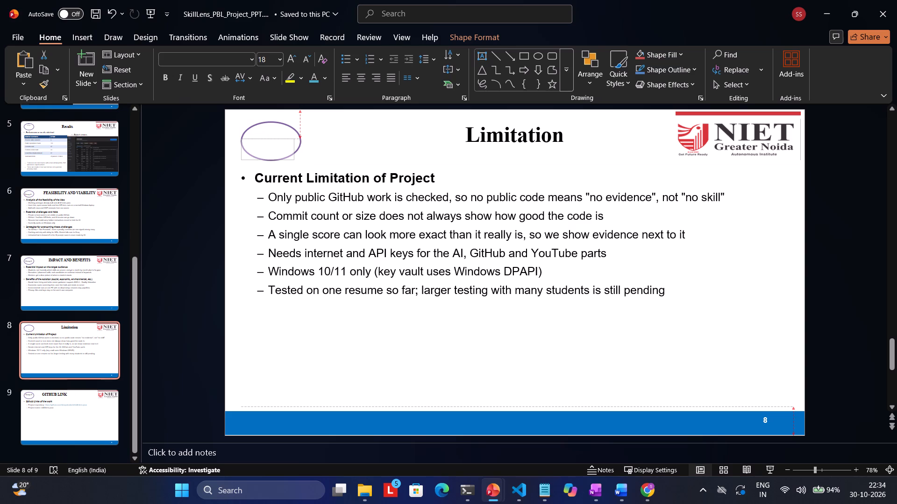
left_click_drag(260, 153, 261, 144)
left_click(254, 144)
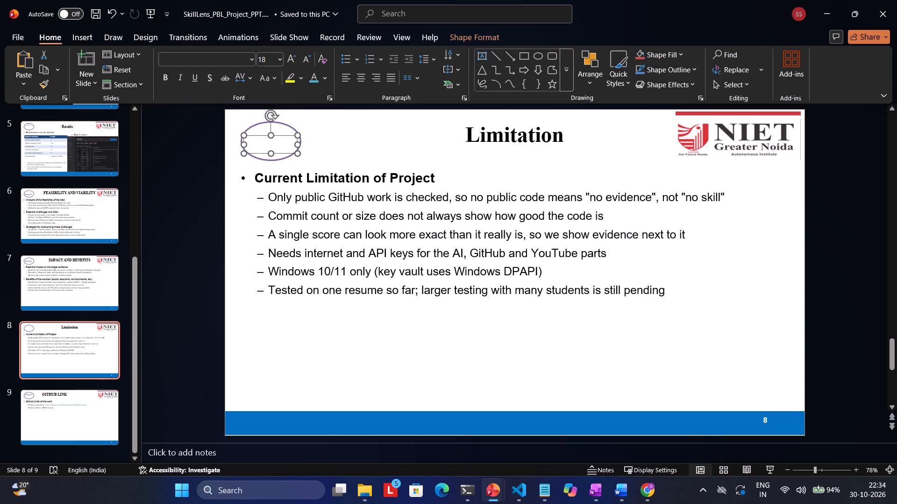
type("group-6")
key("Return")
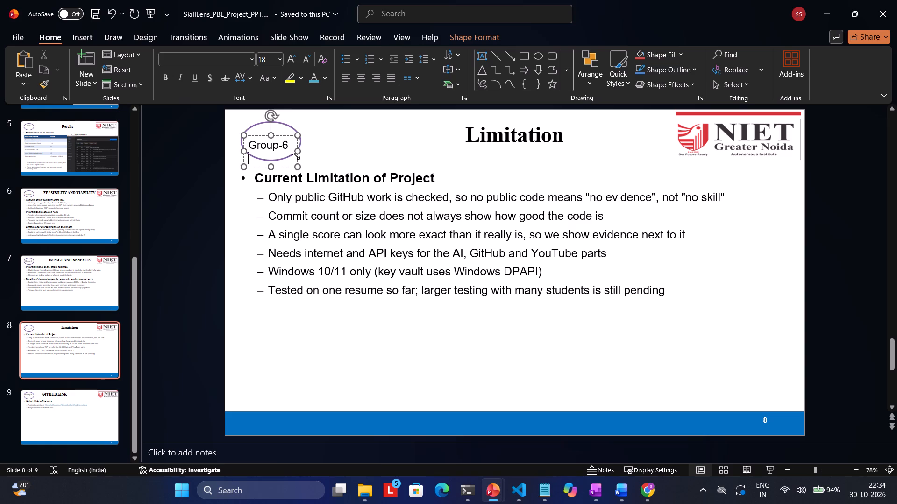
Delete the "Team SkillLens" text box from the oval on the Results slide, slide 5.
left_click(81, 300)
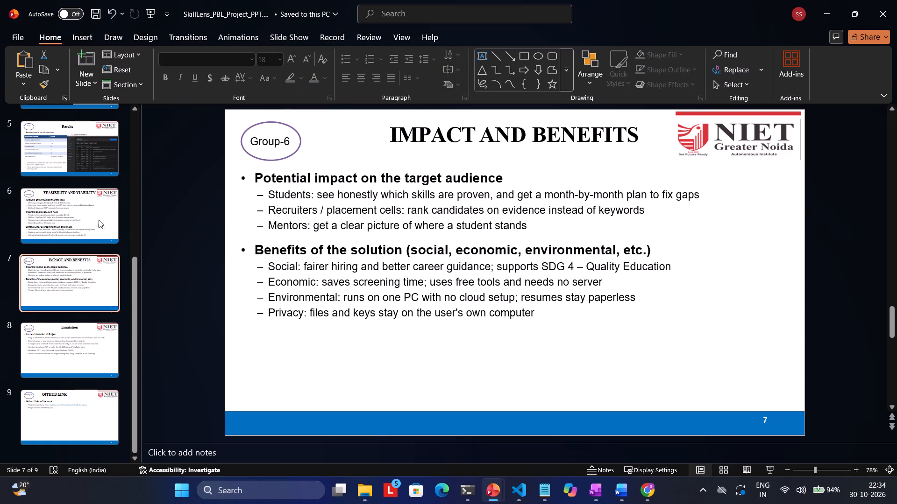
left_click(93, 213)
left_click(78, 156)
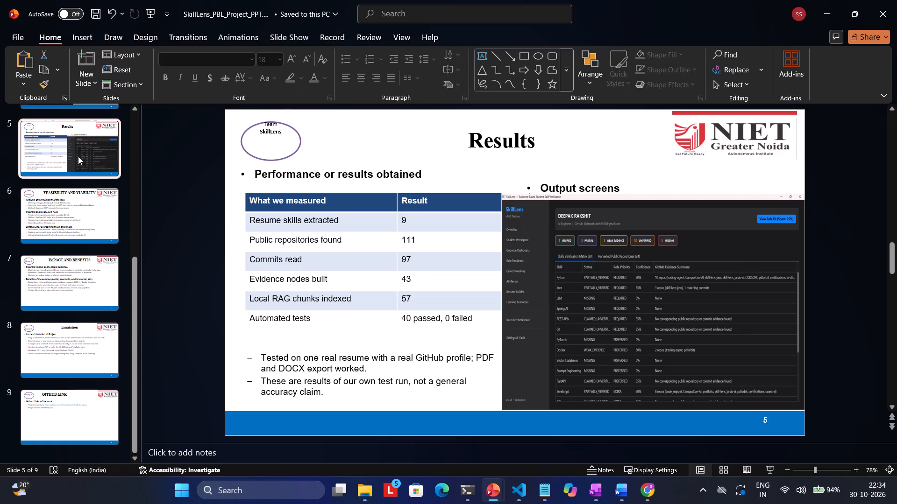
left_click(274, 129)
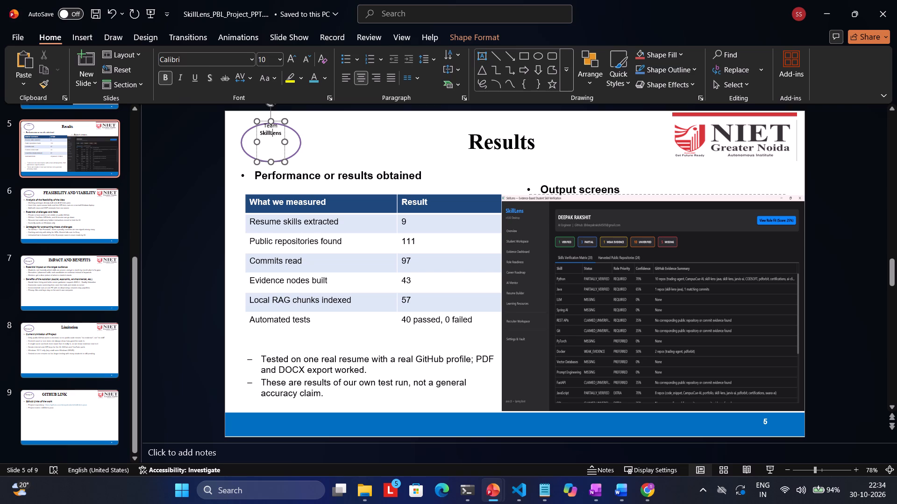
key("Delete")
key("Delete")
key("Delete")
key("Delete")
key("Delete")
key("Delete")
key("Delete")
key("Delete")
key("Delete")
key("Delete")
key("Delete")
key("Delete")
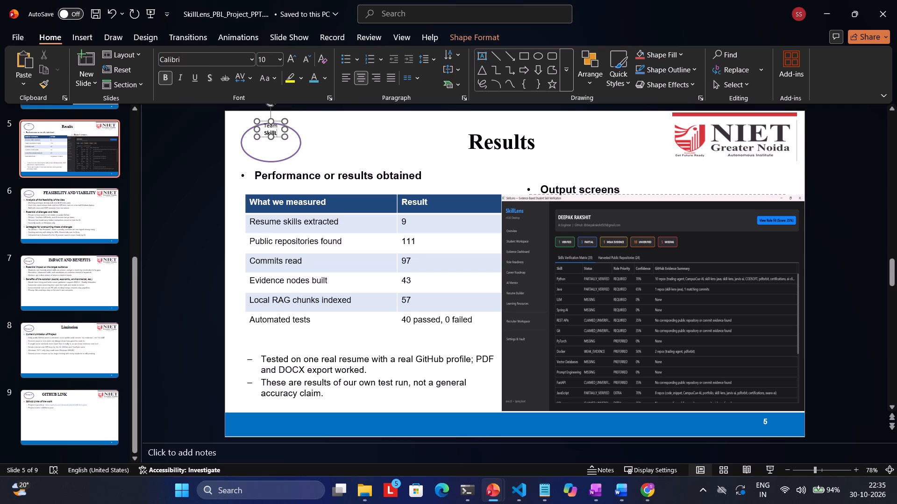
left_click_drag(271, 128, 284, 136)
left_click(284, 136)
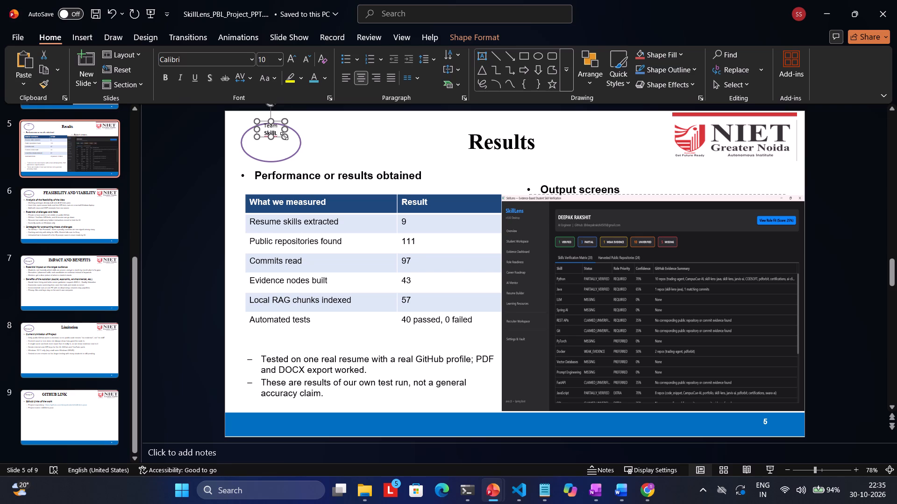
key("Delete")
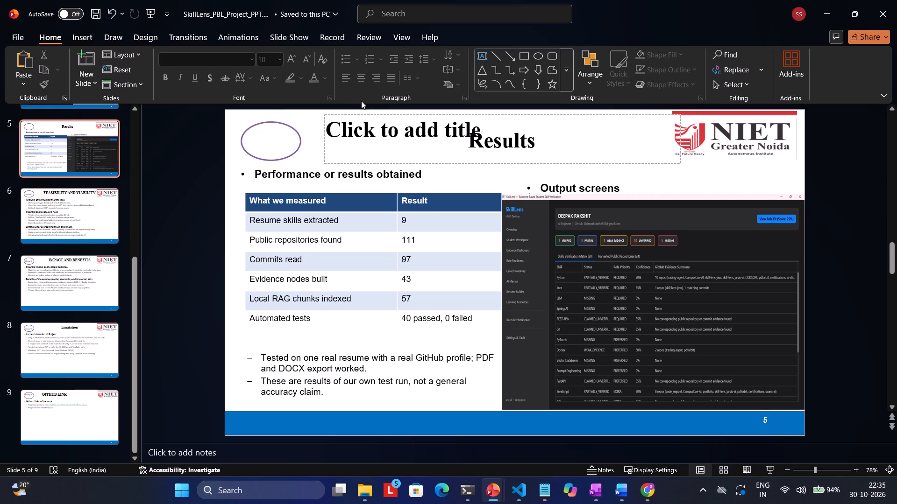
Insert a text box widened across the empty oval on the Results slide and enter "Group-6" in it.
left_click(79, 39)
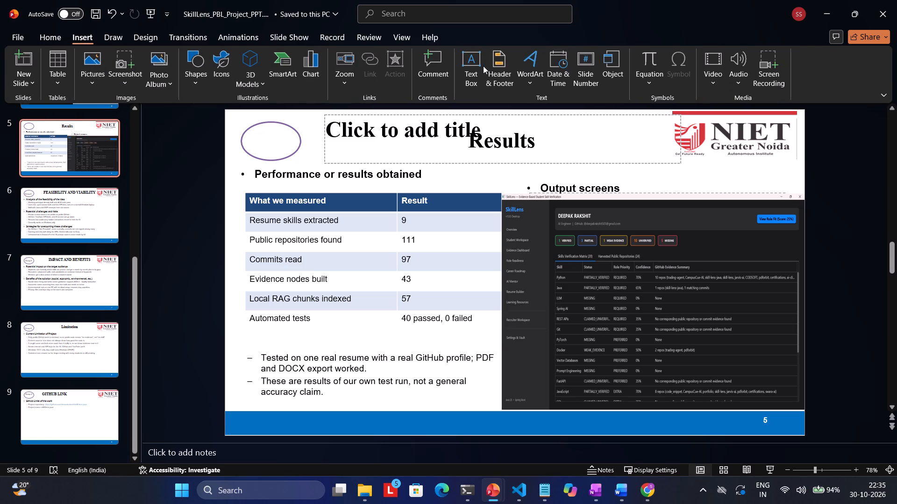
left_click(483, 66)
left_click(271, 139)
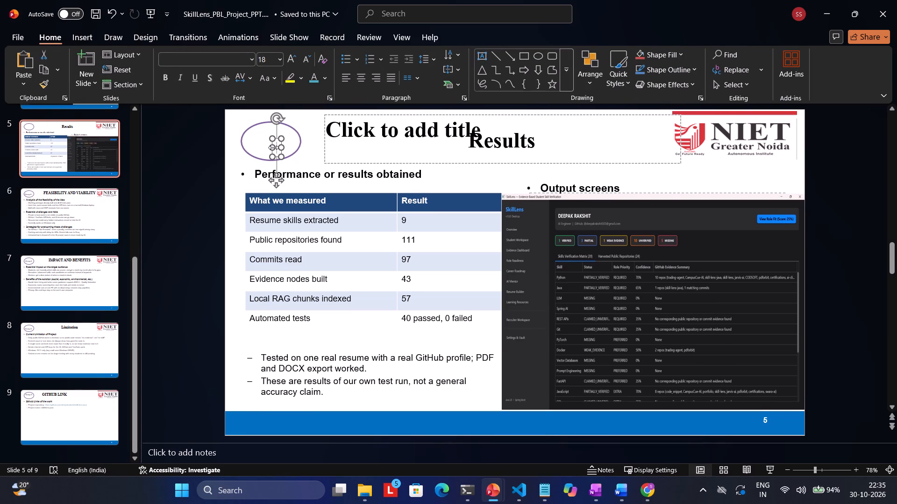
left_click_drag(273, 147, 244, 141)
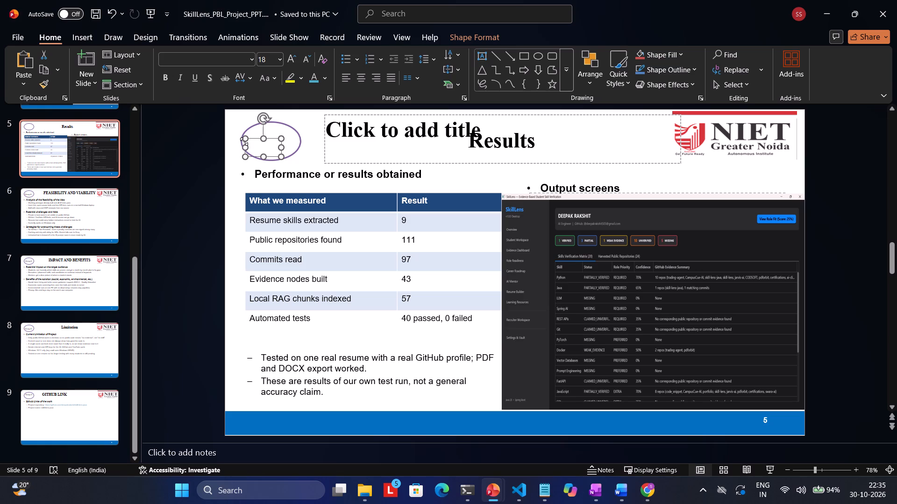
left_click_drag(281, 147, 300, 147)
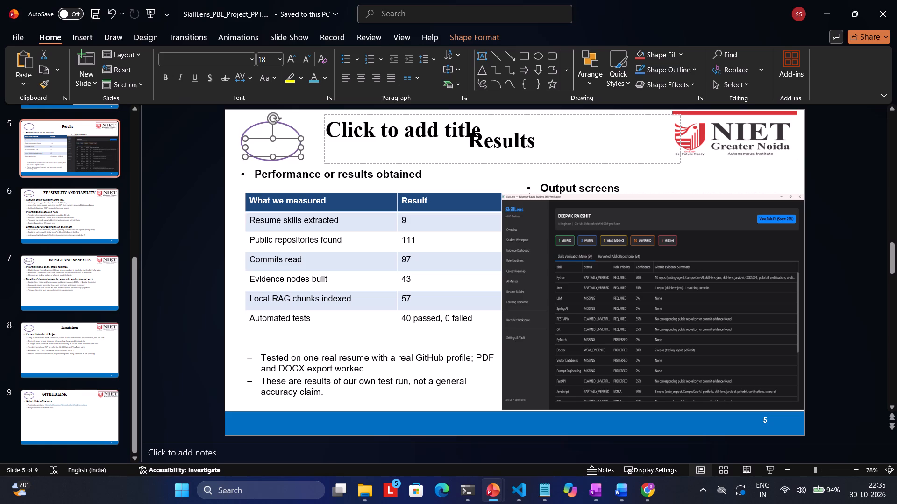
left_click_drag(272, 137, 271, 132)
left_click(255, 145)
type("group-6")
key("Return")
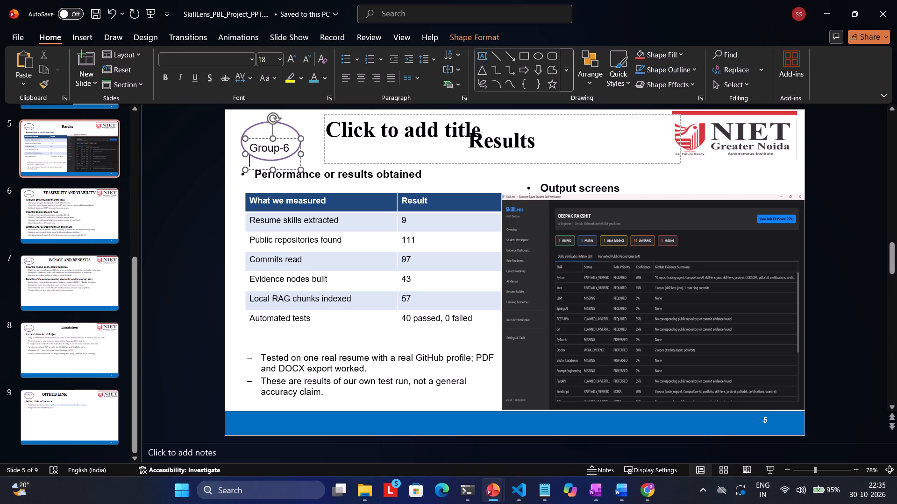
left_click(247, 252)
left_click(233, 234)
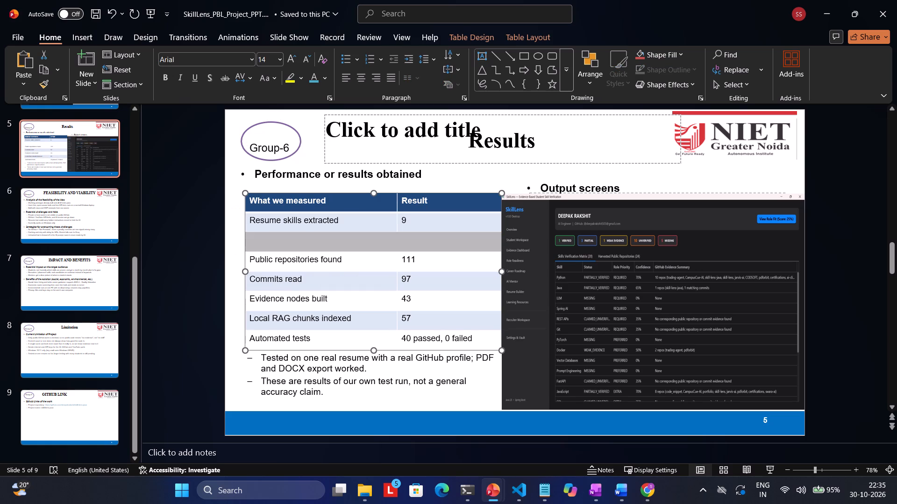
Resize and reposition the "Group-6" text box on the Results slide so the label sits on one line centred in the oval.
left_click(278, 140)
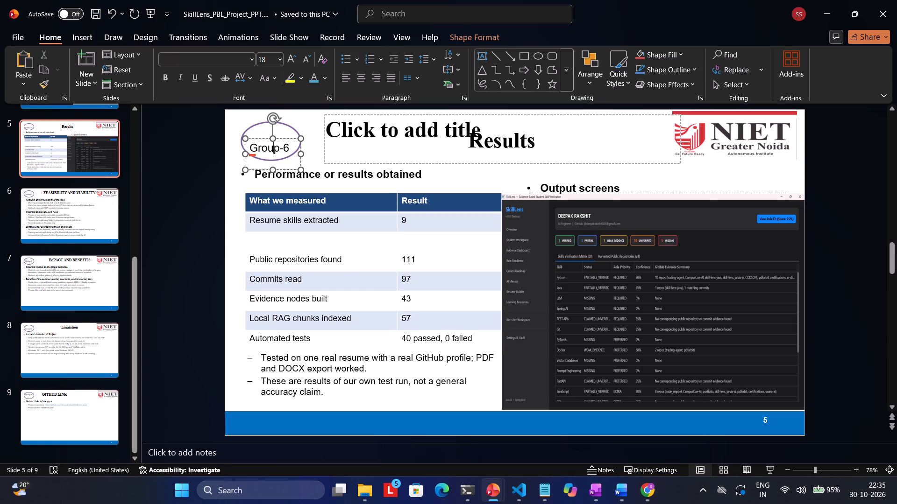
left_click_drag(299, 169, 290, 156)
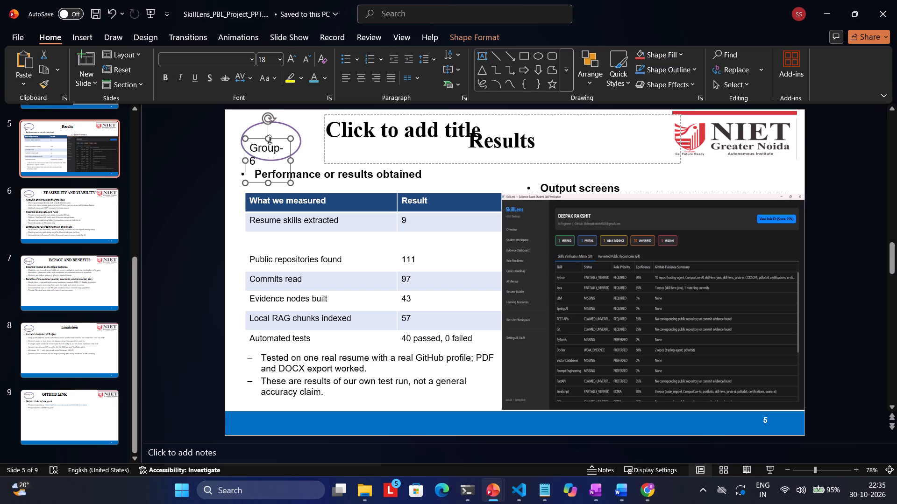
left_click_drag(270, 140, 276, 126)
left_click_drag(248, 139, 249, 138)
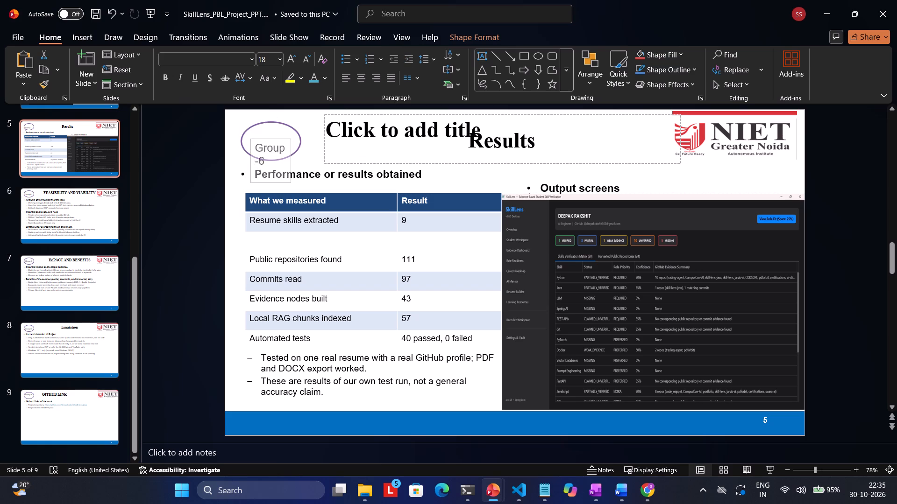
left_click_drag(249, 138, 246, 126)
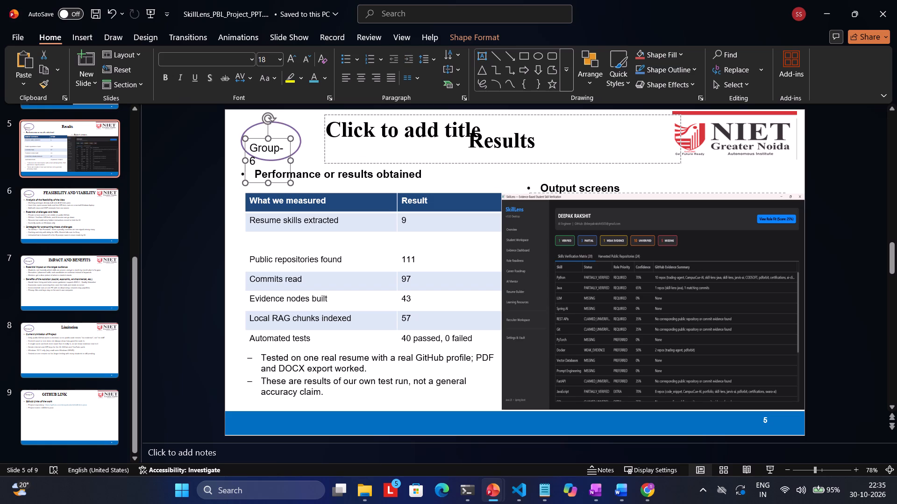
left_click_drag(289, 138, 309, 123)
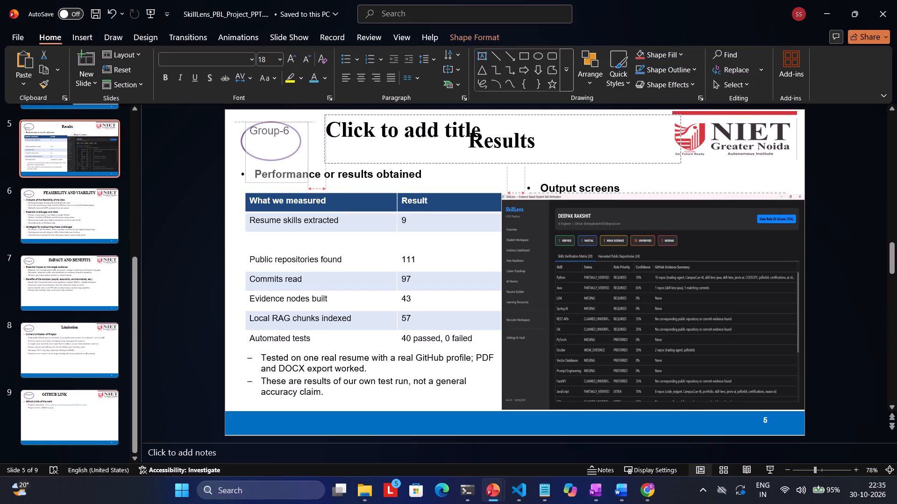
left_click_drag(309, 123, 309, 124)
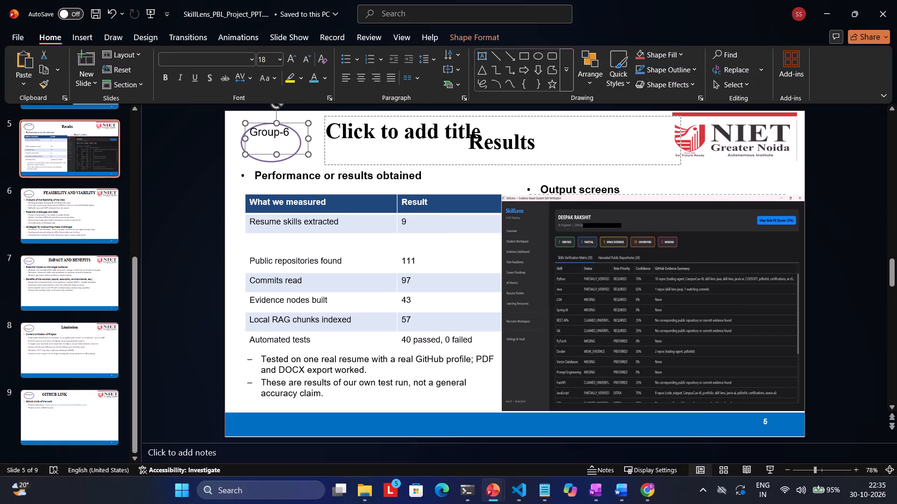
left_click_drag(247, 154, 250, 146)
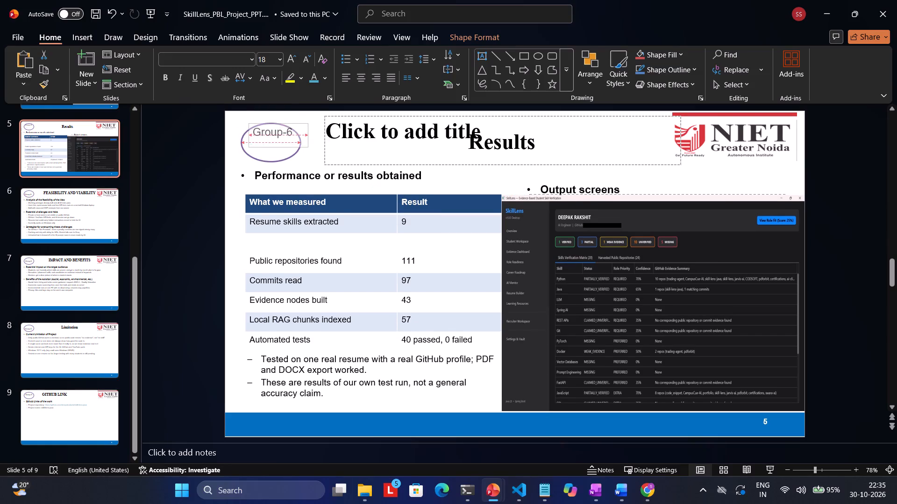
left_click_drag(250, 146, 247, 142)
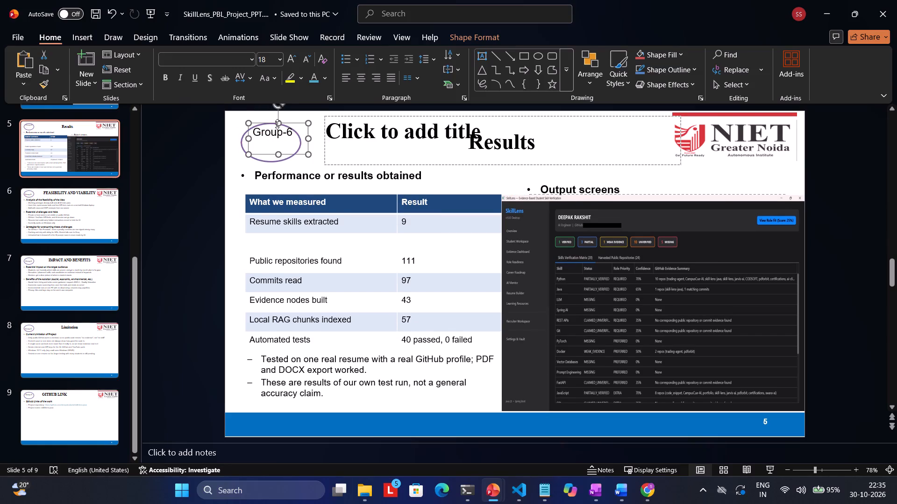
left_click_drag(277, 124, 267, 128)
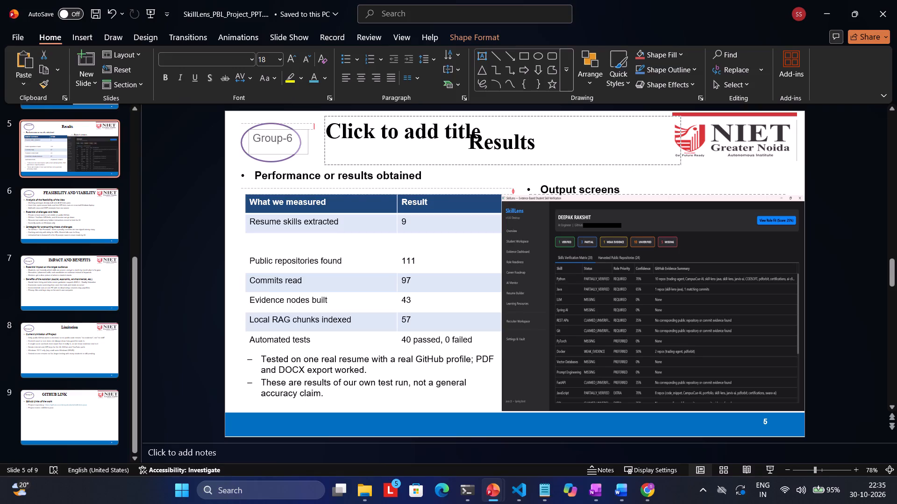
left_click_drag(267, 128, 258, 128)
left_click_drag(258, 128, 259, 128)
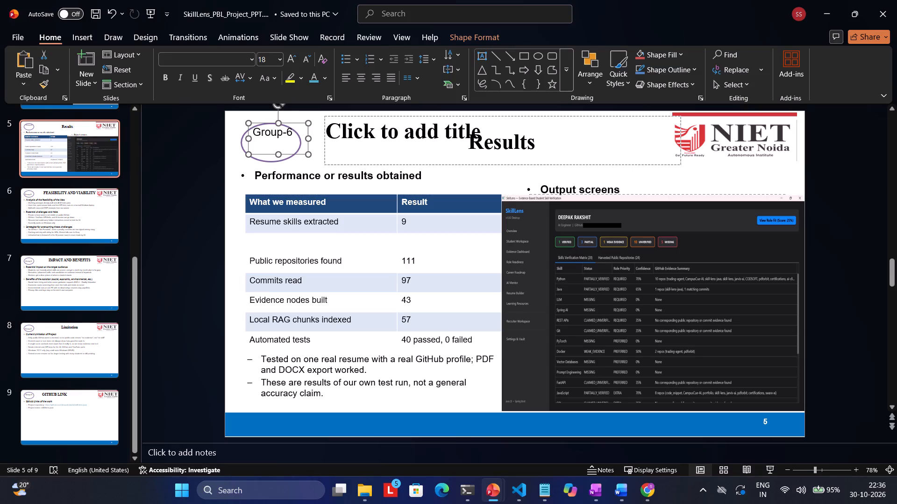
left_click_drag(308, 152, 308, 154)
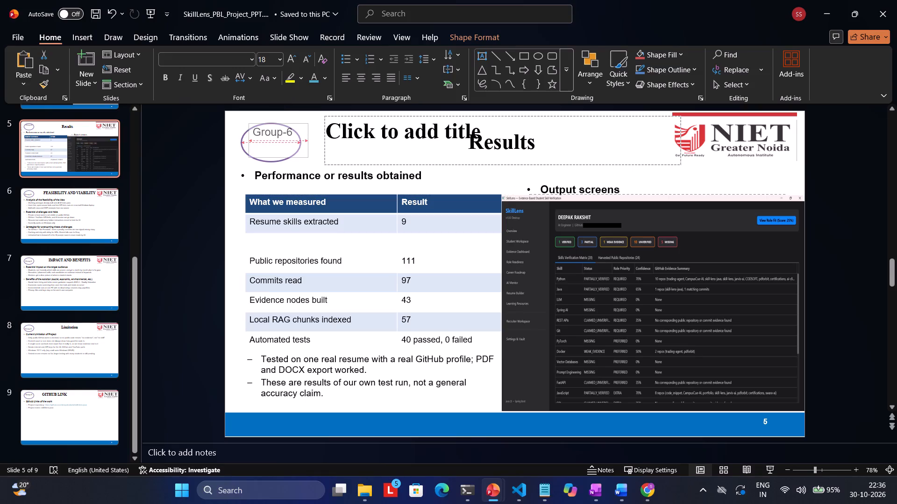
left_click_drag(308, 154, 296, 153)
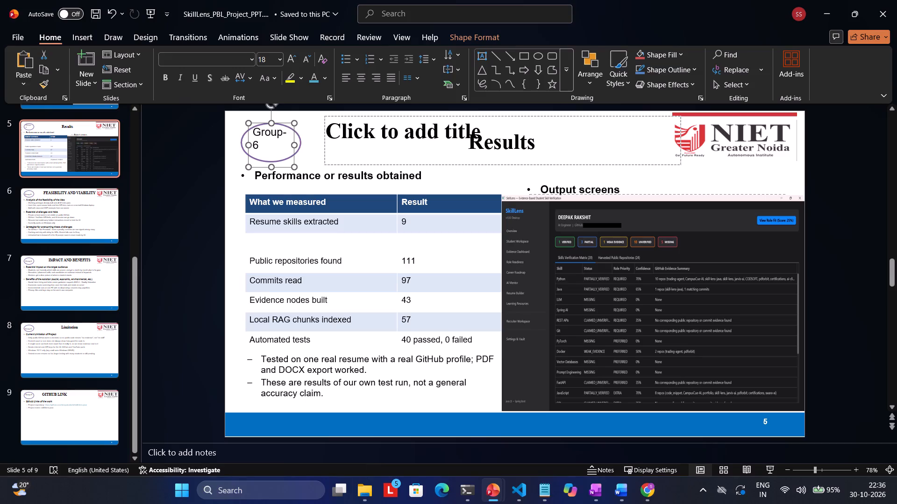
left_click_drag(249, 145, 236, 152)
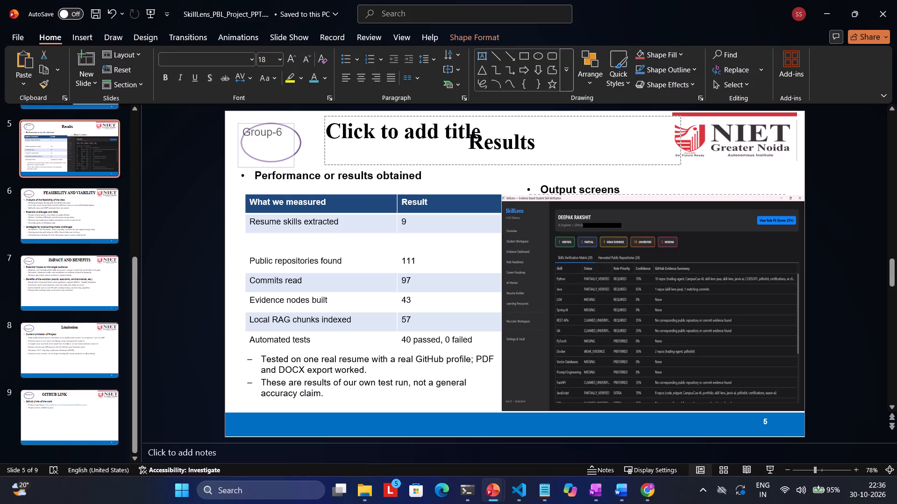
left_click_drag(236, 152, 239, 205)
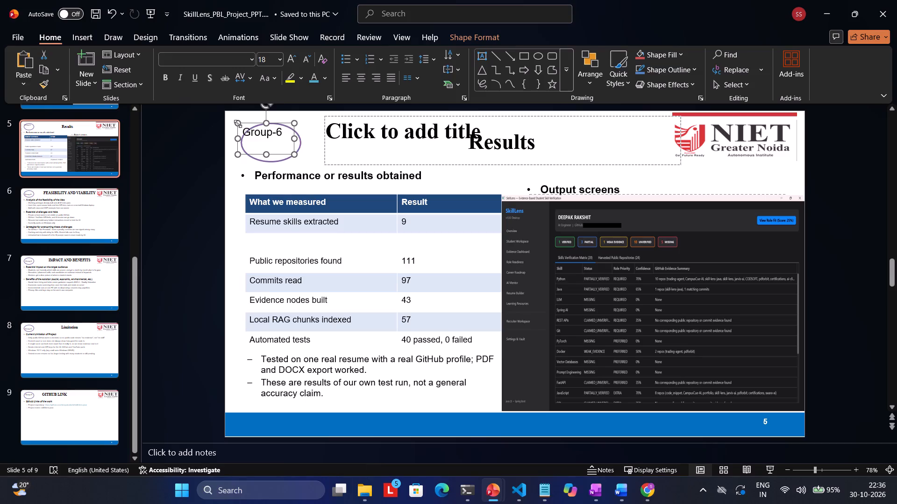
left_click_drag(238, 124, 246, 132)
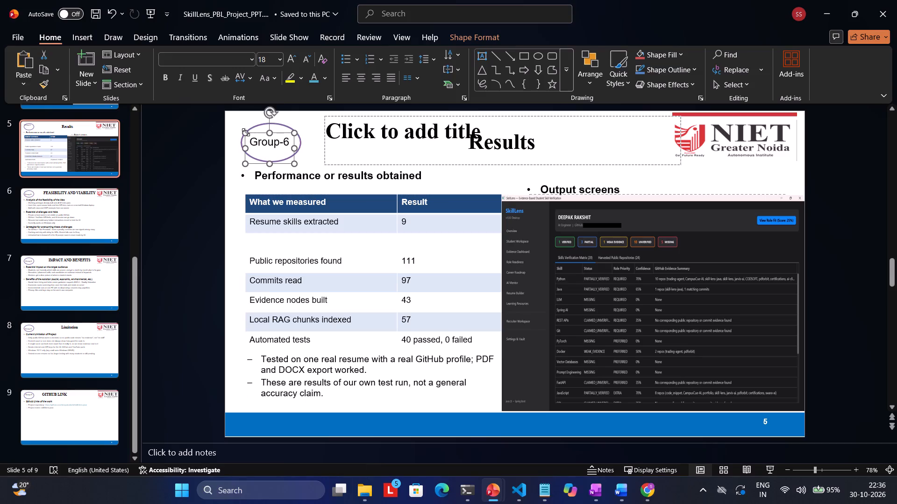
left_click(301, 137)
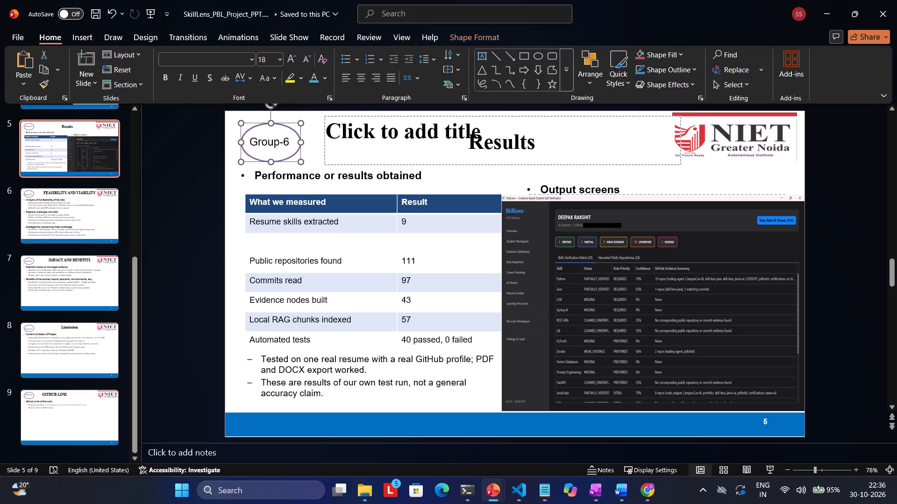
left_click(331, 162)
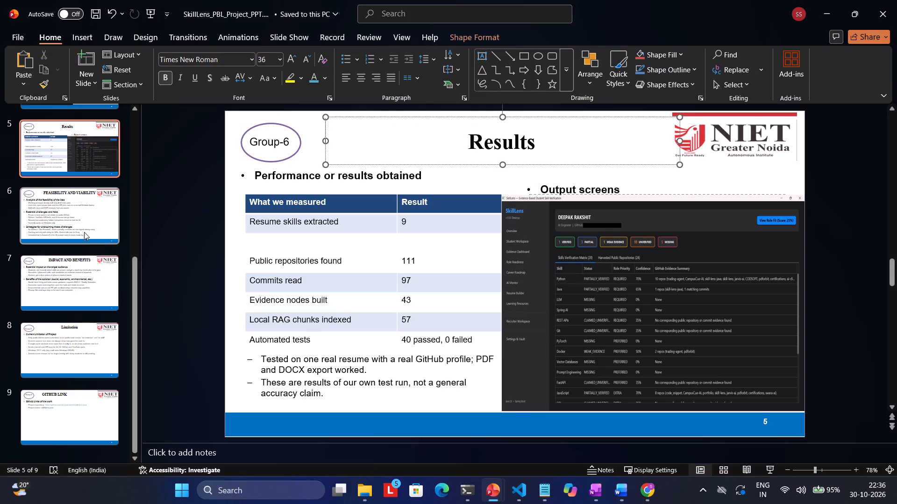
Check the oval labels on the Results, Implementation and Technical Approach slides for any remaining team name.
left_click(83, 231)
left_click(72, 164)
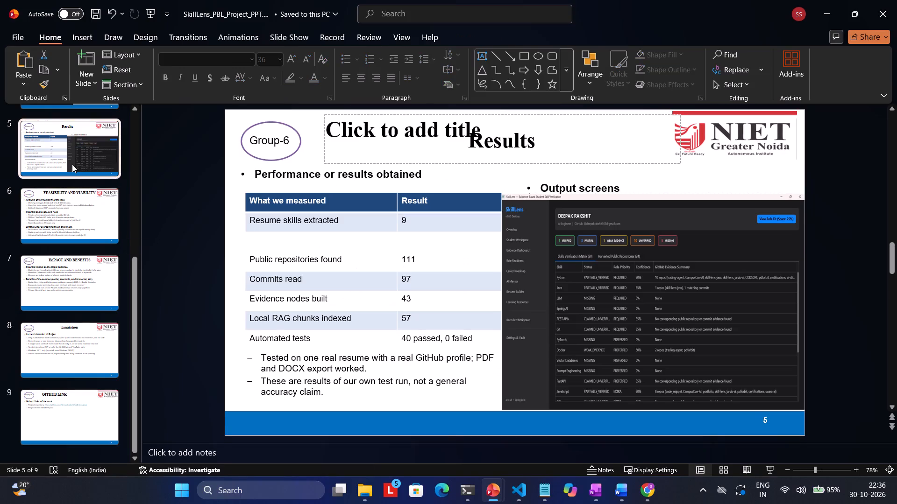
scroll(72, 164, "up", 1)
left_click(50, 198)
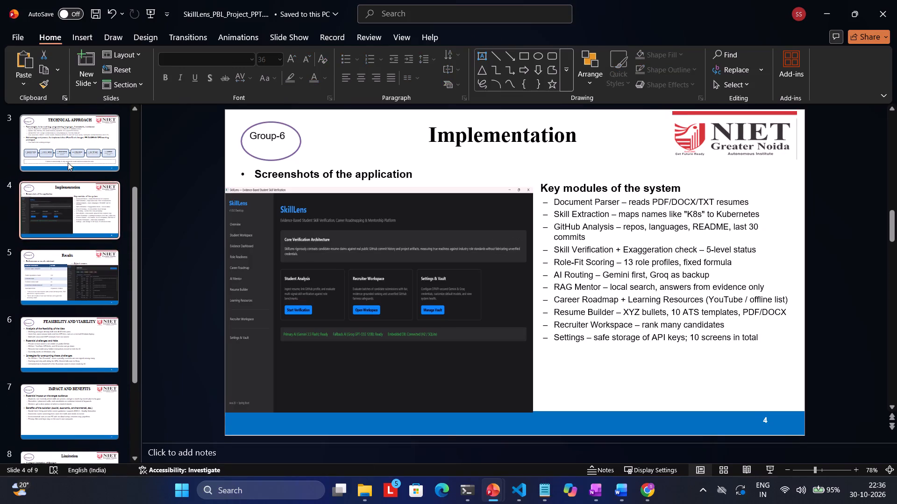
left_click(60, 152)
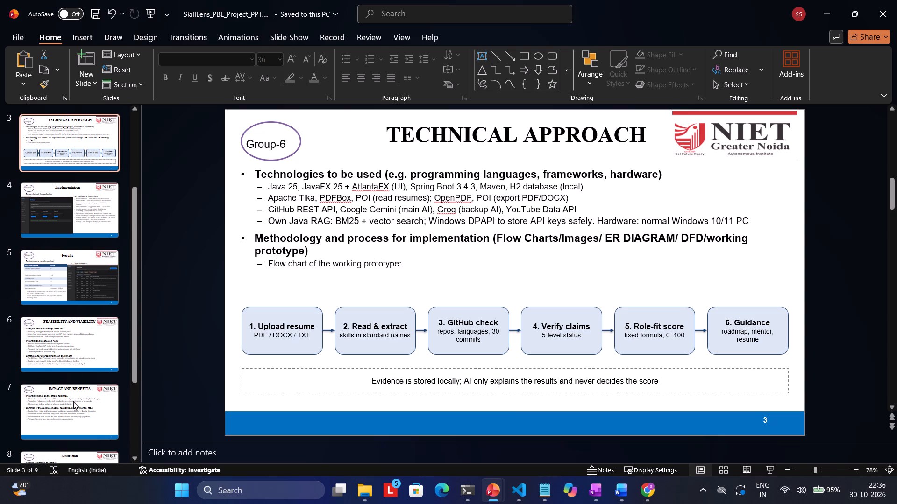
scroll(73, 405, "down", 3)
scroll(73, 405, "up", 2)
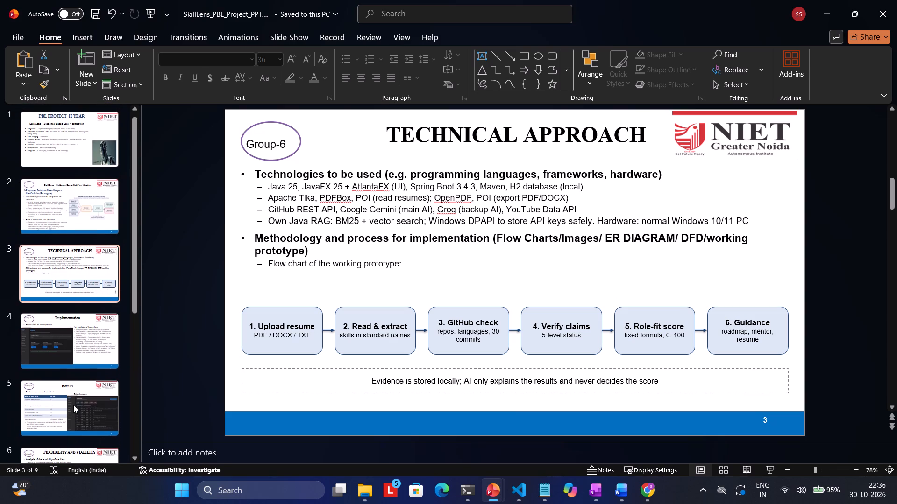
Delete the "Team SkillLens" text box from the oval on the "SkillLens – Evidence-Based Skill Verification" slide, slide 2.
left_click(79, 209)
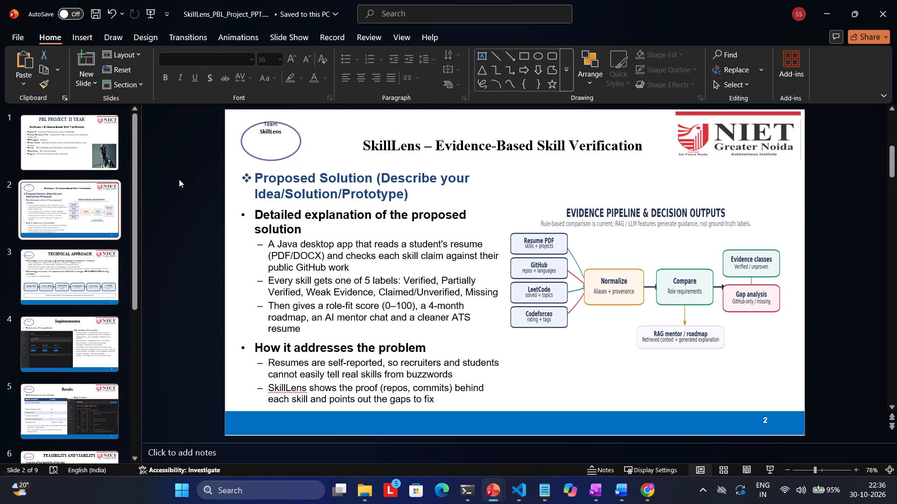
left_click(274, 131)
key("Delete")
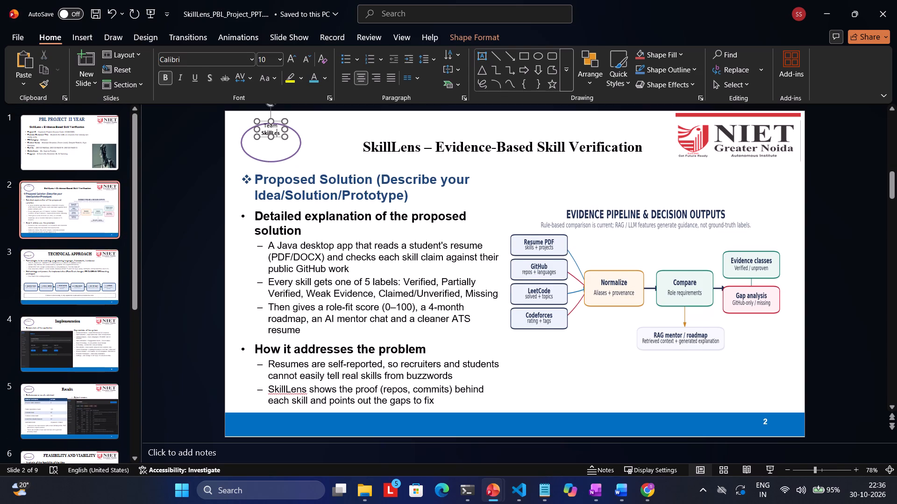
key("Delete")
key("Delete")
key("Delete")
key("Delete")
key("Delete")
key("Delete")
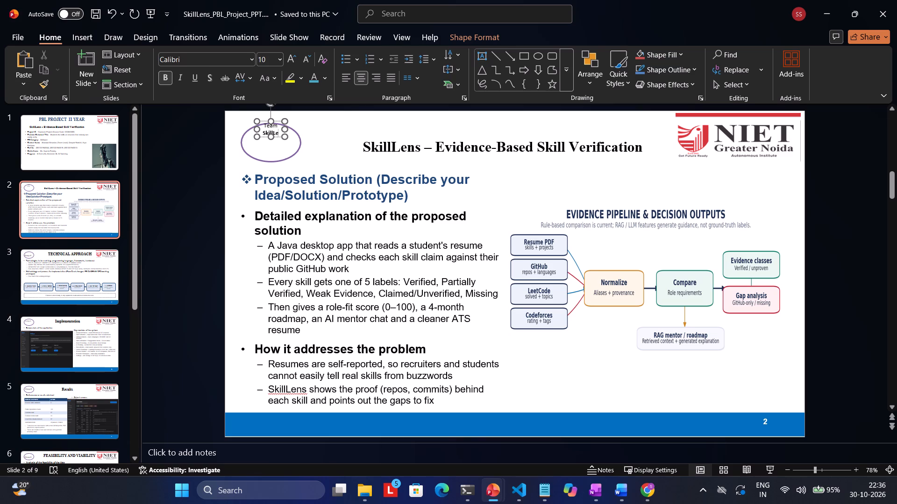
left_click_drag(268, 131, 285, 137)
left_click(285, 137)
key("Delete")
Insert a text box widened across the empty oval on slide 2 and enter "Group-6" in it.
left_click(84, 29)
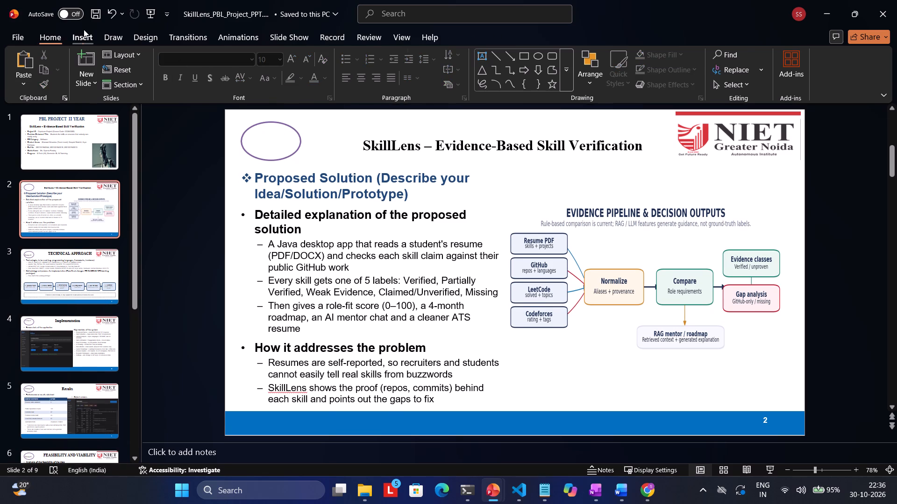
left_click(462, 59)
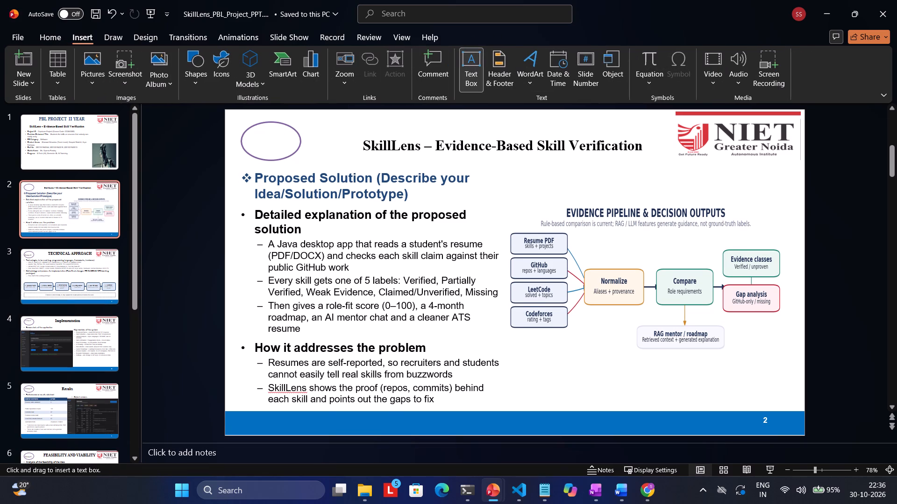
left_click(266, 132)
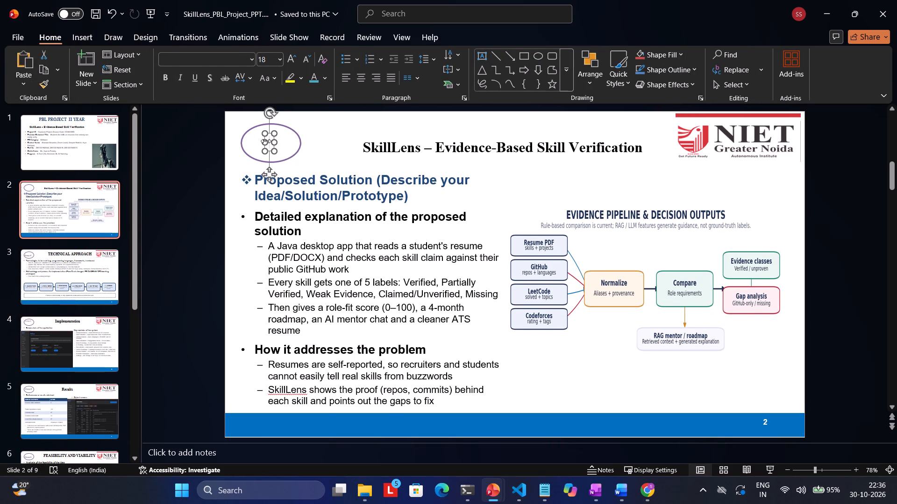
left_click_drag(266, 141, 245, 142)
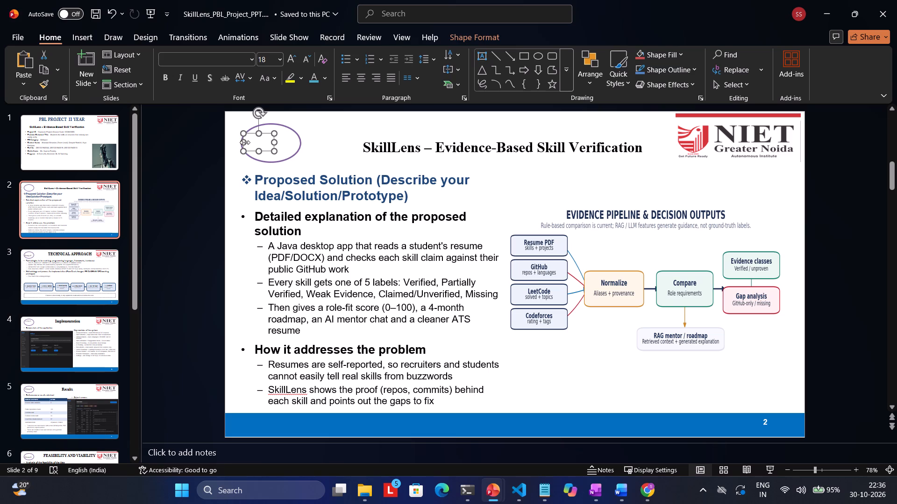
left_click_drag(273, 142, 298, 144)
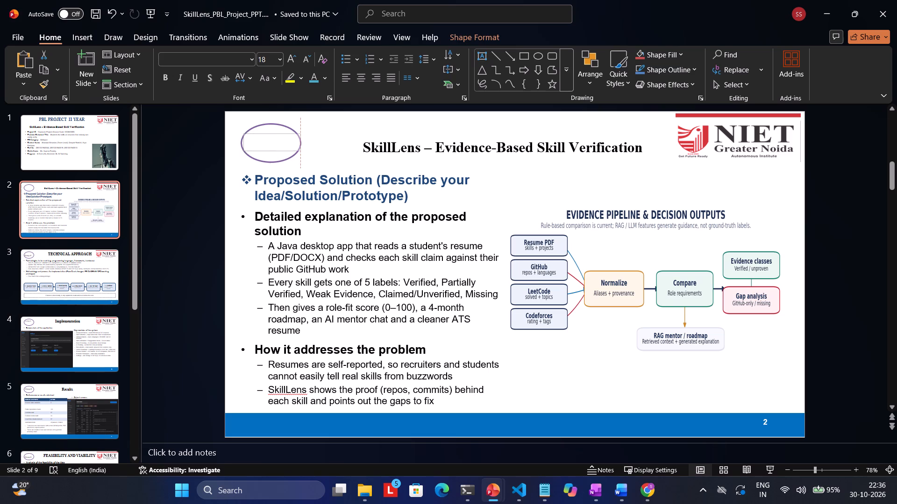
left_click_drag(298, 144, 300, 144)
left_click(255, 140)
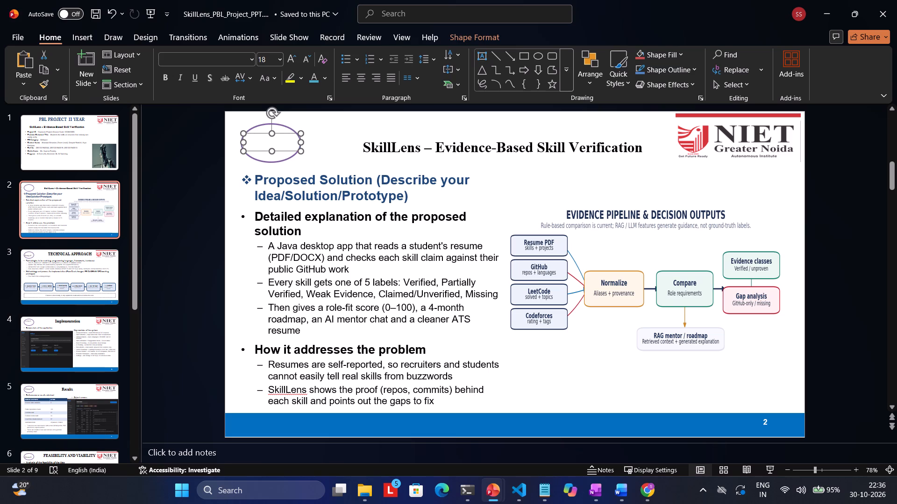
type("group-")
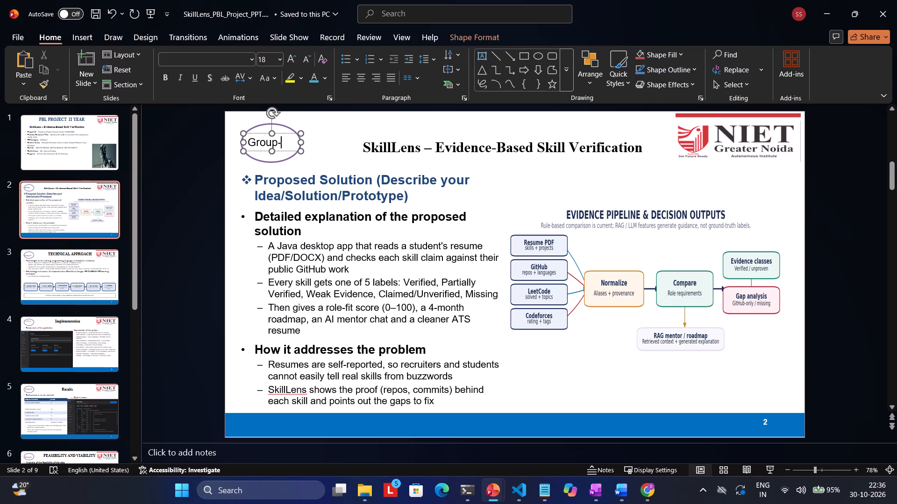
key("6")
Check the oval labels on slides 2 to 9 to make sure each one reads "Group-6".
left_click(584, 364)
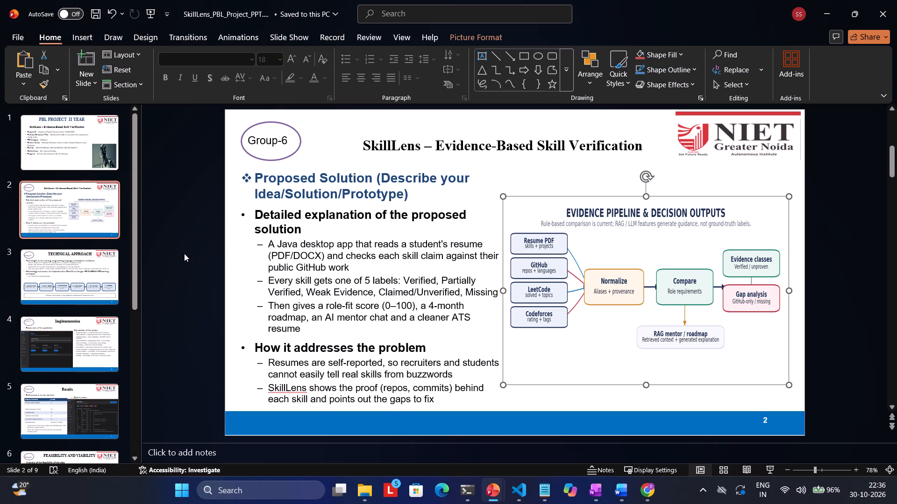
left_click(62, 157)
left_click(61, 210)
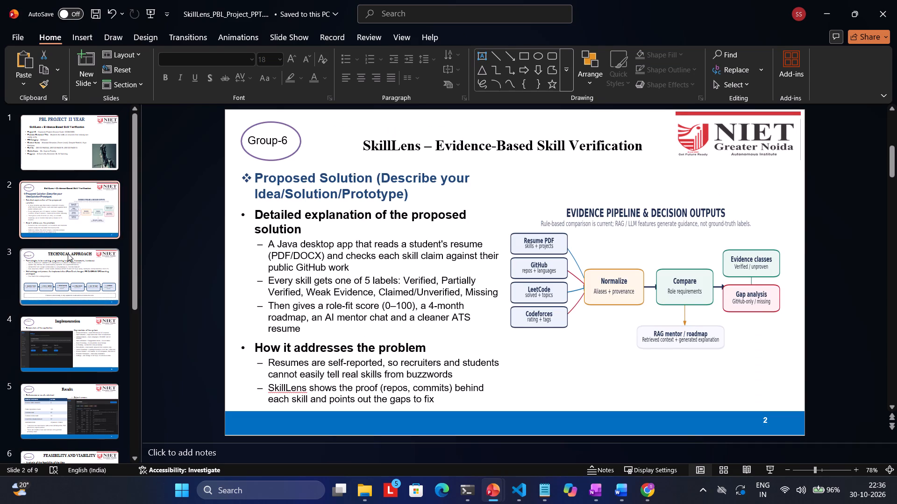
left_click(68, 253)
left_click(64, 317)
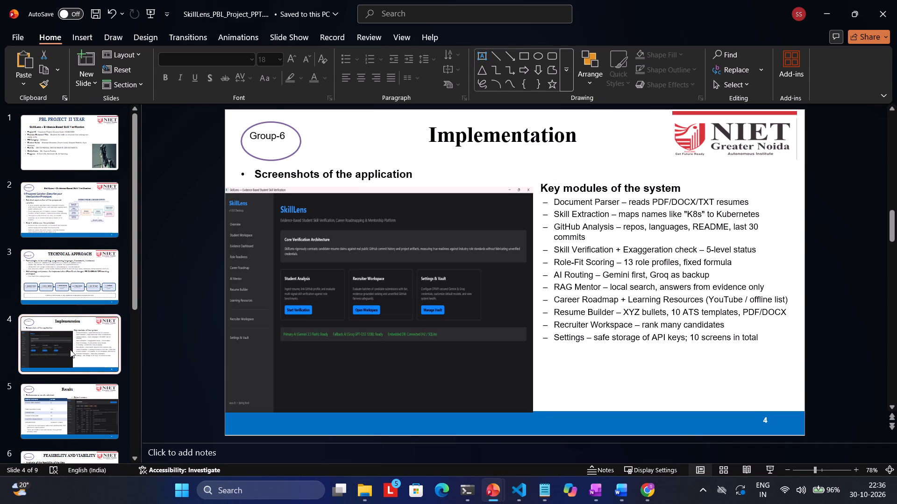
left_click(61, 394)
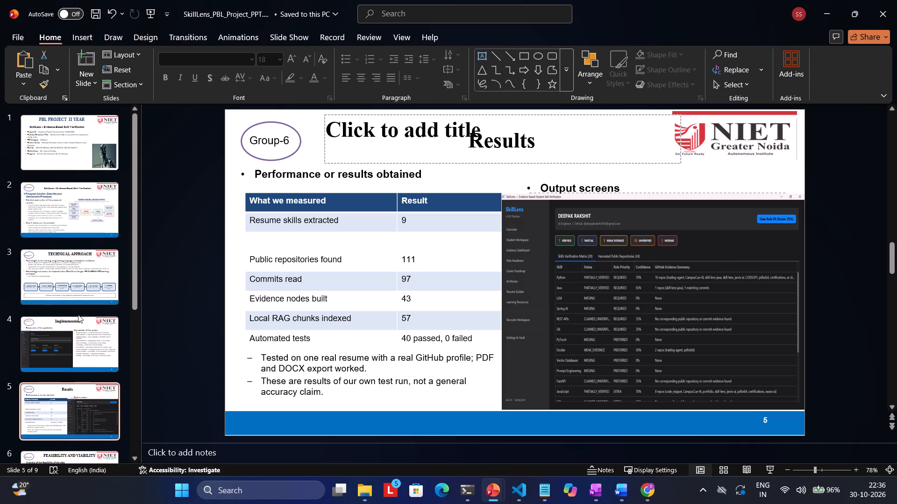
scroll(78, 315, "down", 2)
left_click(78, 315)
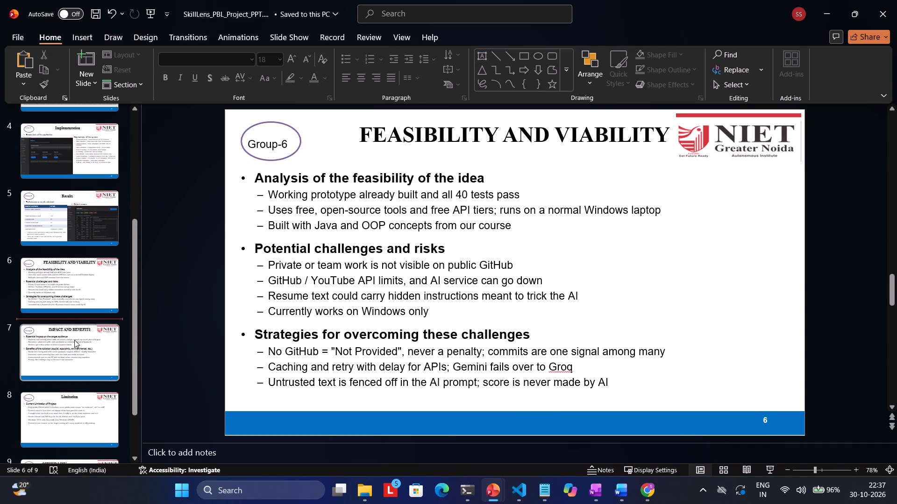
left_click(74, 340)
scroll(74, 340, "down", 1)
left_click(74, 340)
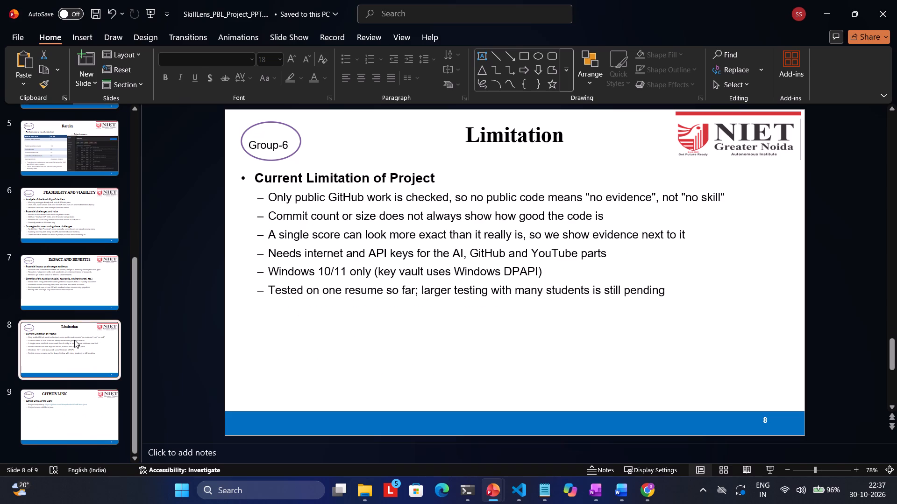
scroll(74, 340, "down", 1)
left_click(69, 402)
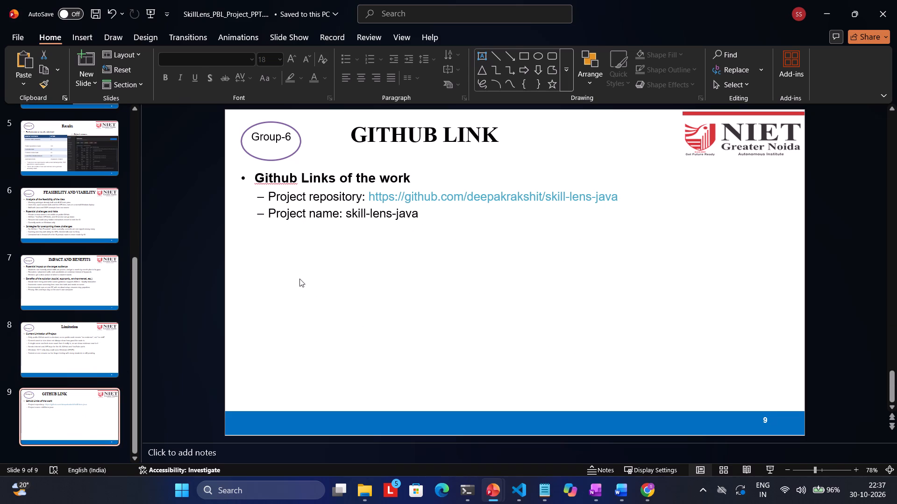
Duplicate the "GITHUB LINK" slide at the end of the presentation three times.
left_click(78, 404)
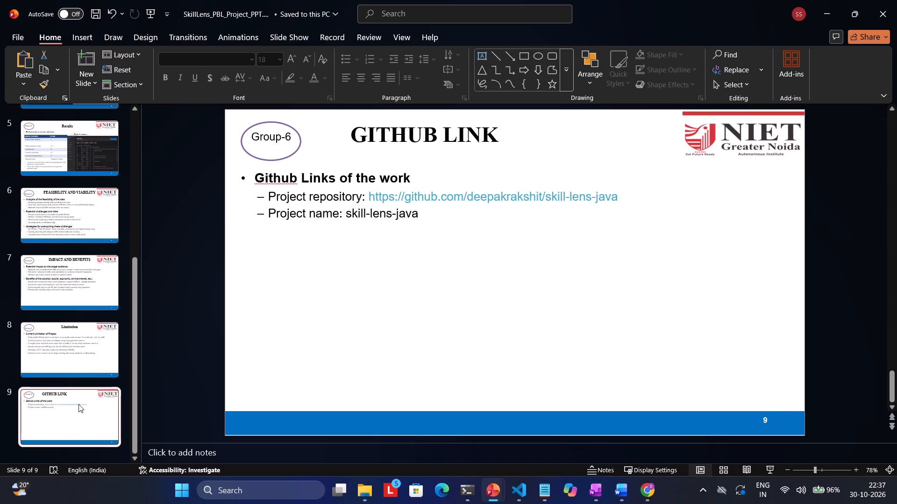
left_click(78, 404)
left_click(78, 404)
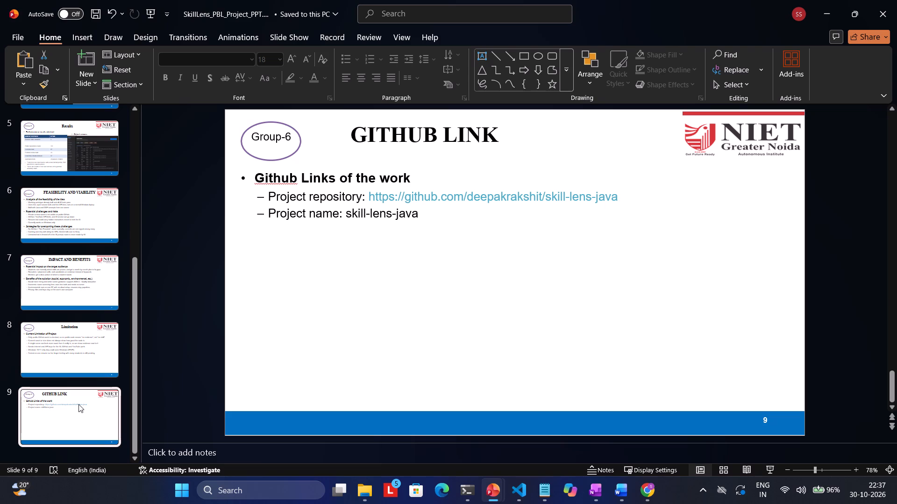
right_click(78, 404)
left_click(129, 238)
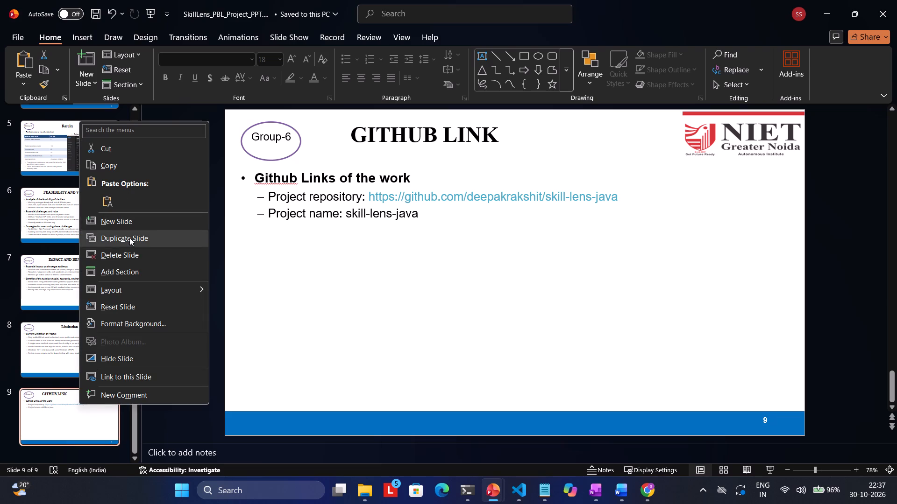
right_click(79, 413)
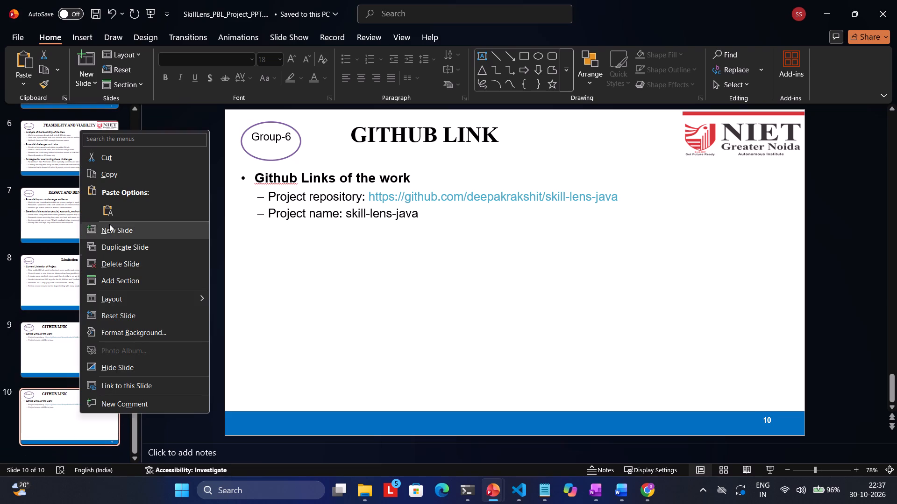
left_click(112, 251)
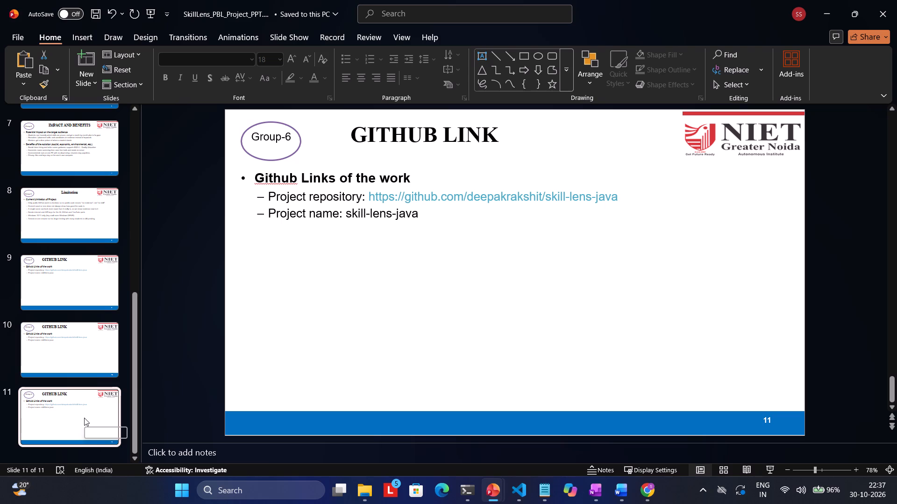
right_click(84, 418)
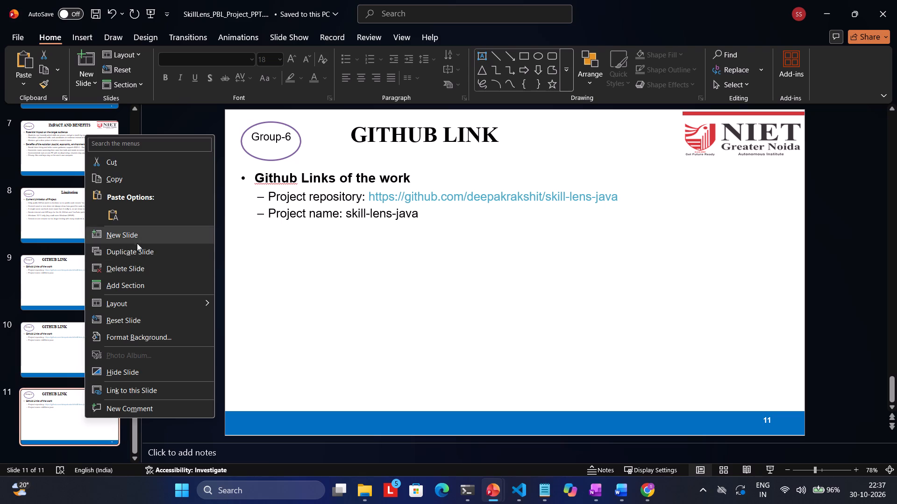
left_click(130, 257)
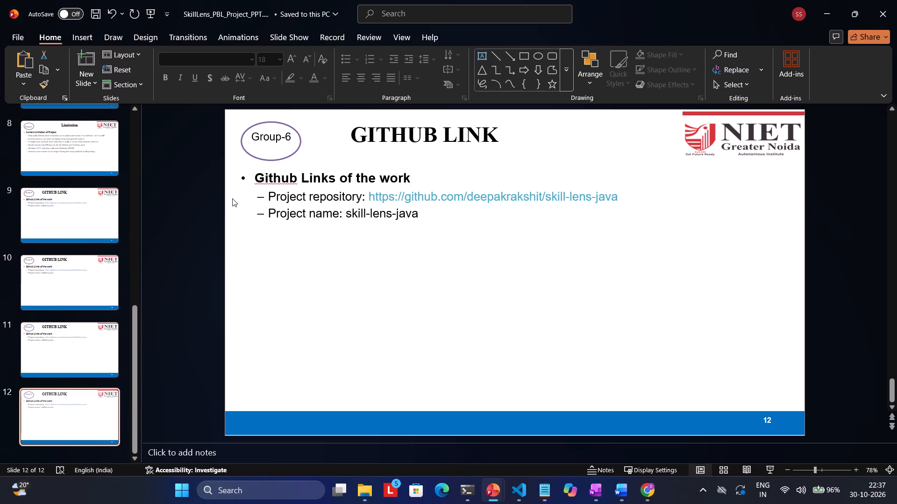
Clear the "GITHUB LINK" title text on the last duplicate, slide 12.
left_click(497, 133)
key("BackSpace")
key("BackSpace")
key("BackSpace")
key("BackSpace")
key("BackSpace")
key("BackSpace")
key("BackSpace")
key("BackSpace")
key("BackSpace")
key("BackSpace")
key("BackSpace")
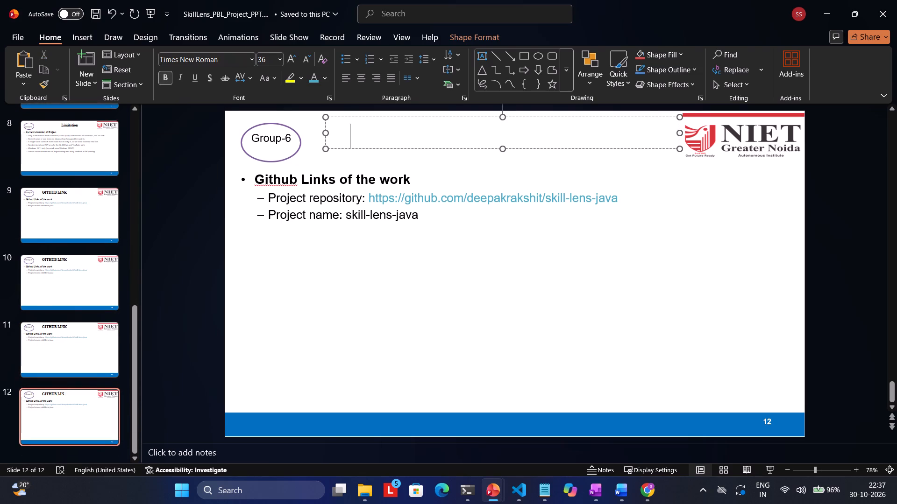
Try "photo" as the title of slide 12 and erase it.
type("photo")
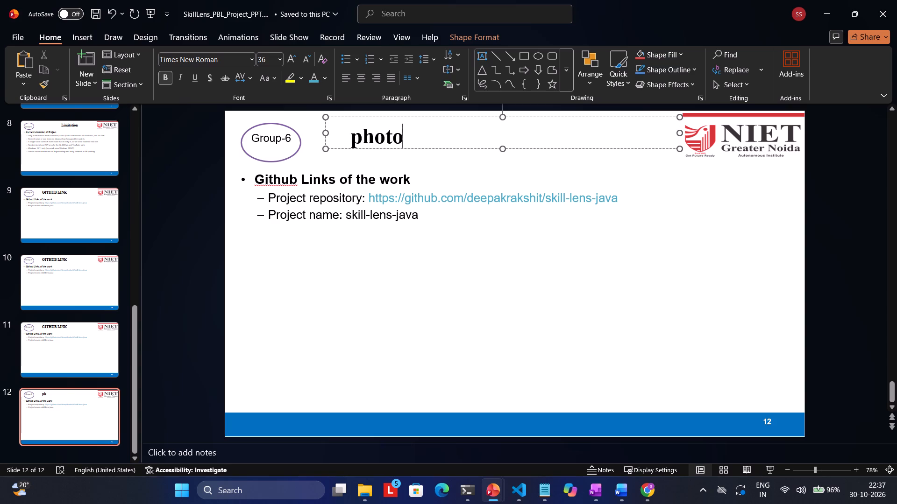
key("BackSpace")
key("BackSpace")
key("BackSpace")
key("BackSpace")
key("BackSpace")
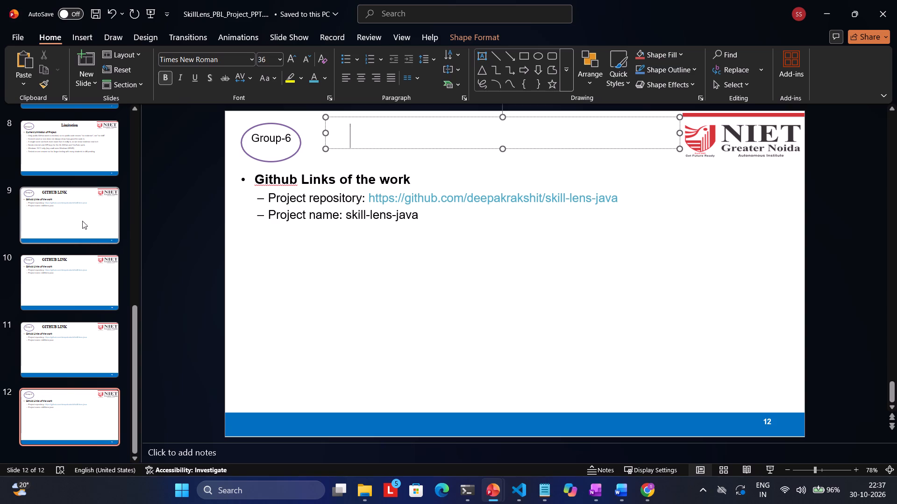
Clear the "GITHUB LINK" title text on the first duplicate, slide 10.
left_click(83, 219)
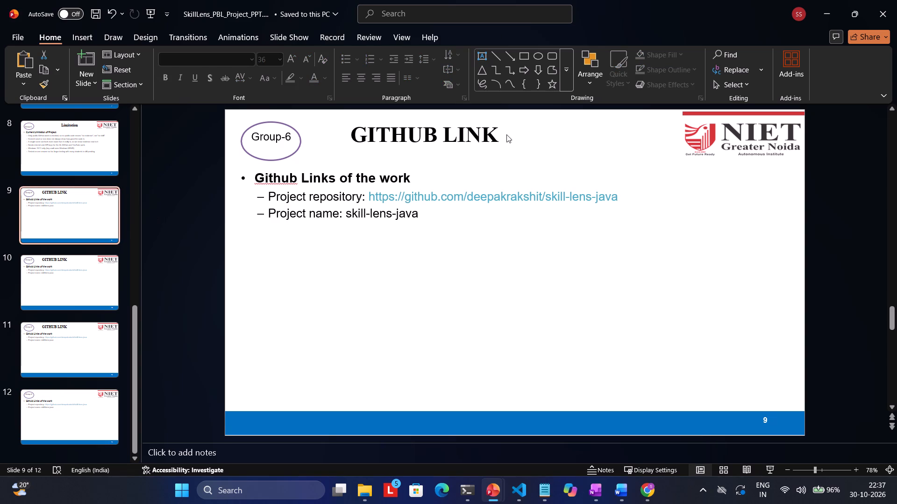
left_click(504, 134)
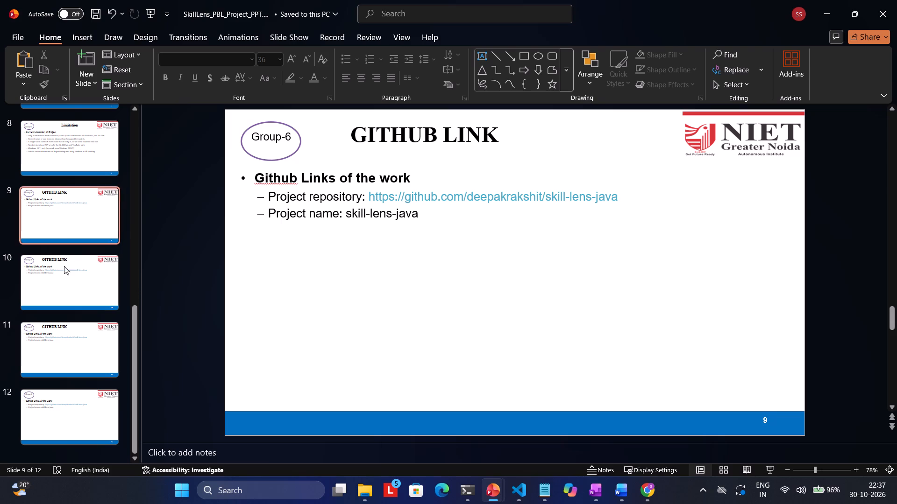
left_click(65, 285)
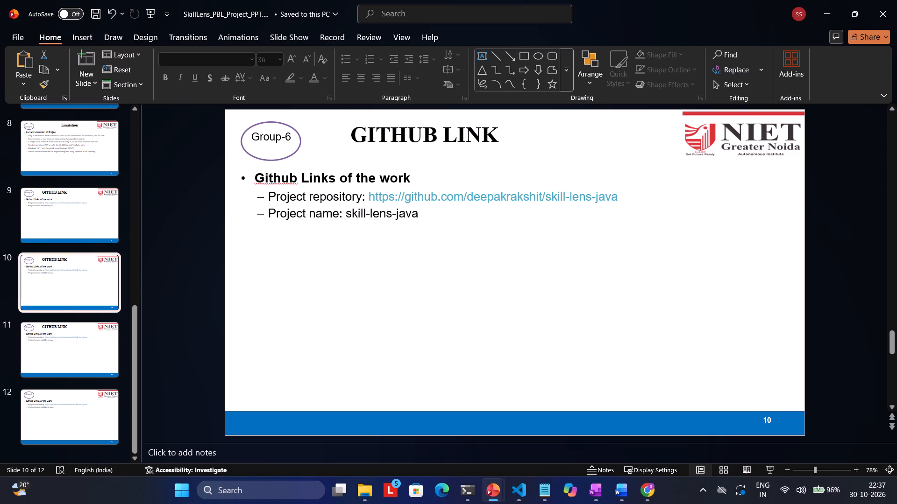
left_click(497, 137)
key("BackSpace")
key("BackSpace")
key("BackSpace")
key("BackSpace")
key("BackSpace")
key("BackSpace")
key("BackSpace")
key("BackSpace")
key("BackSpace")
key("BackSpace")
key("BackSpace")
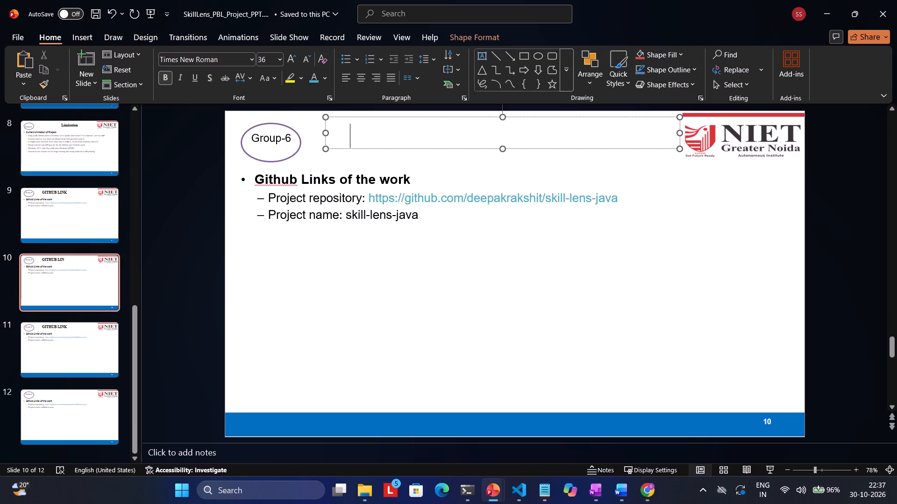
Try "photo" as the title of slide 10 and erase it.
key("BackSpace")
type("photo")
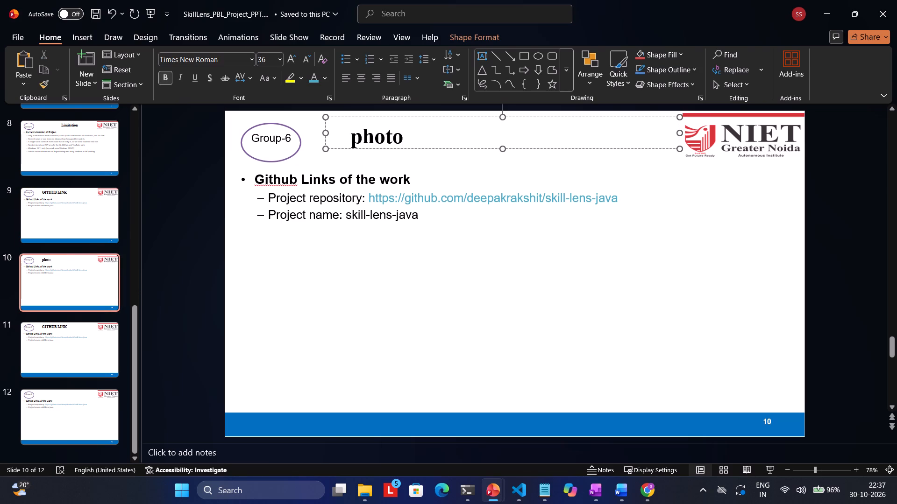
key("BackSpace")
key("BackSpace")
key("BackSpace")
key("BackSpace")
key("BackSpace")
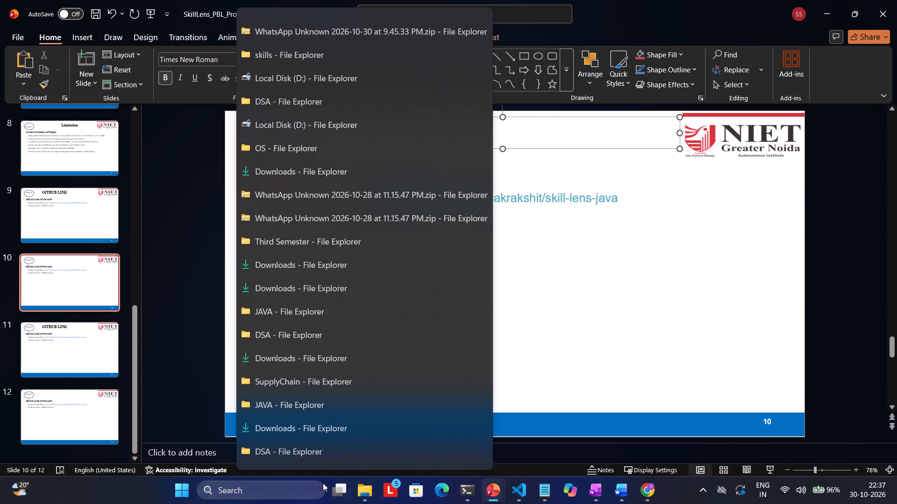
Switch to File Explorer and view the first three SkillLens screenshots in the "WhatsApp Unknown 2026-10-30 at 9.45.33 PM.zip" archive one by one.
left_click(322, 35)
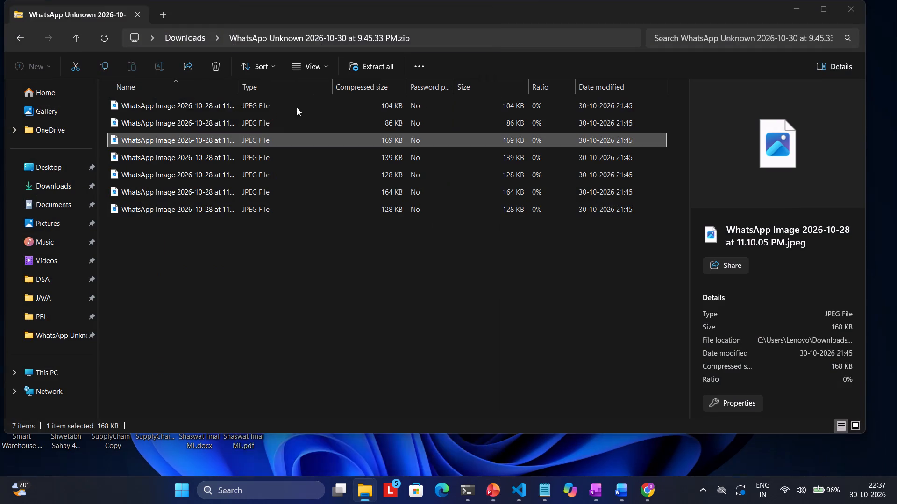
double_click(256, 108)
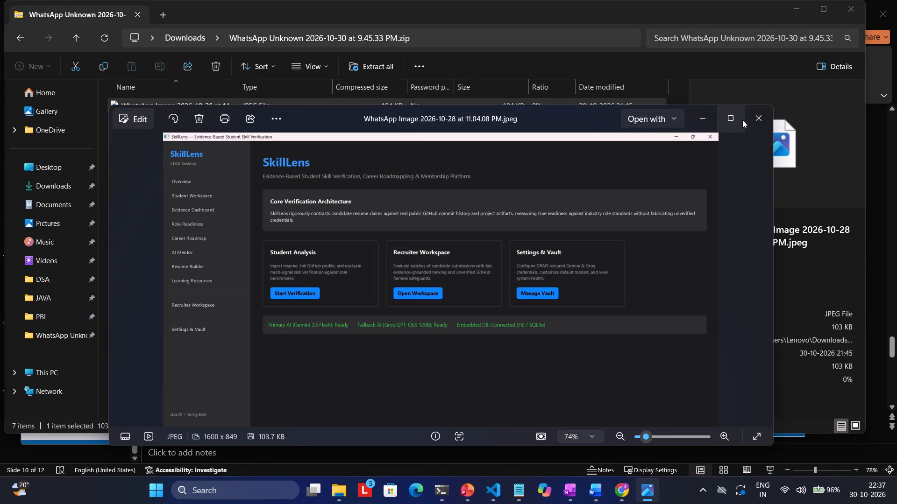
left_click(755, 112)
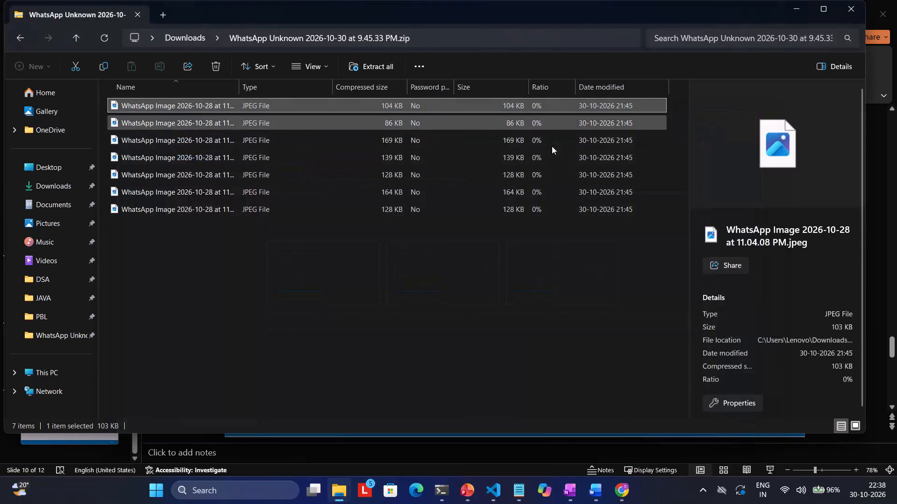
double_click(461, 121)
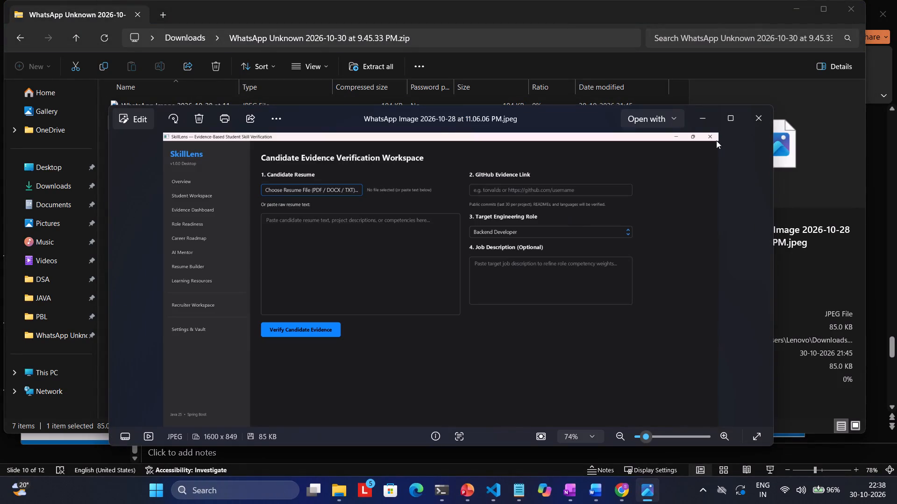
left_click(753, 123)
double_click(356, 140)
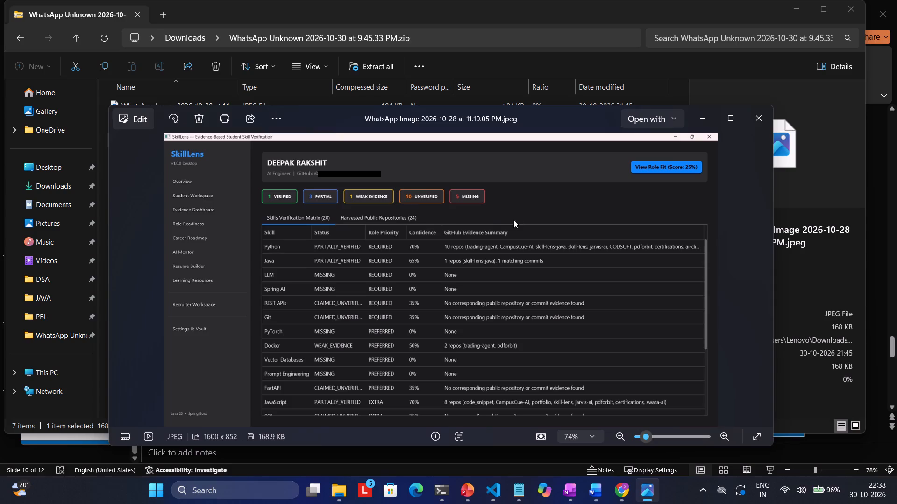
Preview the SkillLens application screenshots in the downloaded WhatsApp zip, including the 11.12.36 PM image.
left_click(758, 126)
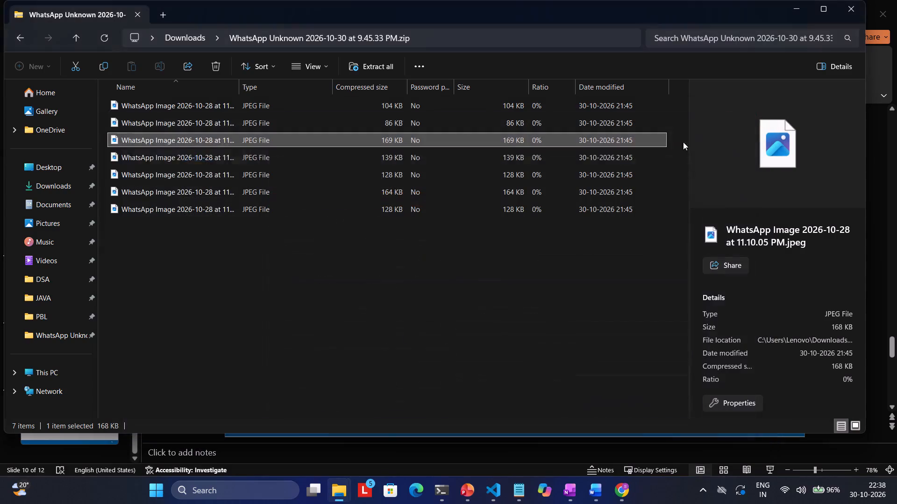
double_click(383, 160)
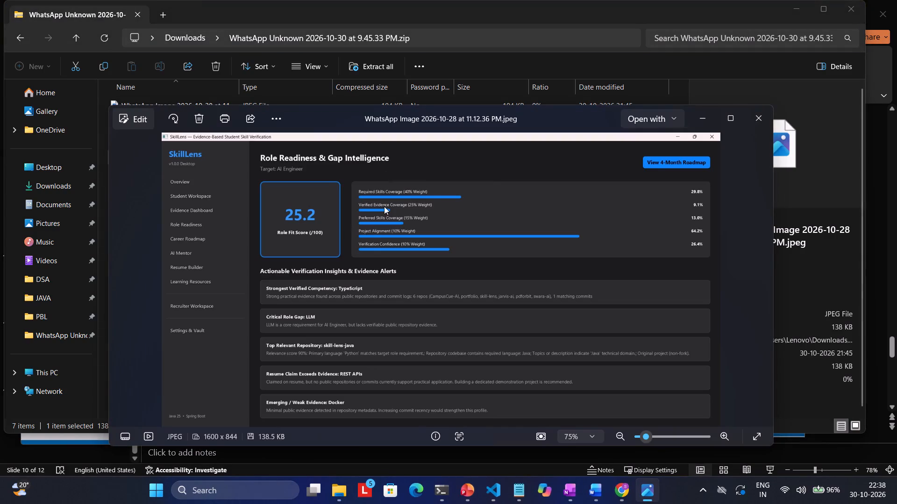
left_click(753, 123)
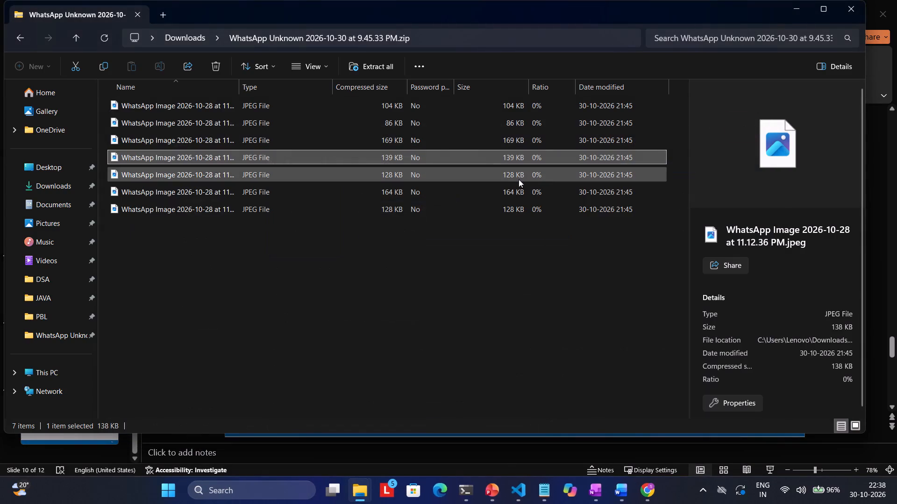
Preview the remaining SkillLens screenshots in the zip: the 11.12.52 PM, 11.13.21 PM and 11.13.47 PM images.
double_click(518, 178)
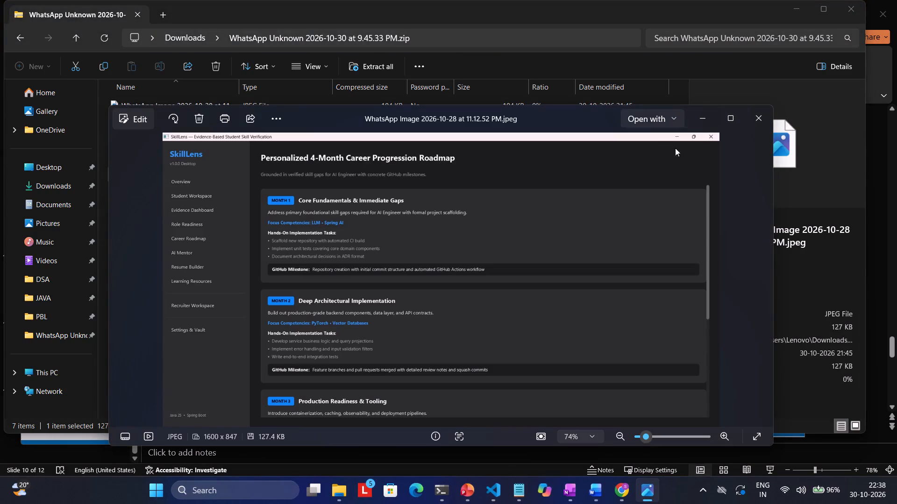
left_click(754, 120)
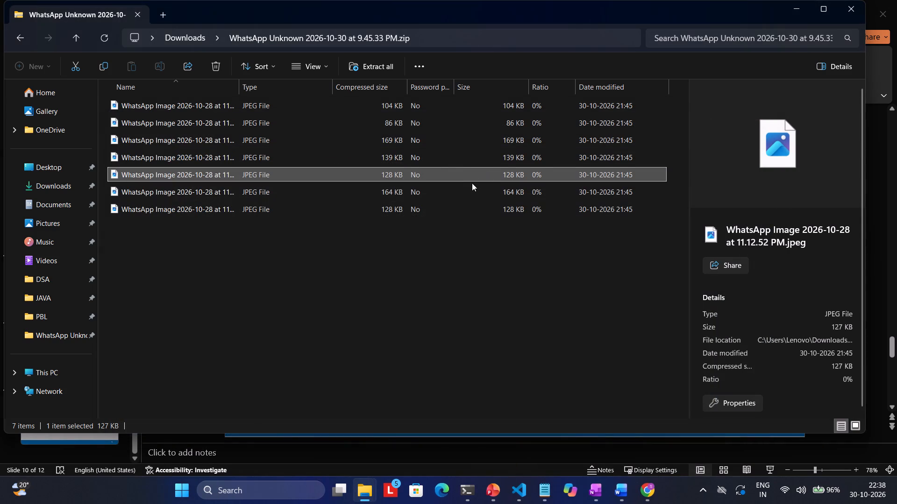
double_click(463, 191)
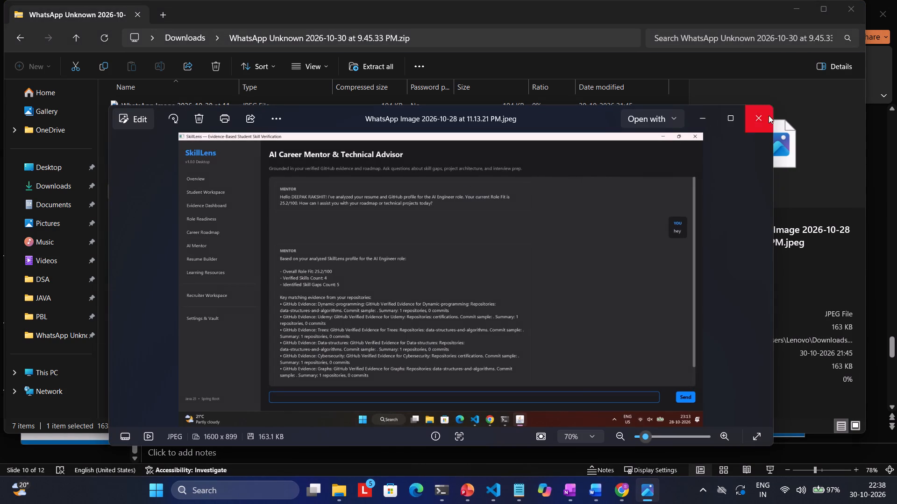
left_click(764, 115)
double_click(427, 205)
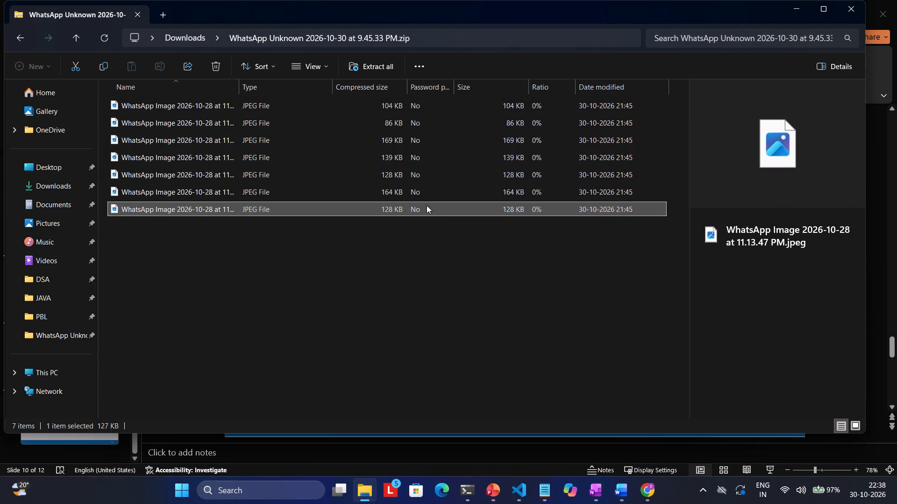
left_click(753, 118)
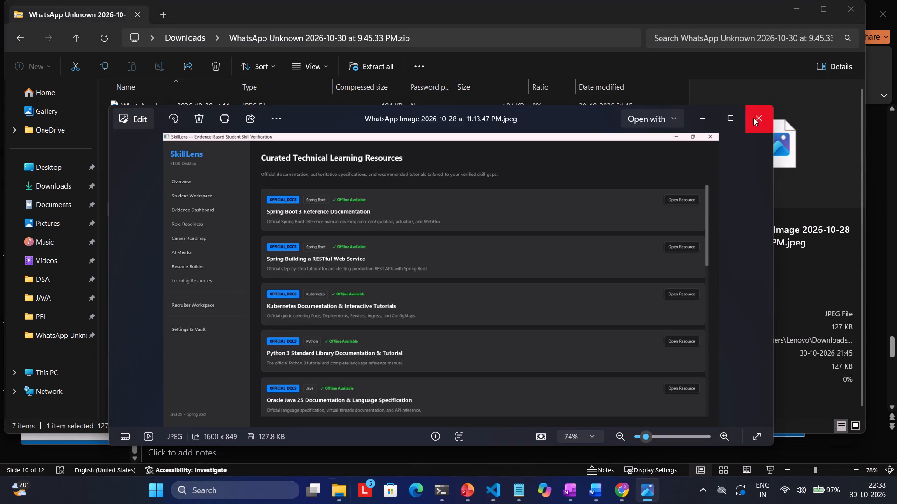
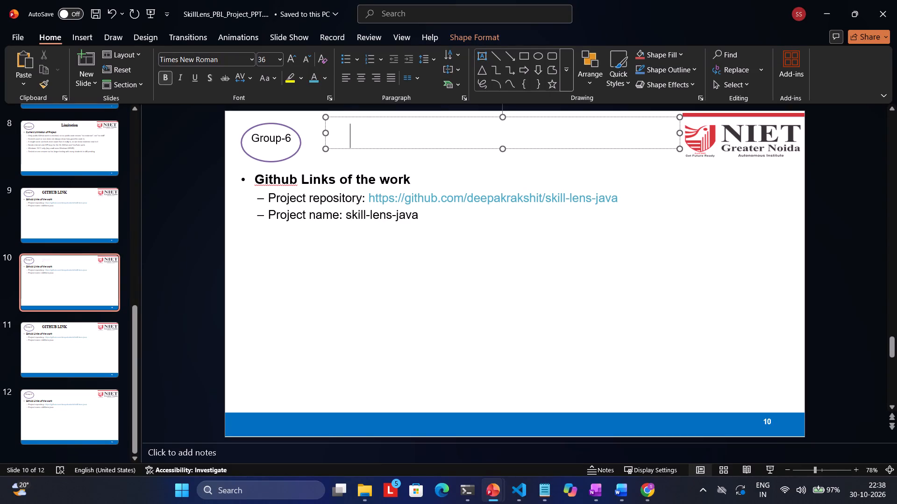
Enter "Prototype" as the title of slide 10.
type("hoto")
key("BackSpace")
key("BackSpace")
key("BackSpace")
key("BackSpace")
type("rotype")
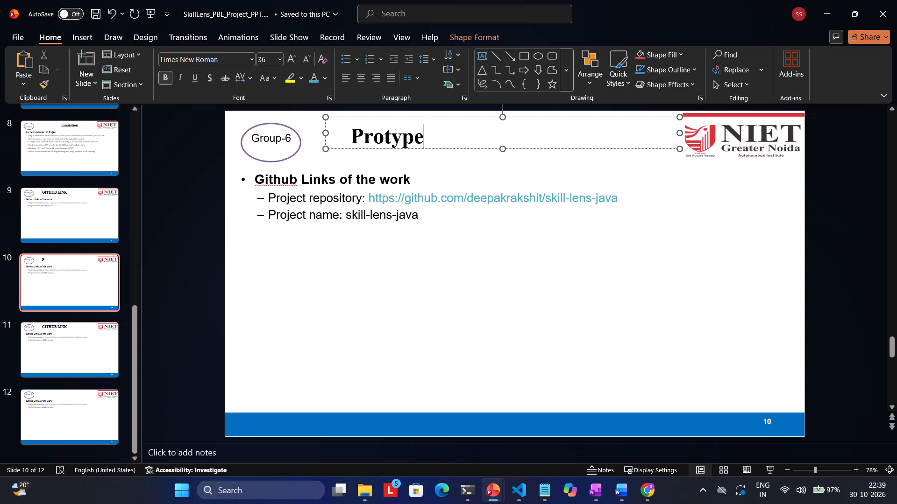
key("BackSpace")
key("BackSpace")
key("BackSpace")
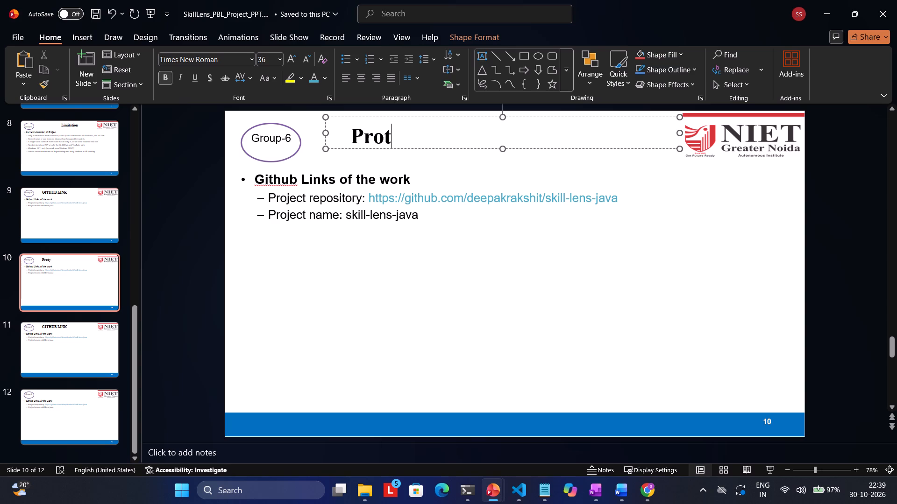
type("otype")
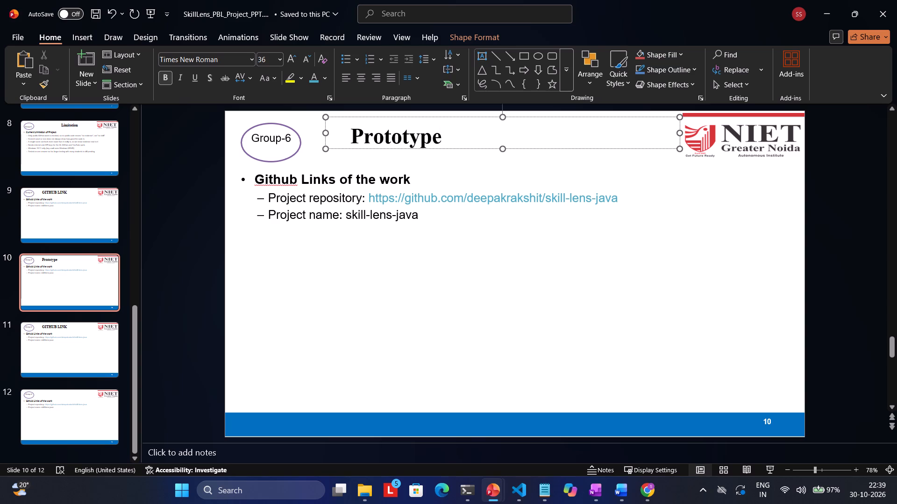
Indent the "Prototype" title with leading spaces so it sits near the middle of the slide.
left_click(351, 139)
key("space")
key("space")
key("space")
key("space")
key("space")
key("space")
key("space")
key("space")
key("space")
key("space")
key("space")
key("space")
key("space")
key("space")
key("space")
key("space")
key("space")
key("space")
key("space")
key("space")
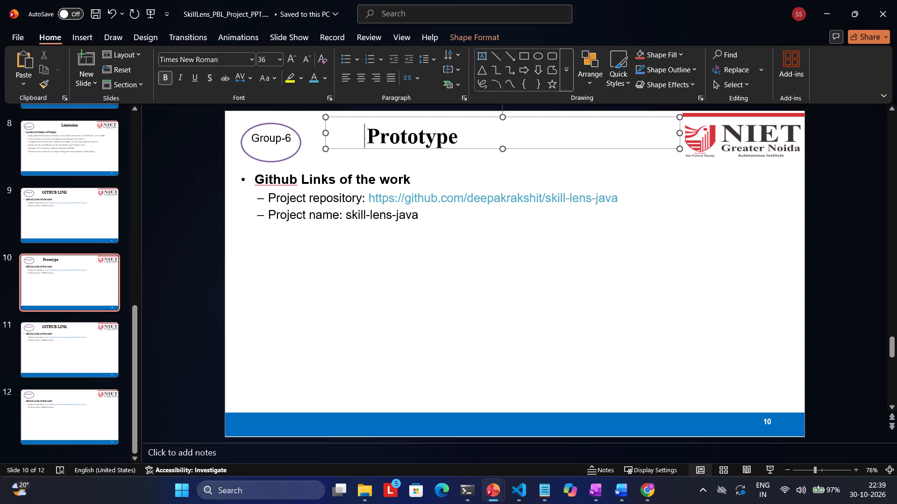
key("BackSpace")
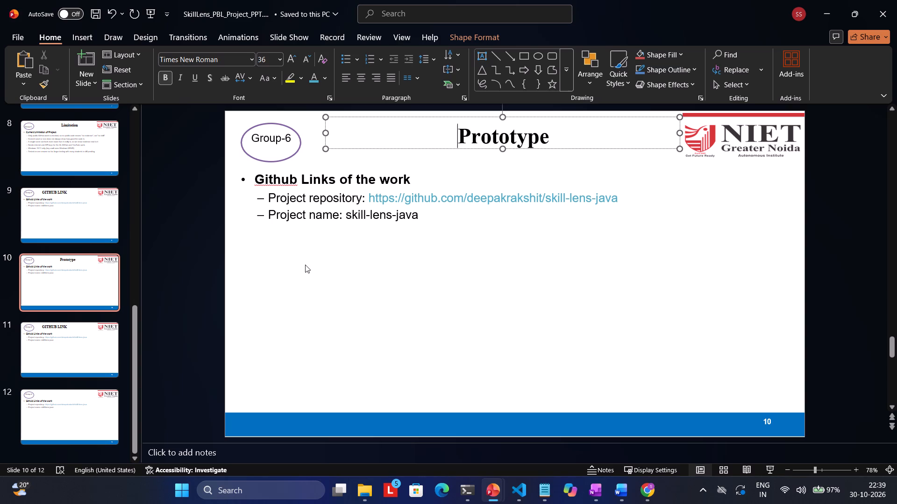
left_click(293, 250)
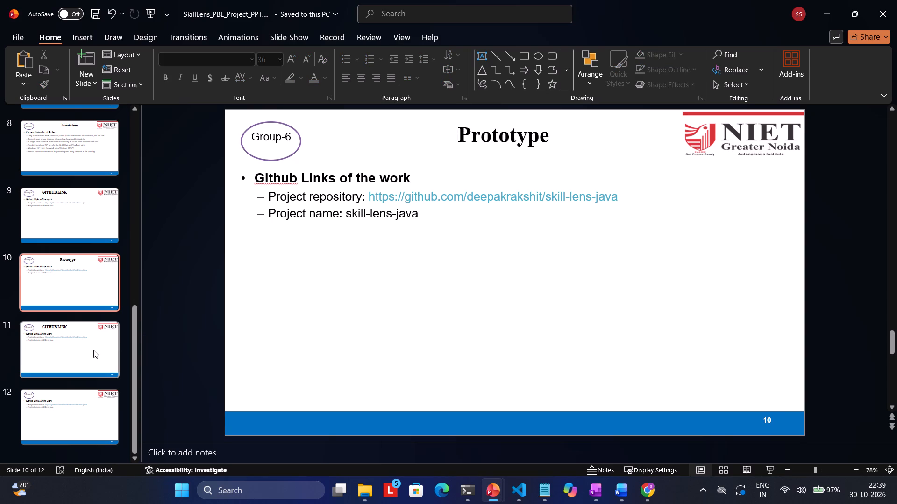
Delete the two leftover GitHub-link slides that follow the Prototype slide.
left_click(93, 350)
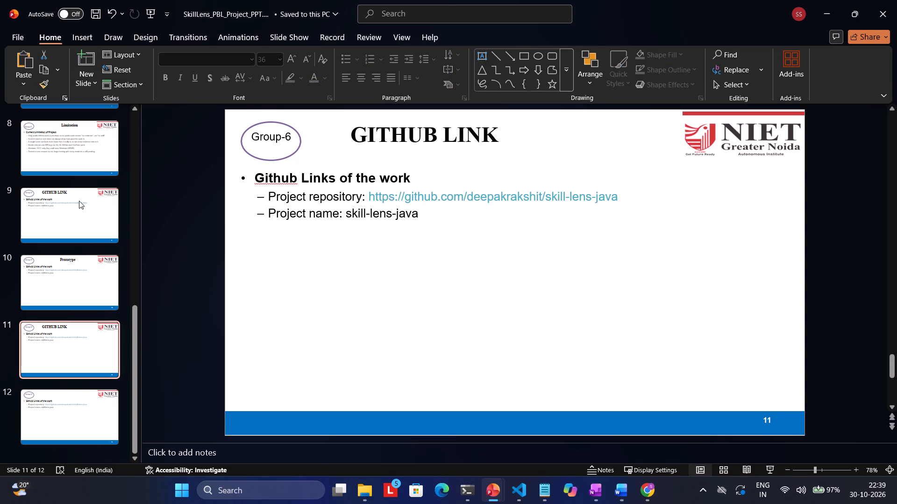
right_click(106, 350)
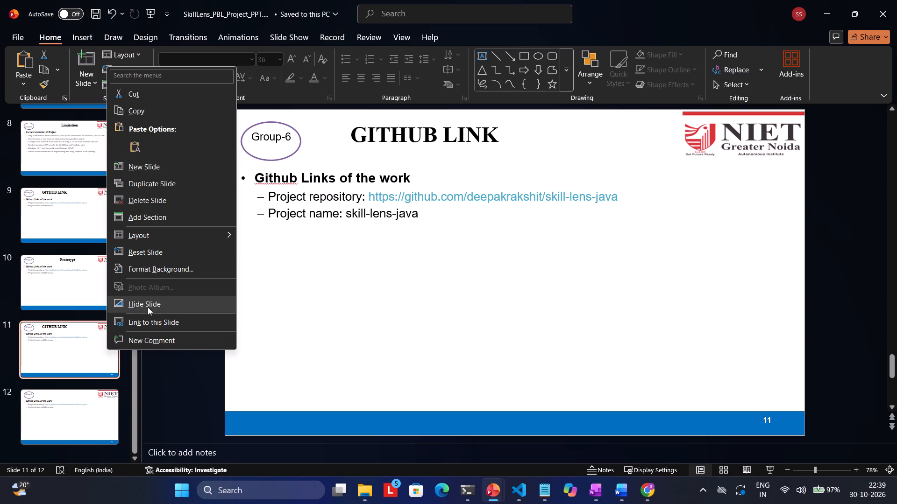
left_click(83, 374)
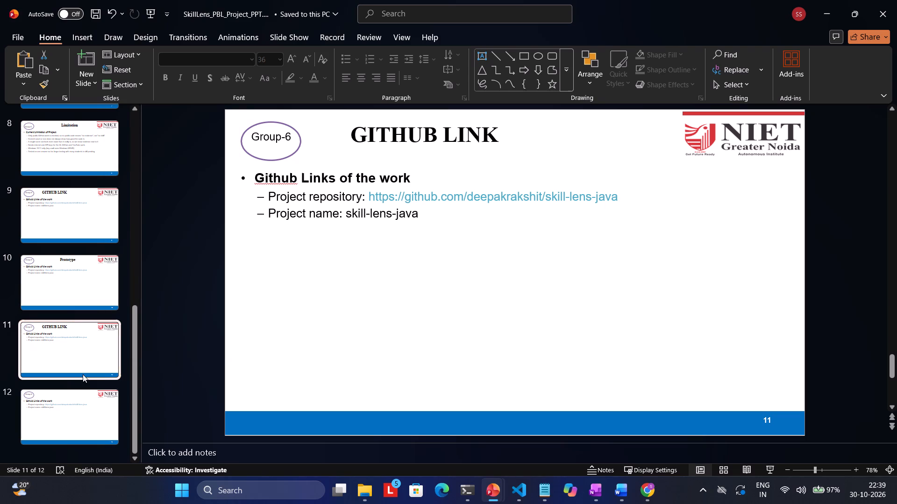
key("Delete")
left_click(77, 415)
key("Print")
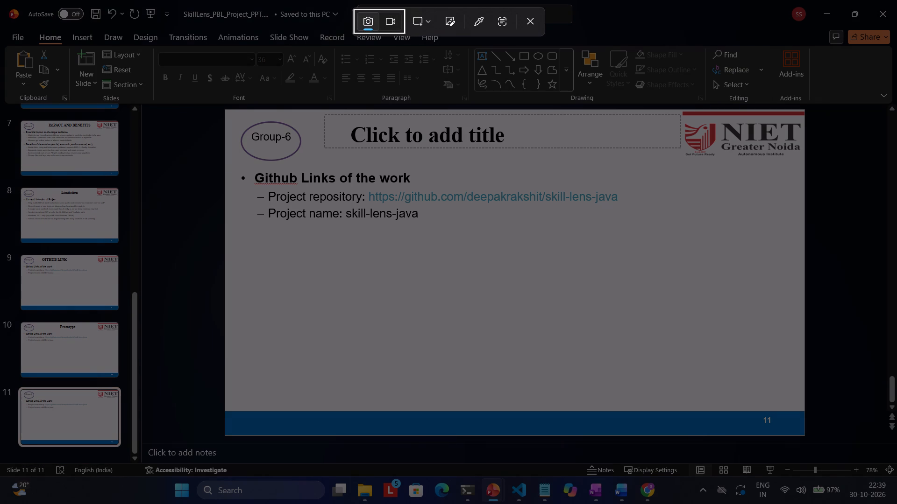
left_click(538, 27)
left_click(59, 404)
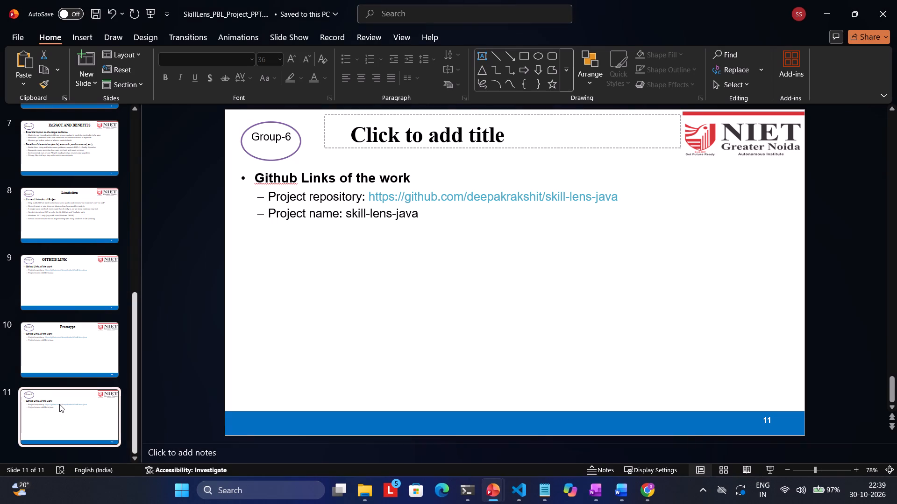
key("Delete")
Duplicate the Prototype slide three times so that slides 10 to 13 are Prototype slides.
left_click(62, 399)
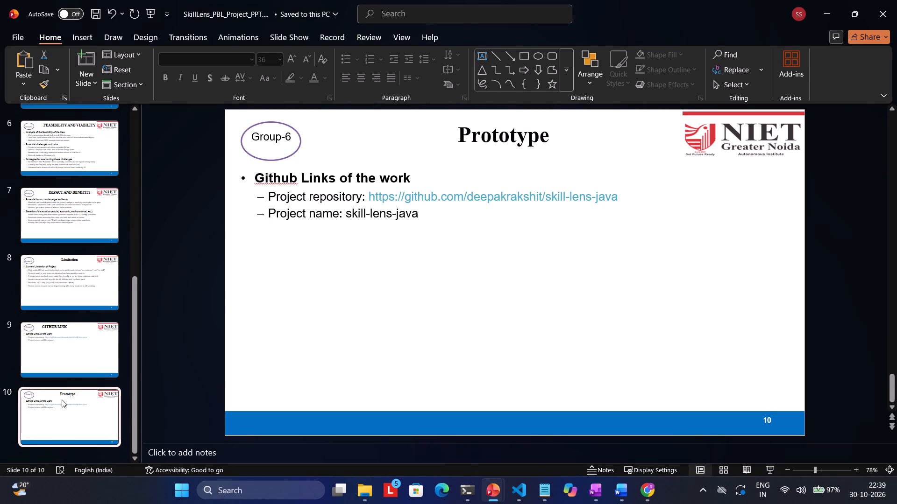
left_click(86, 409)
right_click(85, 416)
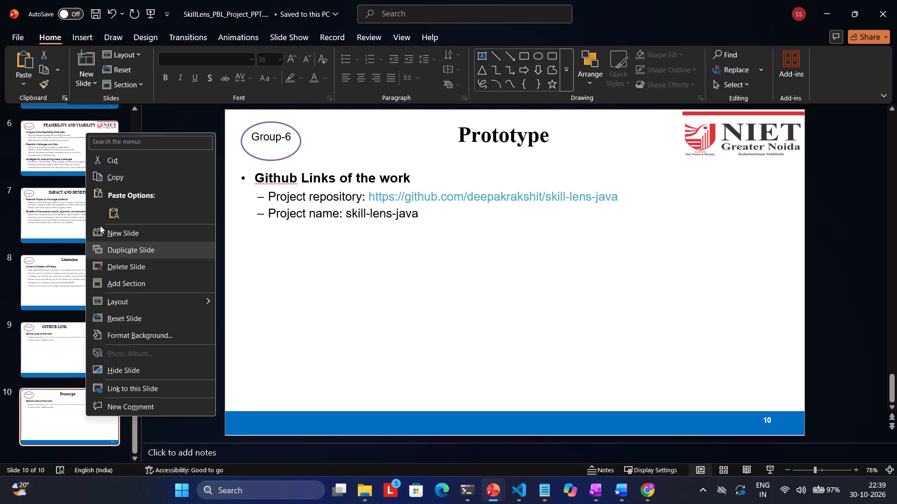
left_click(135, 252)
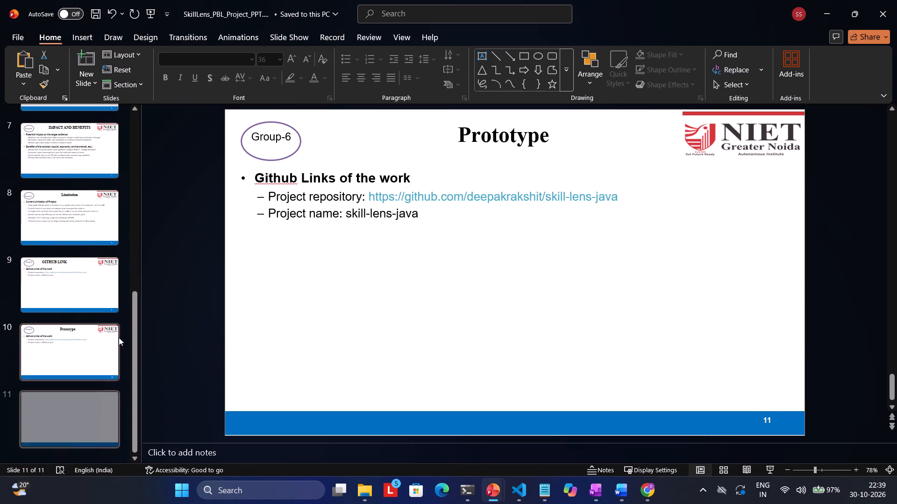
left_click(79, 420)
left_click(79, 420)
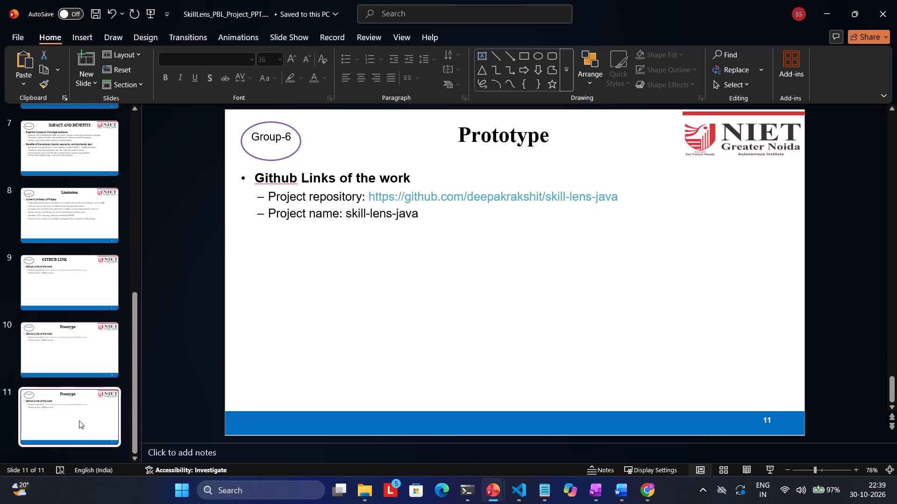
right_click(83, 425)
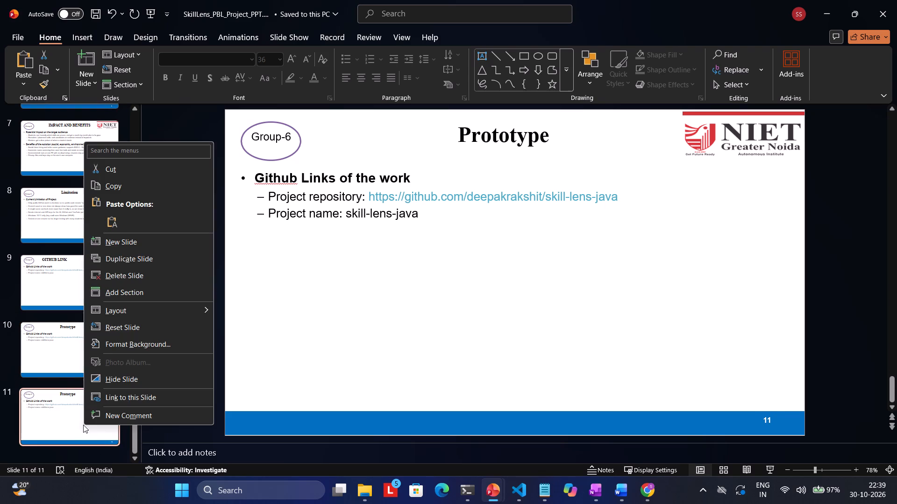
left_click(136, 261)
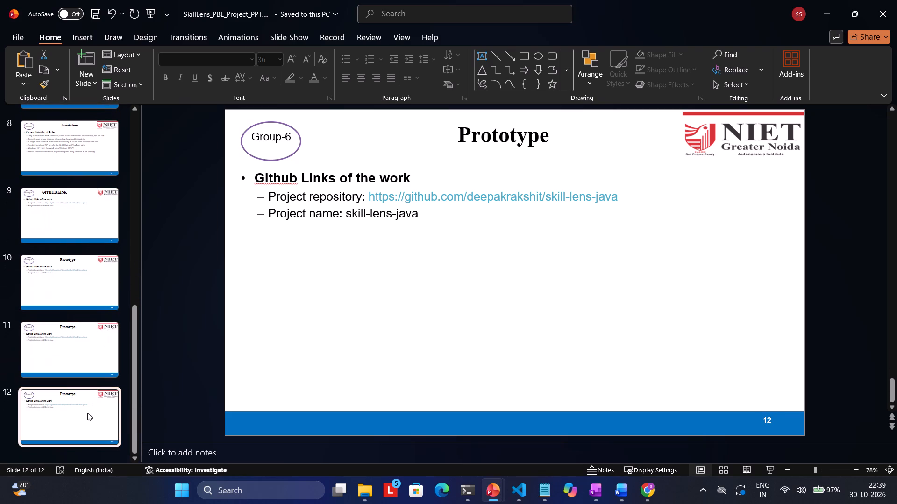
right_click(80, 424)
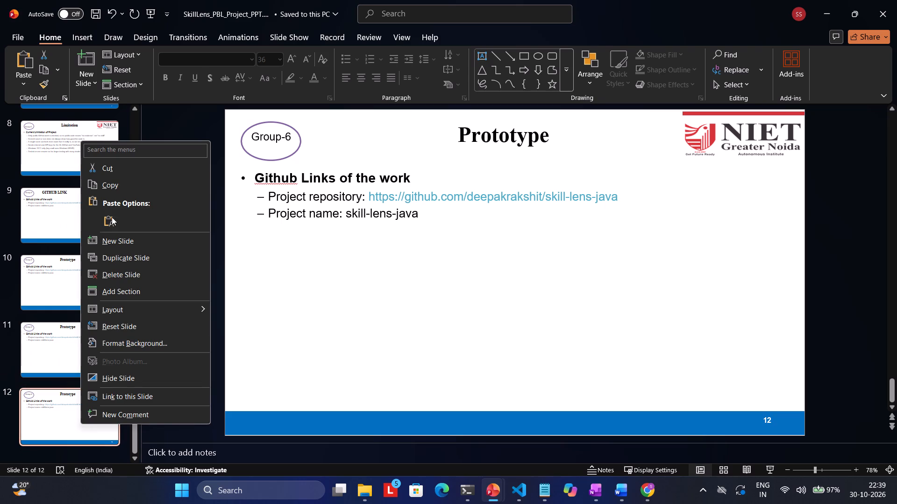
left_click(121, 260)
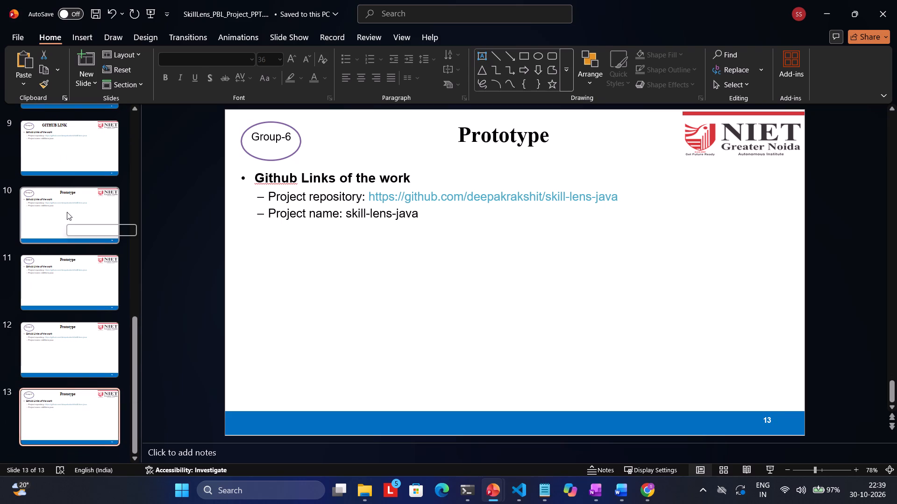
Delete the text box with the GitHub links from the Prototype slide 10.
left_click(68, 211)
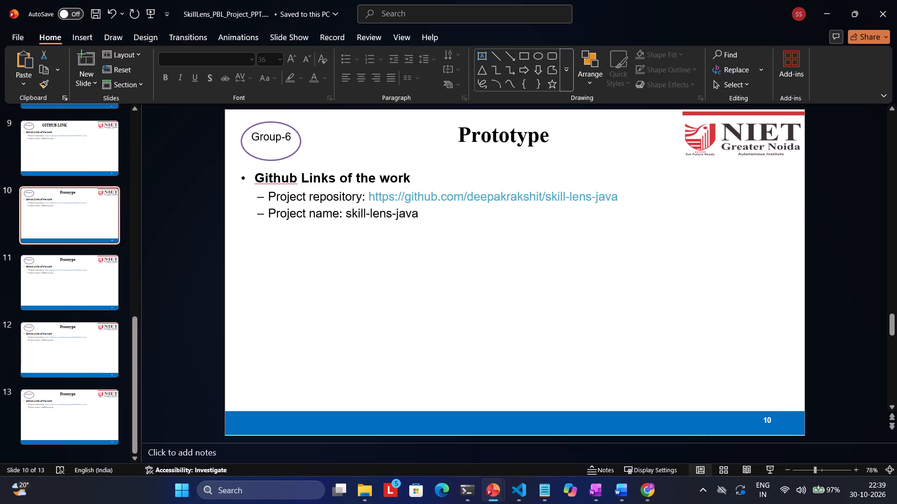
left_click(437, 212)
key("Delete")
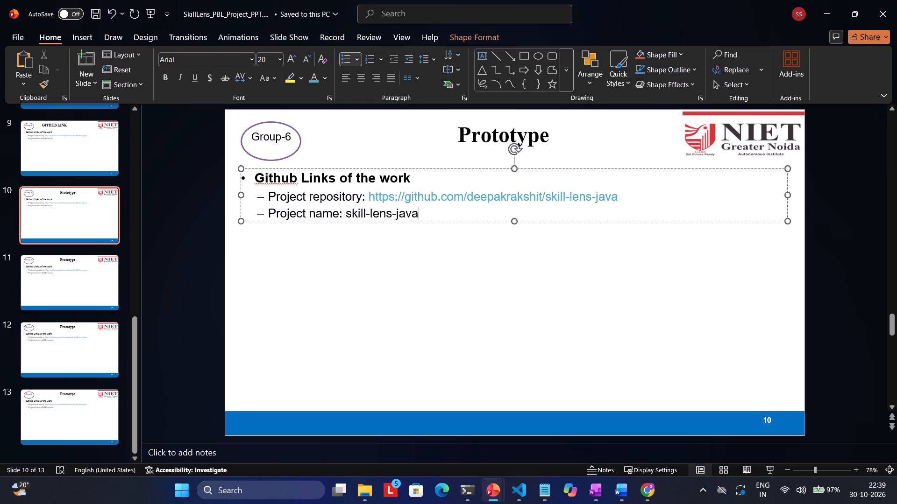
left_click(790, 223)
key("Delete")
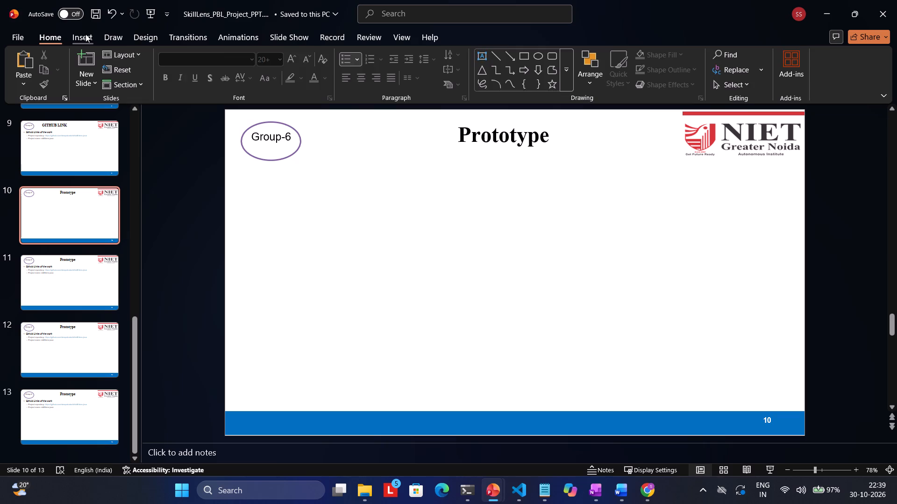
Insert the picture file "WhatsApp Image 2026-10-28 at 11.04.08" from this device onto slide 10.
left_click(85, 34)
left_click(102, 63)
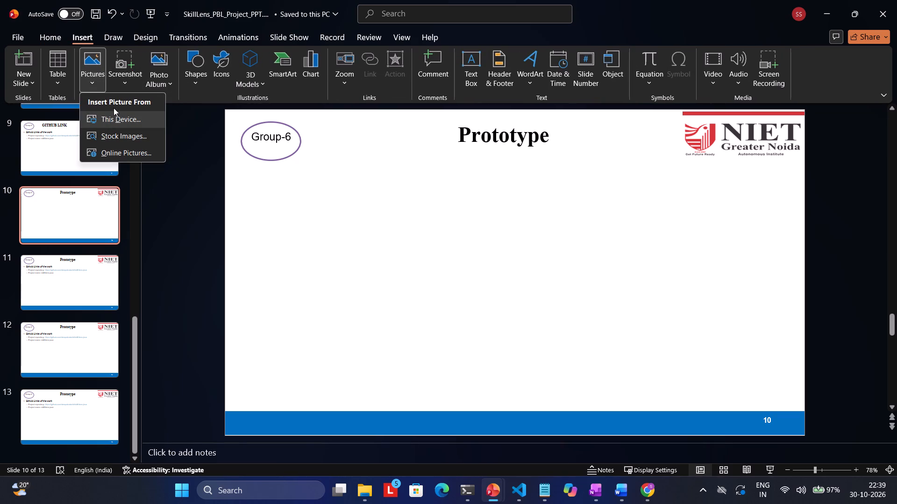
left_click(114, 111)
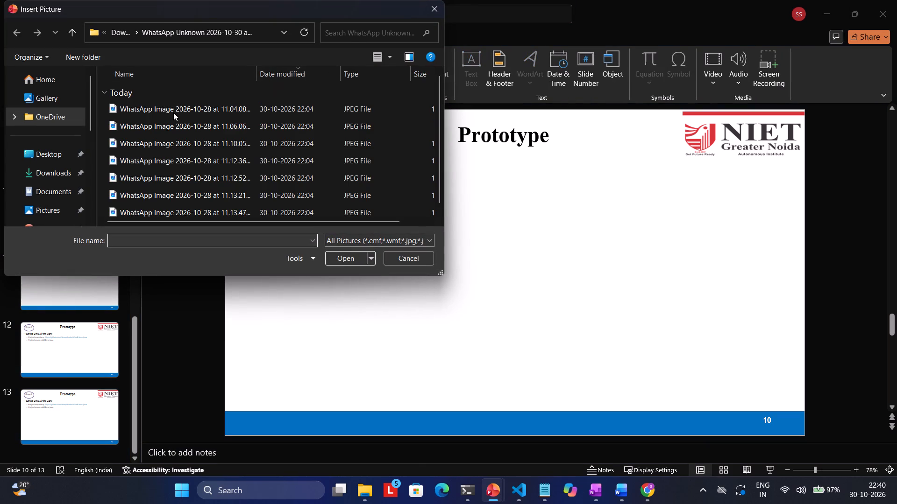
double_click(173, 113)
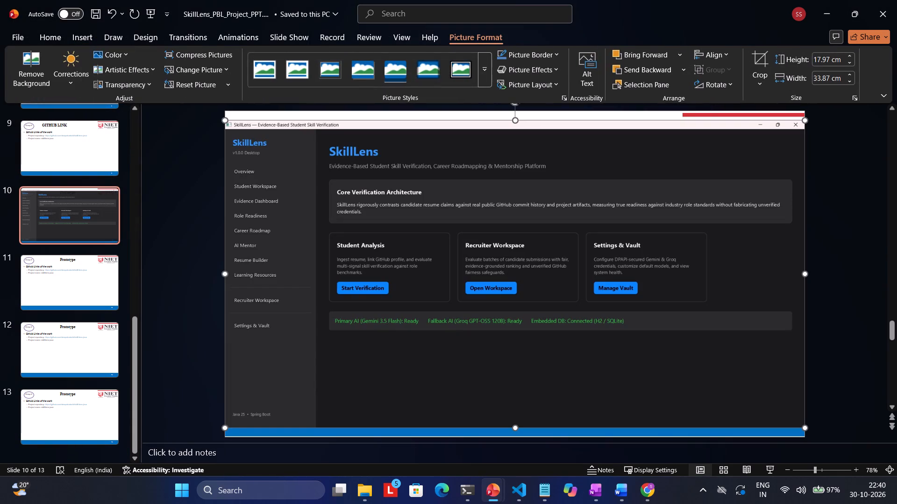
Resize and position the inserted screenshot beneath the title across the full slide width, about 33.87 cm wide and 15.64 cm high.
left_click_drag(224, 120, 228, 123)
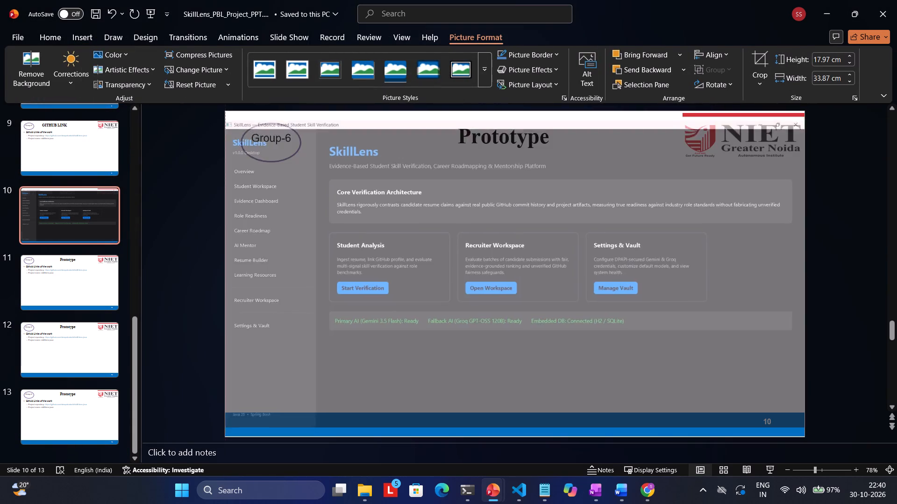
left_click_drag(228, 123, 298, 236)
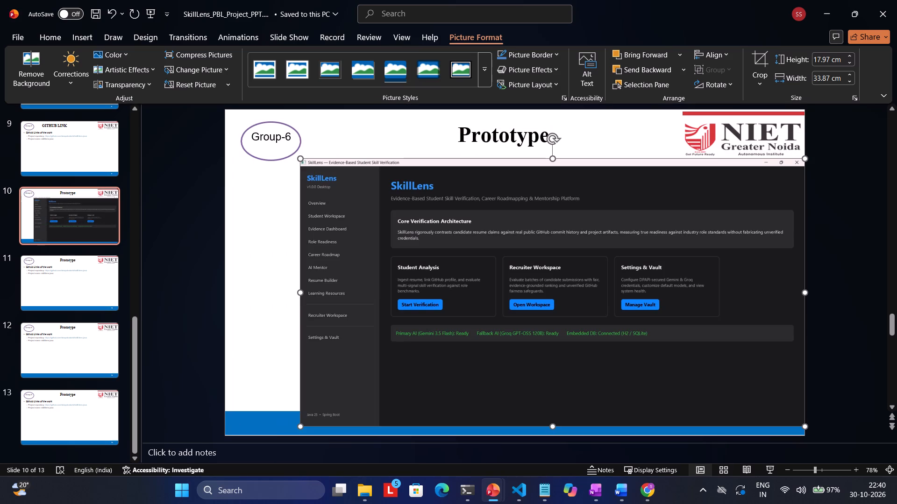
left_click_drag(374, 255, 320, 256)
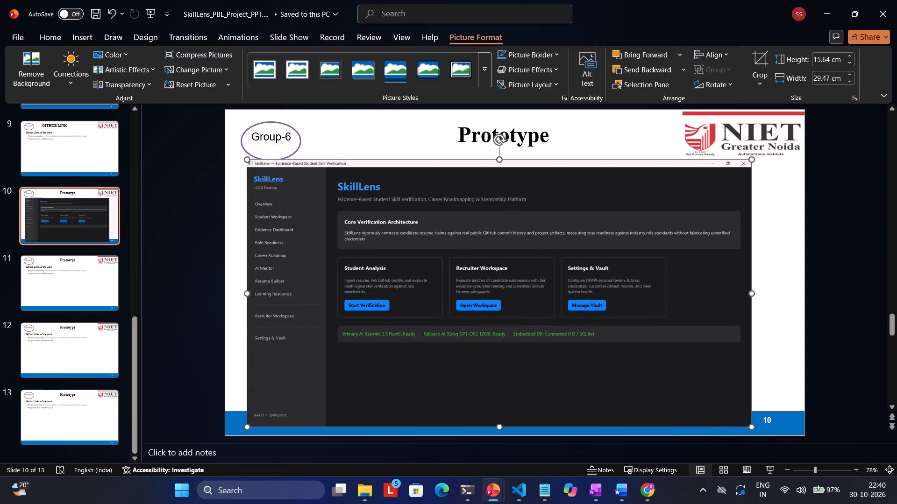
left_click_drag(753, 293, 754, 293)
left_click_drag(754, 293, 804, 292)
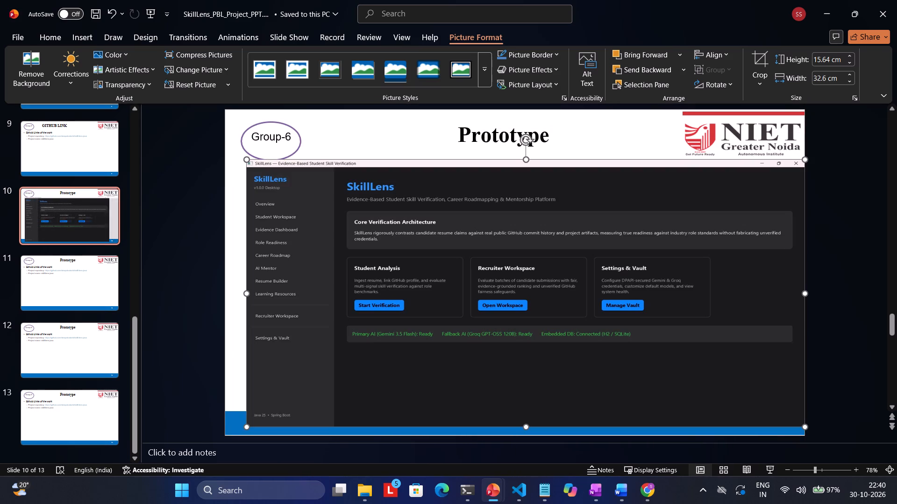
left_click(246, 293)
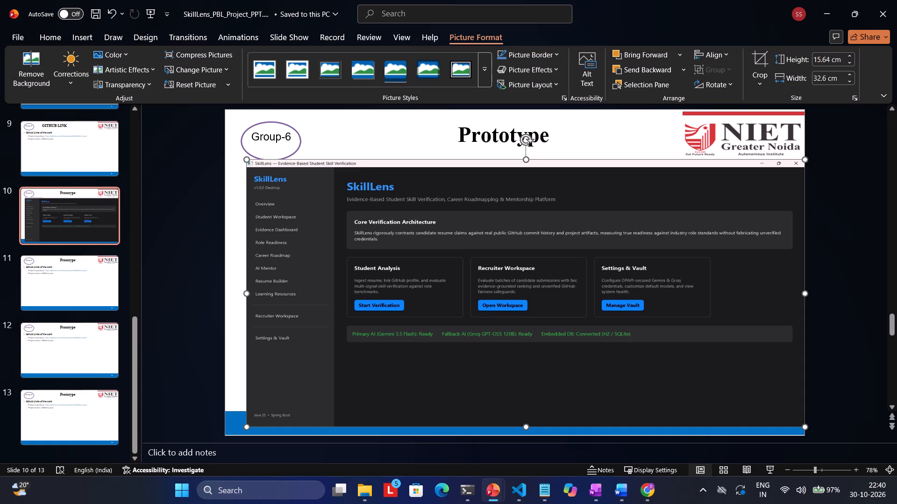
left_click_drag(246, 293, 238, 293)
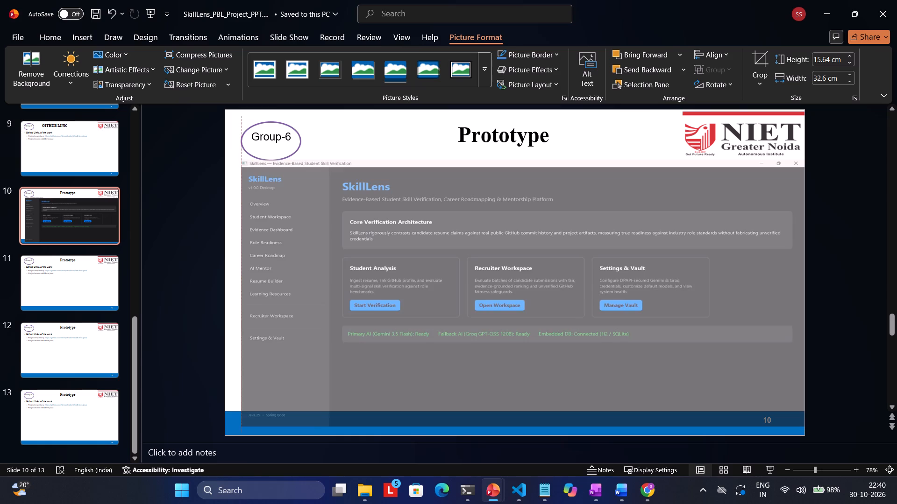
left_click_drag(238, 293, 226, 287)
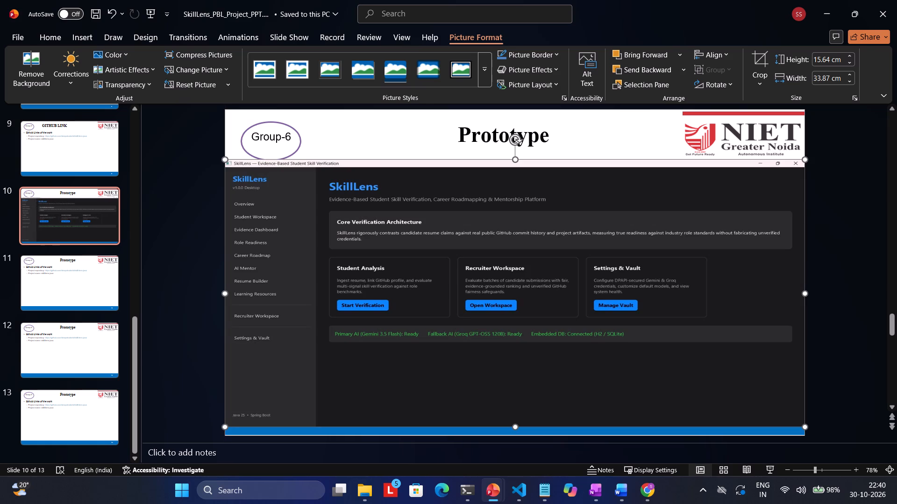
Shrink the overview screenshot on slide 10 so that it ends above the blue footer bar.
left_click_drag(226, 427, 234, 419)
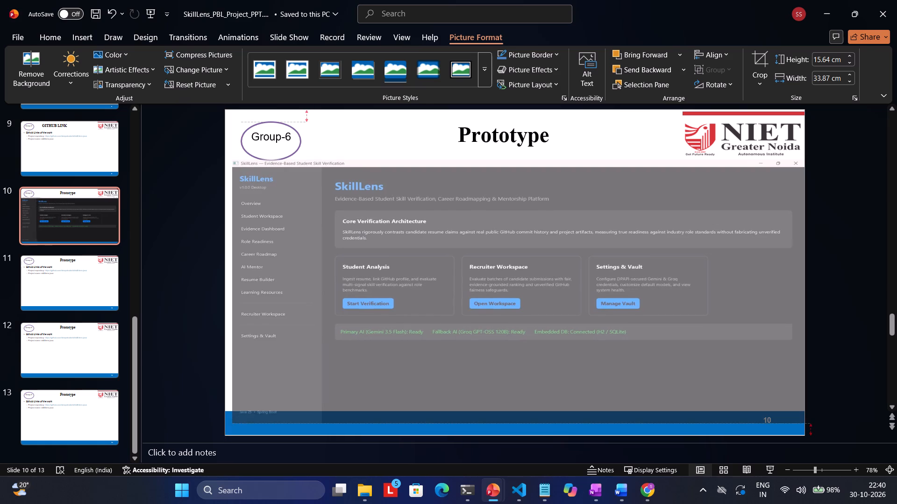
left_click_drag(234, 419, 231, 406)
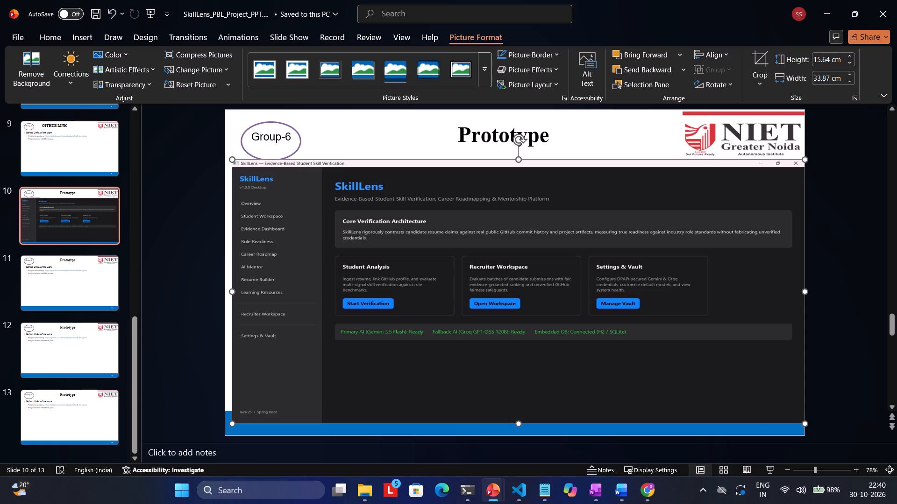
left_click_drag(803, 424, 790, 405)
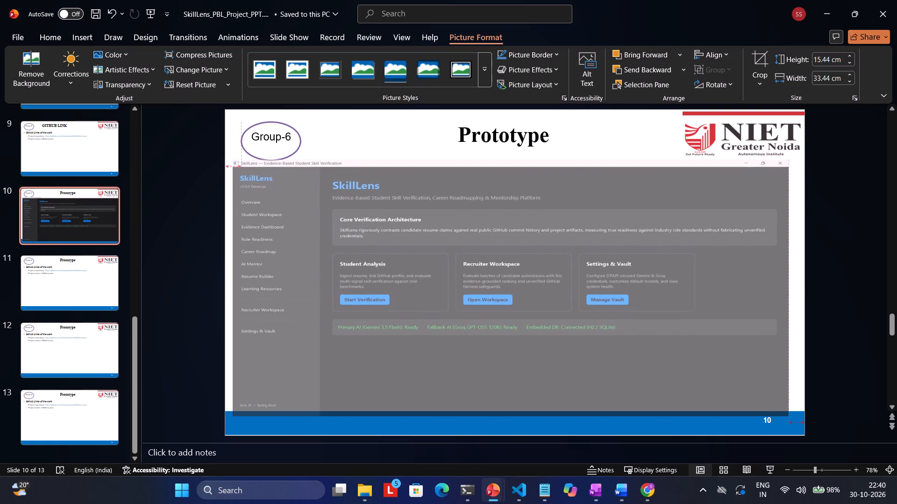
Fit the overview screenshot on slide 10 to the full slide width above the footer bar, about 33.87 cm wide and 14.76 cm high.
left_click_drag(790, 405, 779, 399)
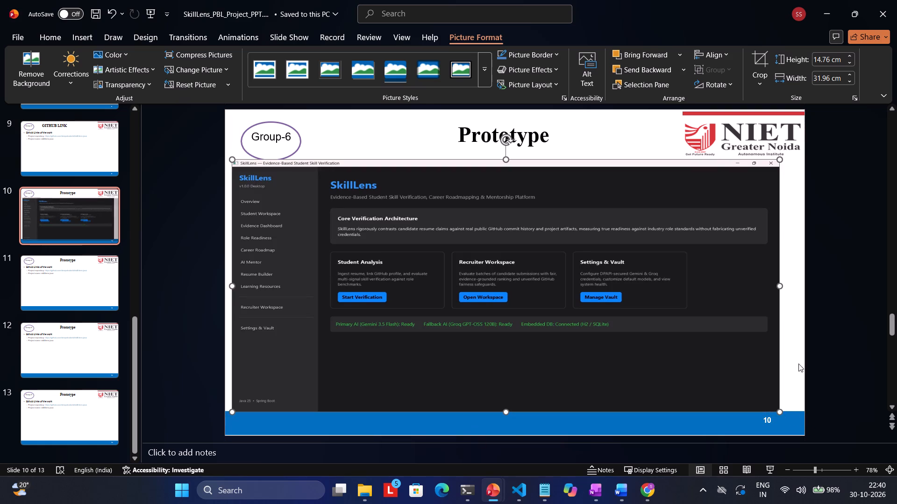
left_click_drag(779, 287, 809, 287)
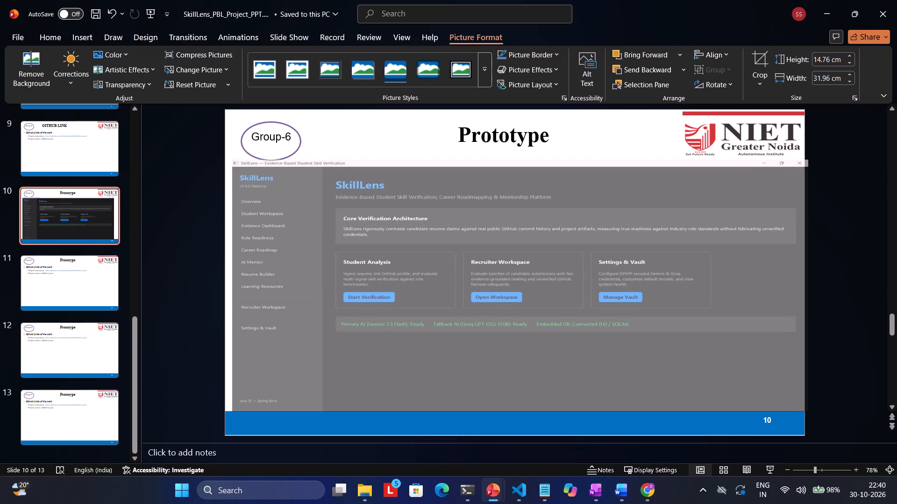
left_click_drag(809, 287, 805, 289)
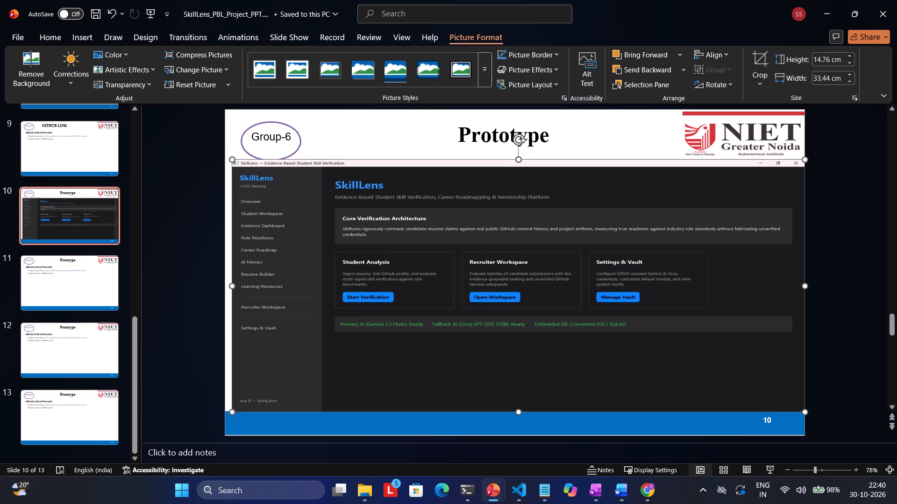
left_click_drag(230, 284, 226, 284)
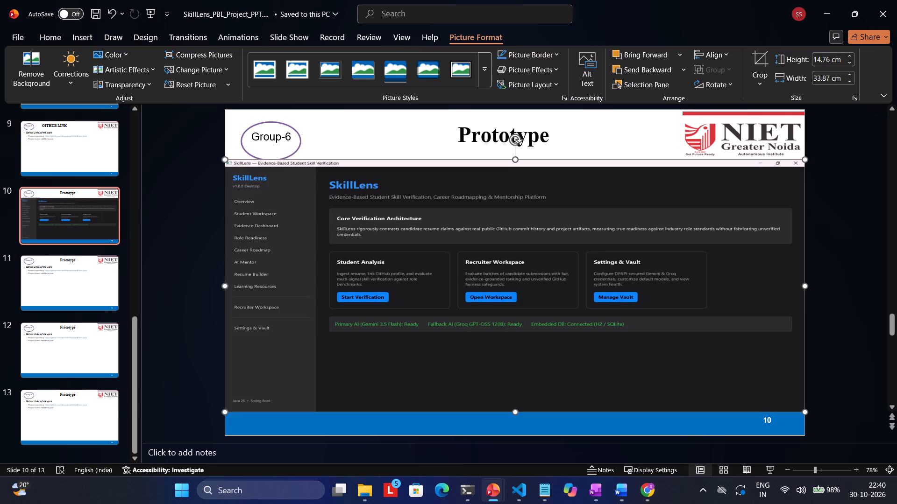
left_click(389, 120)
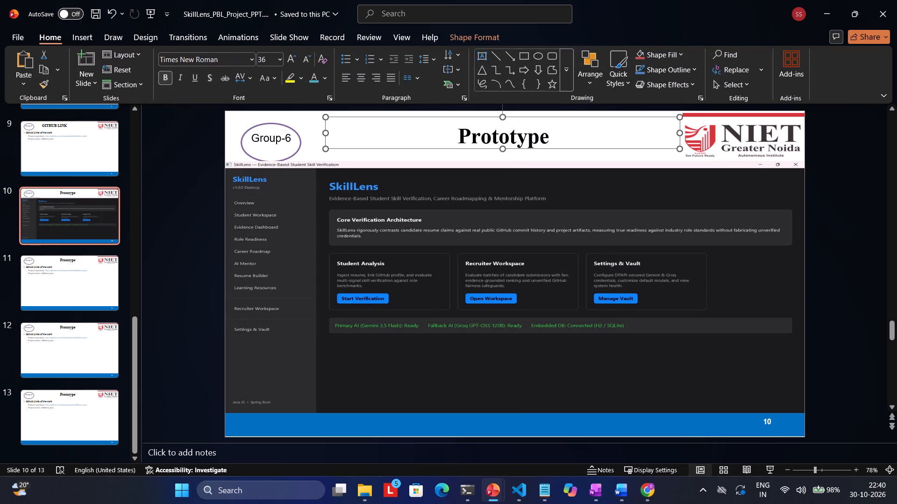
Delete the text box with the GitHub links from the Prototype slide 11.
left_click(86, 273)
left_click(417, 212)
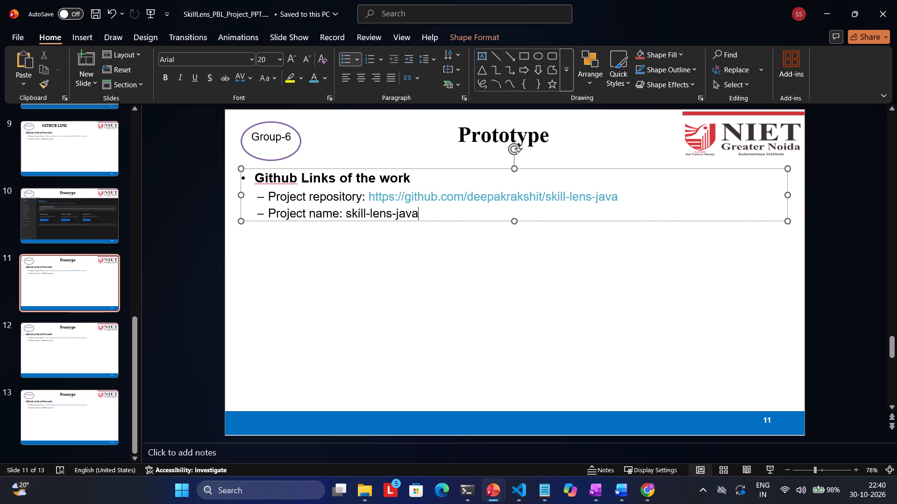
key("Delete")
left_click(784, 219)
key("Delete")
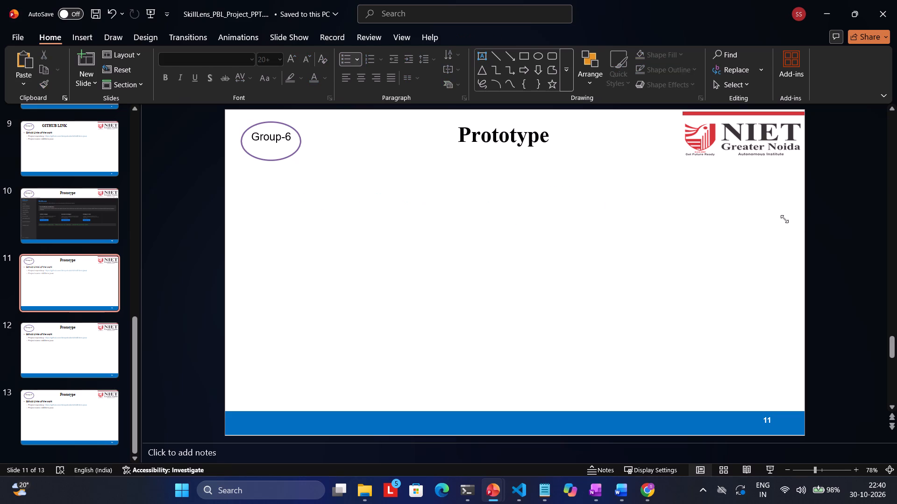
Insert the picture file "WhatsApp Image 2026-10-28 at 11.06.06" from this device onto slide 11.
left_click(85, 37)
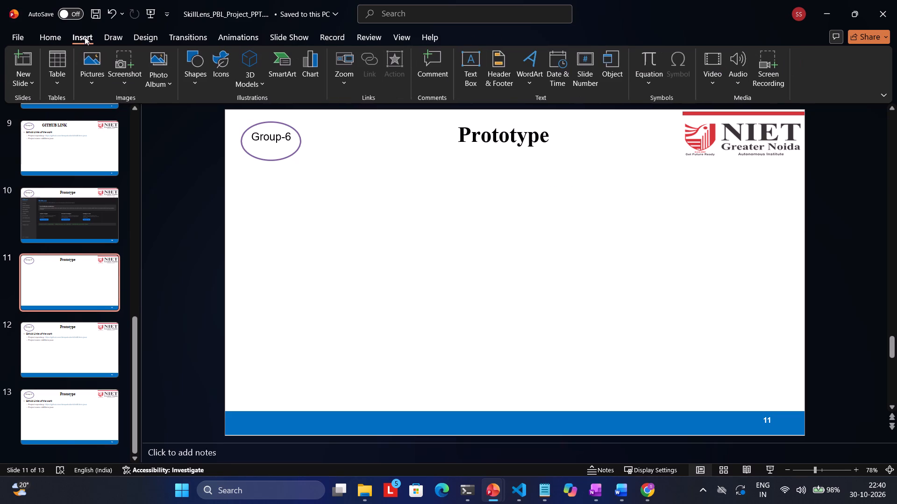
left_click(95, 61)
left_click(113, 117)
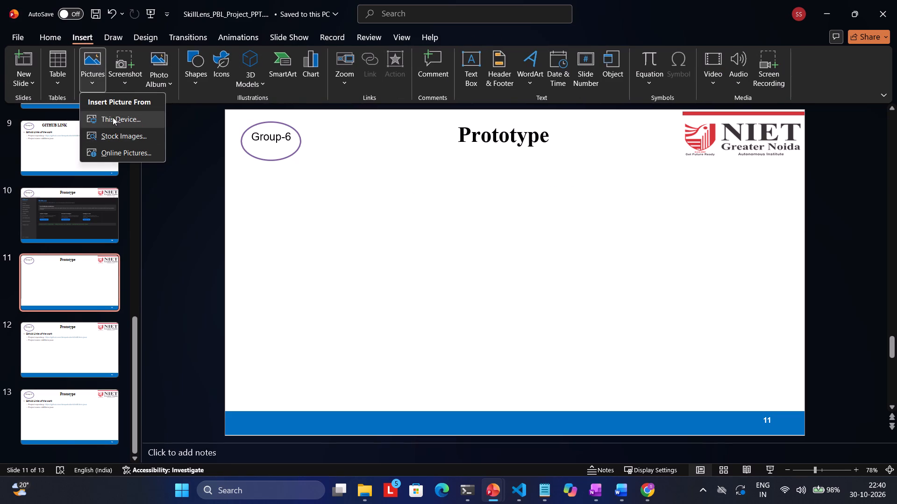
left_click(192, 126)
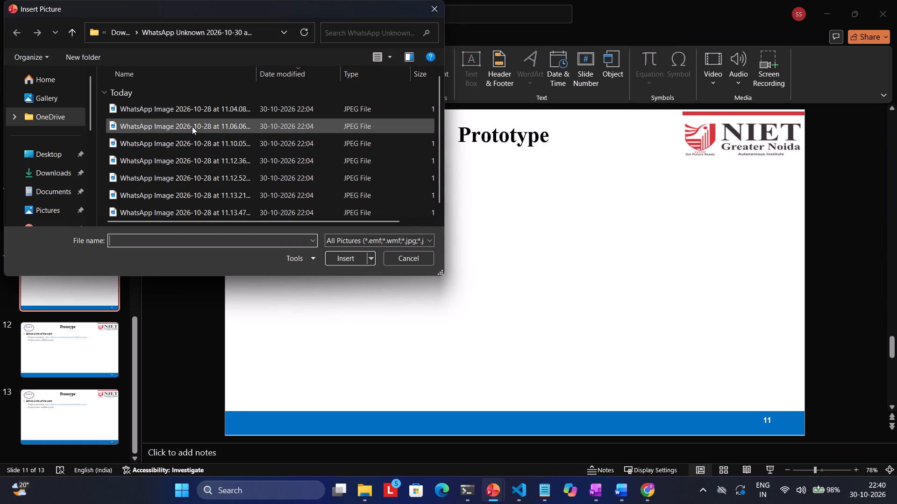
left_click(335, 258)
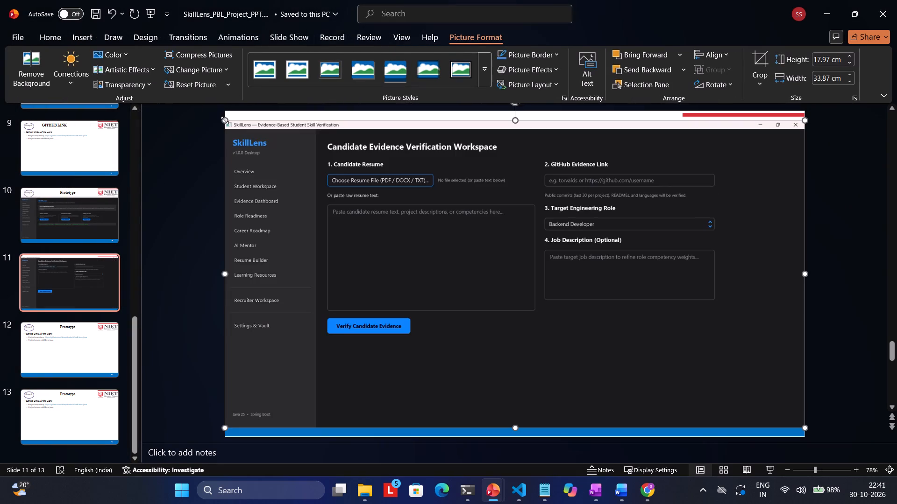
Move the candidate verification screenshot on slide 11 below the title and shrink it to about 29.62 cm wide and 15.72 cm high.
left_click(228, 122)
left_click_drag(228, 122, 266, 150)
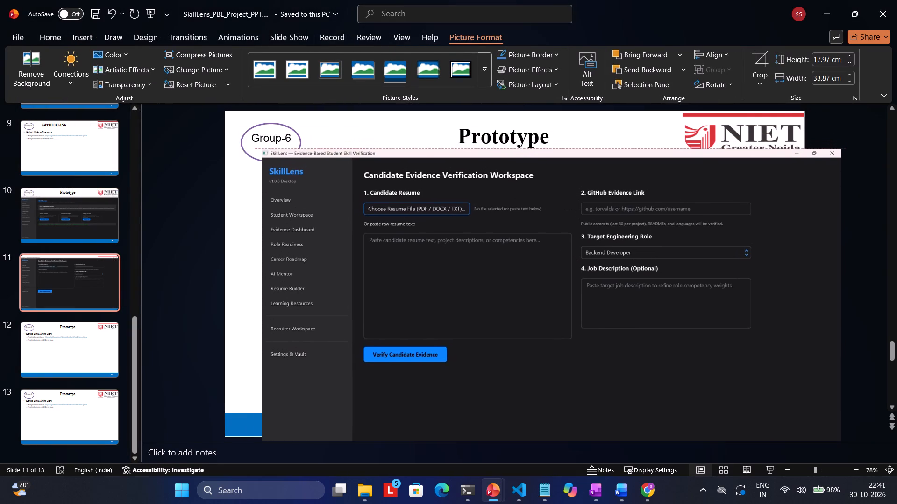
left_click_drag(266, 150, 266, 150)
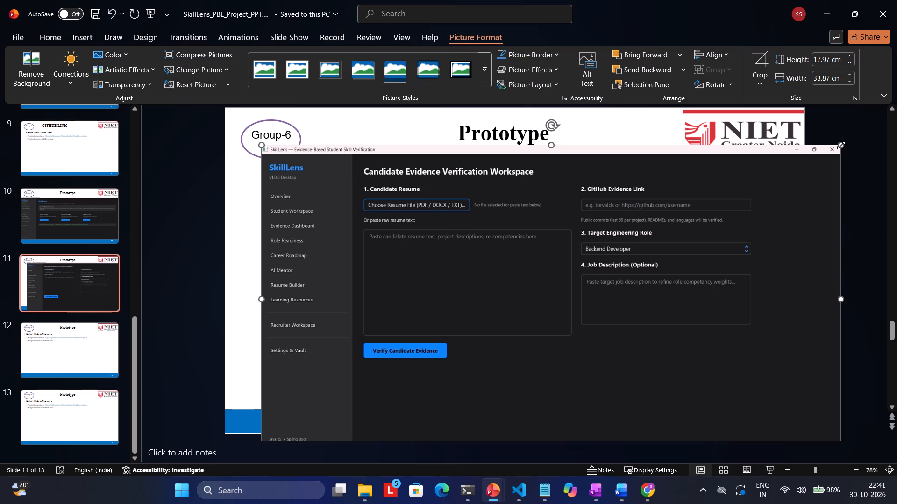
left_click_drag(840, 145, 740, 183)
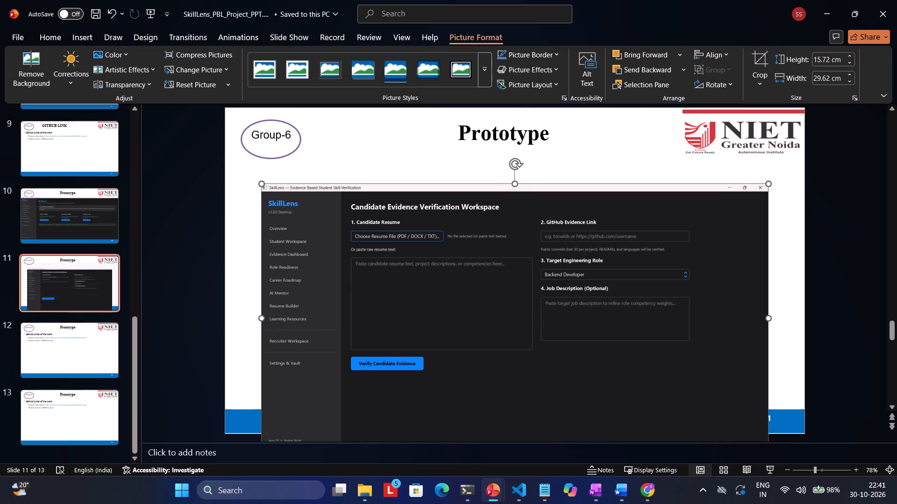
Fit the Candidate Evidence Verification Workspace screenshot on slide 11 between title and footer, full slide width, about 33.87 cm wide and 14.66 cm high.
left_click_drag(473, 277, 462, 276)
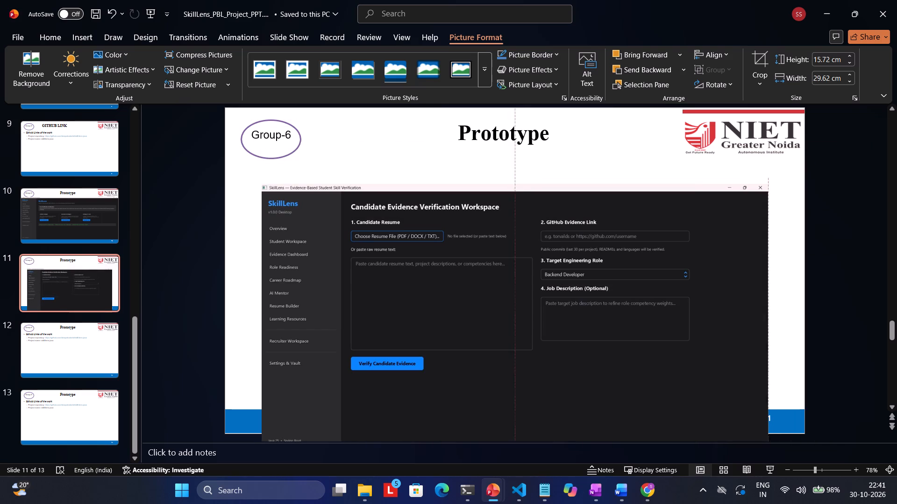
left_click_drag(462, 276, 434, 252)
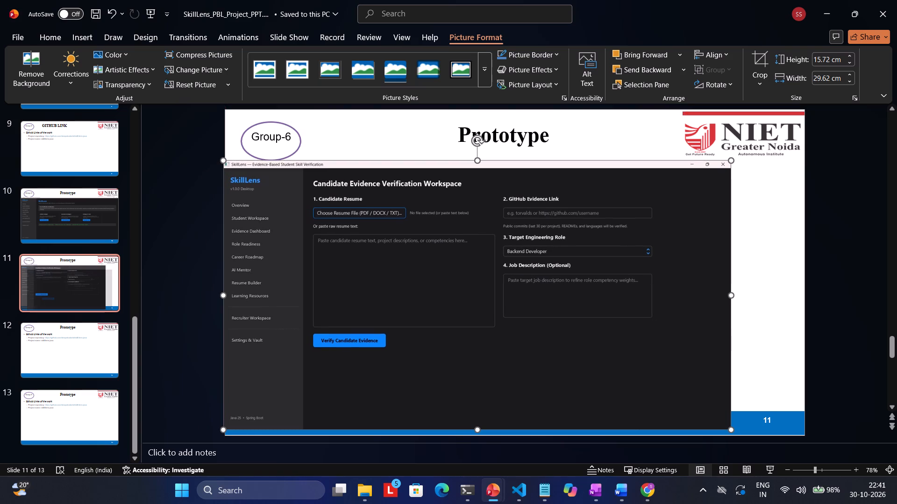
left_click_drag(223, 427, 258, 394)
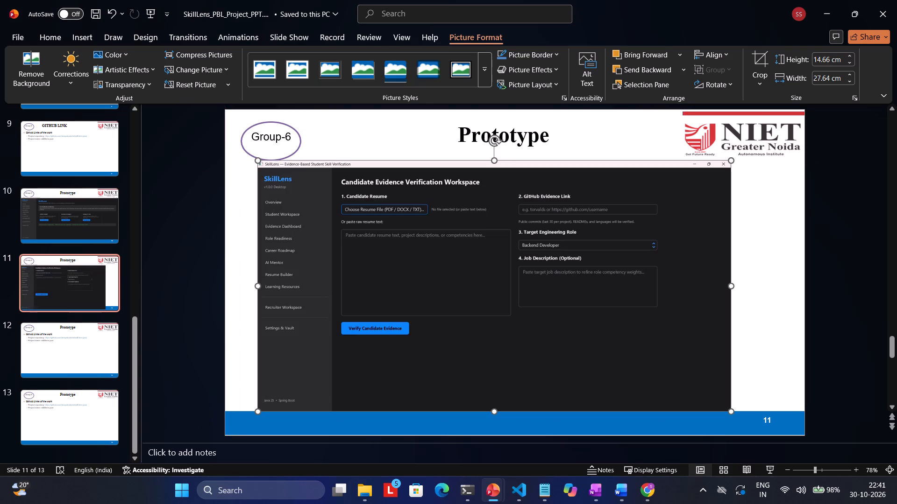
left_click_drag(479, 288, 425, 297)
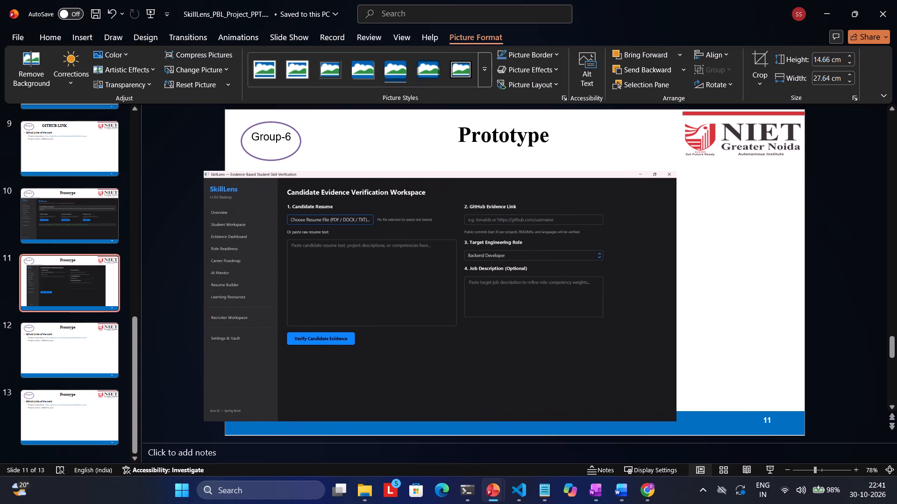
left_click_drag(425, 297, 448, 288)
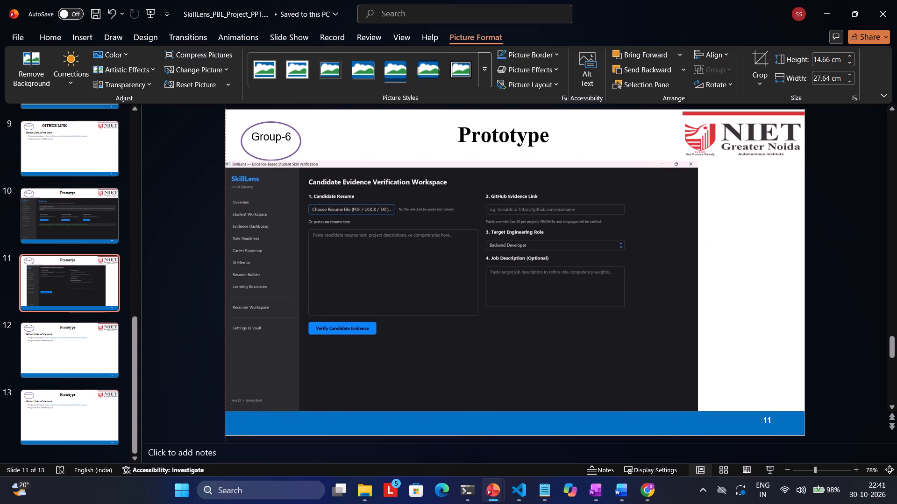
left_click_drag(448, 288, 448, 288)
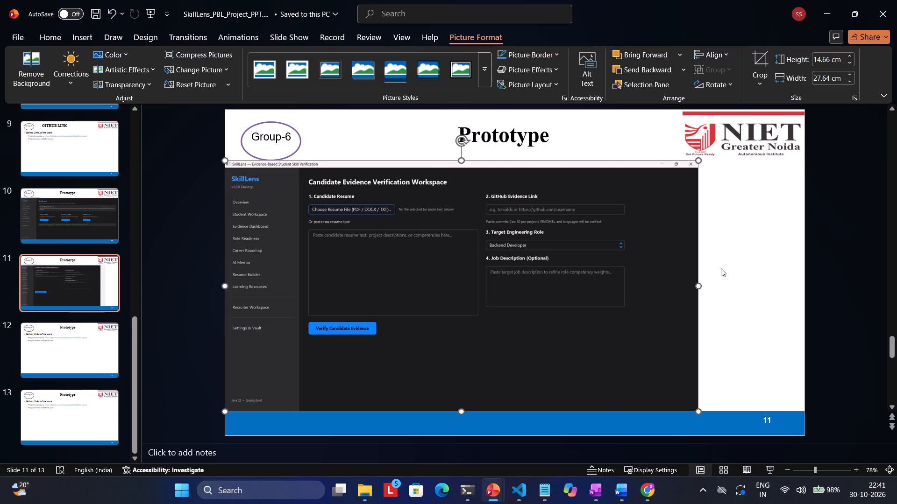
left_click_drag(699, 287, 730, 287)
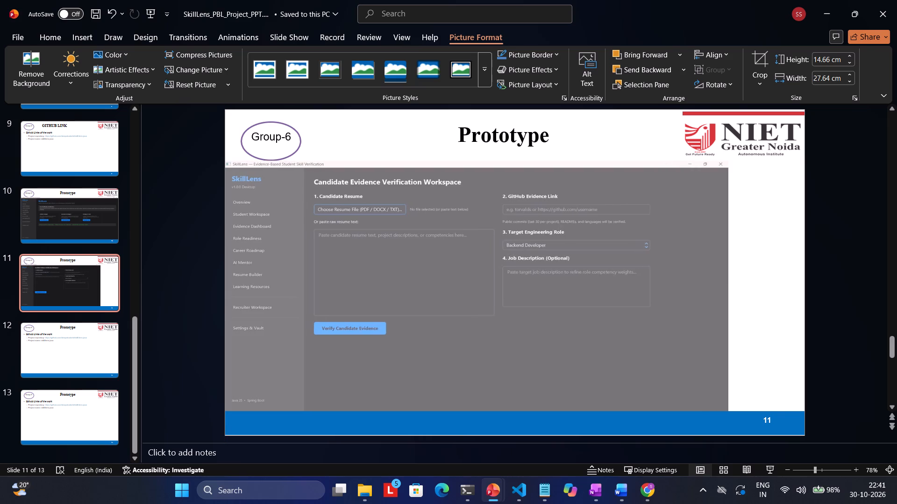
left_click_drag(730, 287, 807, 282)
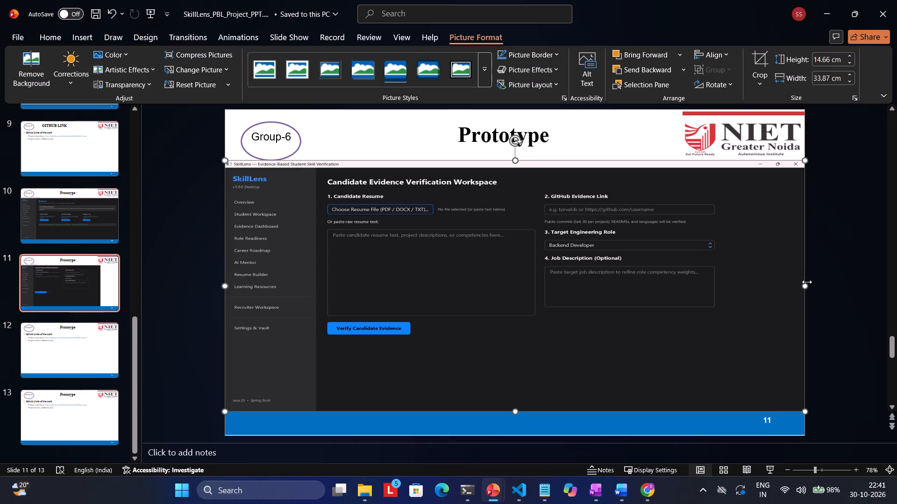
left_click(341, 142)
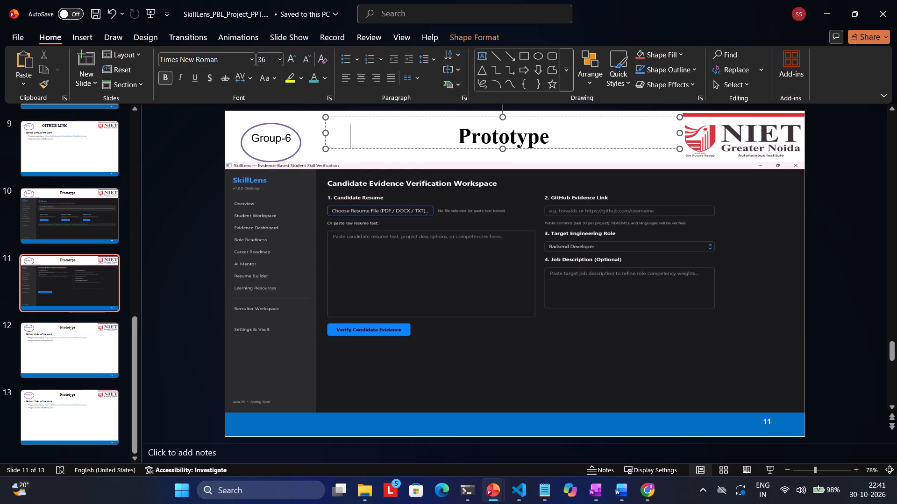
Insert the skills verification matrix screenshot as a picture onto Prototype slide 12.
left_click(66, 357)
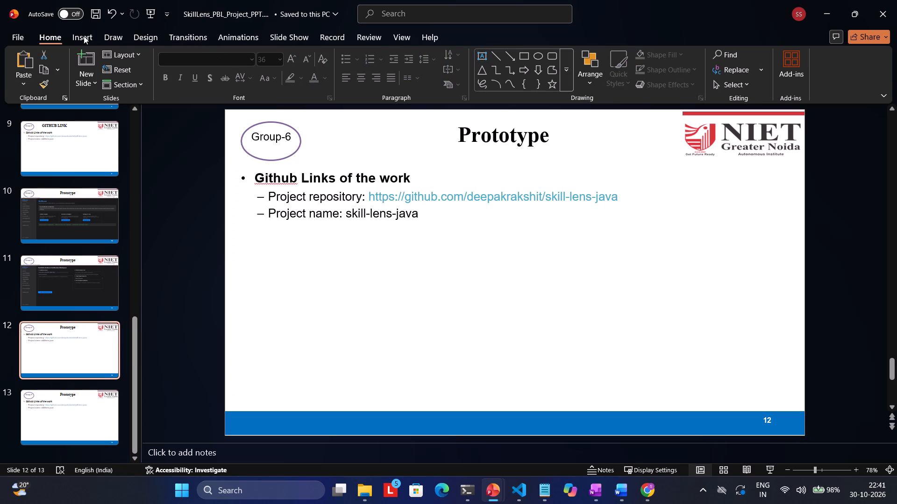
left_click(84, 36)
left_click(94, 68)
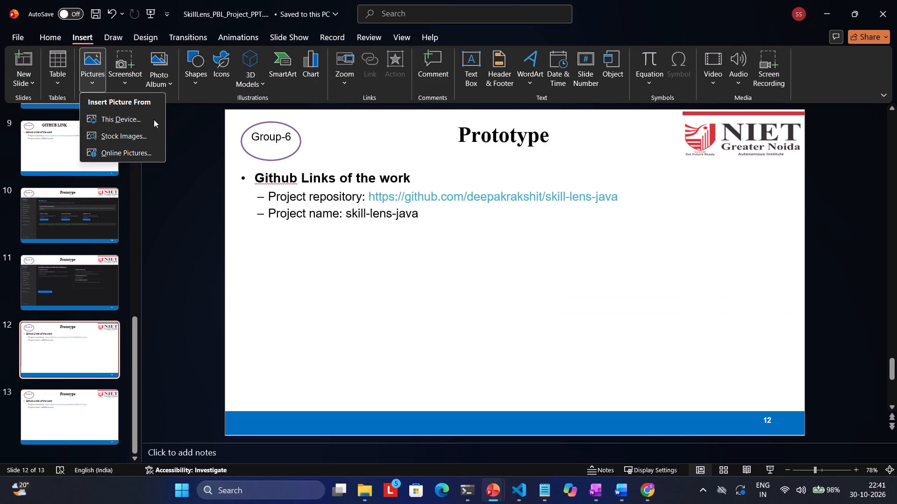
Delete the Github Links text box from Prototype slide 12.
left_click(426, 212)
left_click(495, 216)
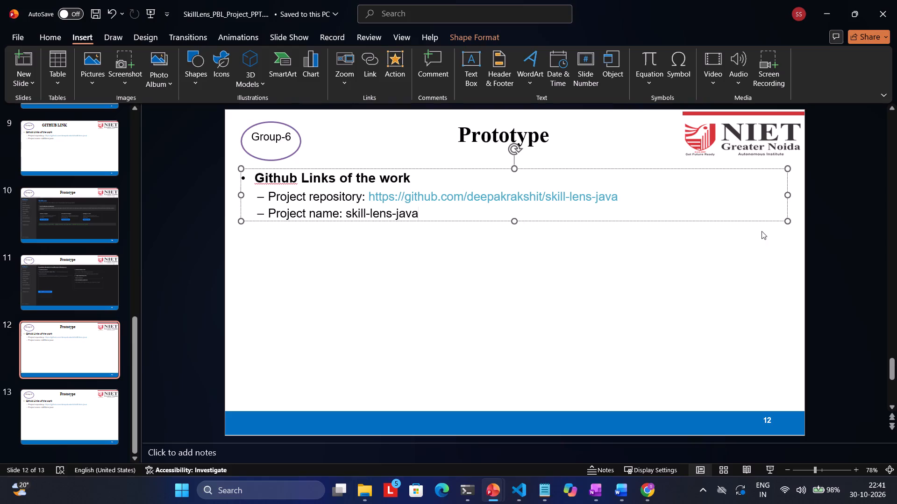
left_click(789, 219)
key("Delete")
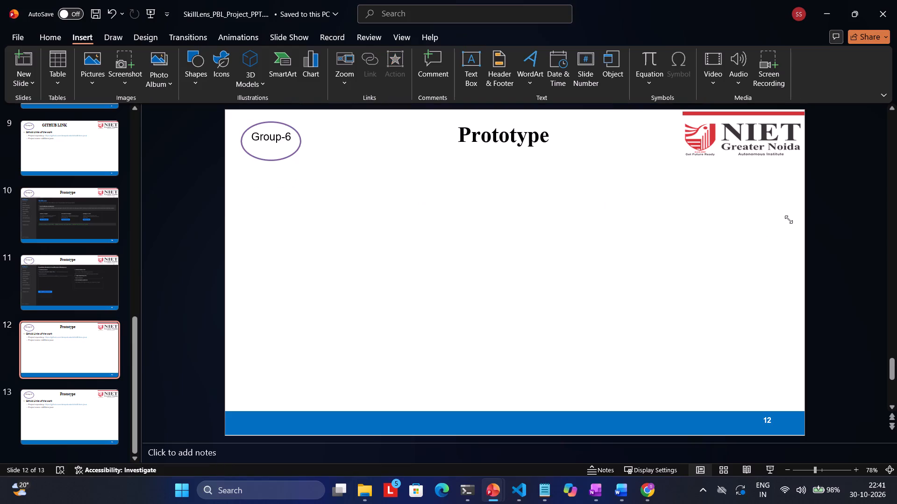
Insert the skills verification matrix screenshot, the WhatsApp image from 2026-10-28 at 11.10.05, onto Prototype slide 12.
left_click(96, 74)
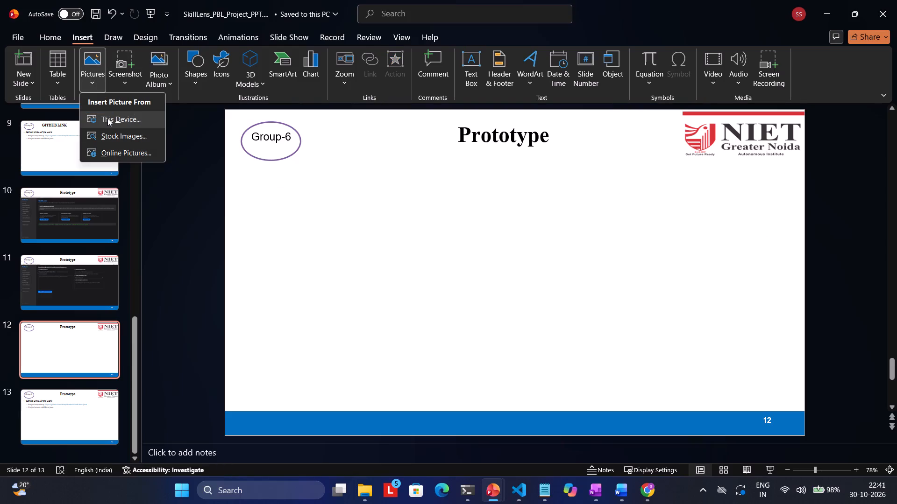
left_click(107, 118)
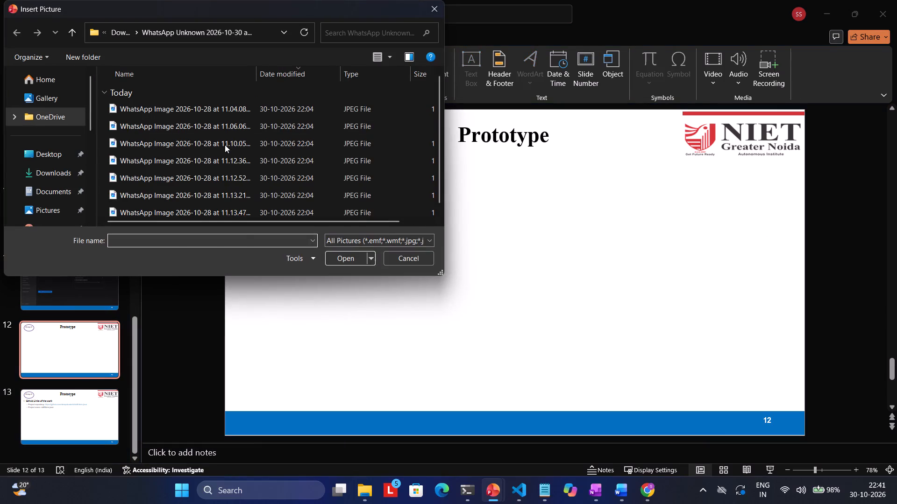
left_click(225, 145)
left_click(332, 260)
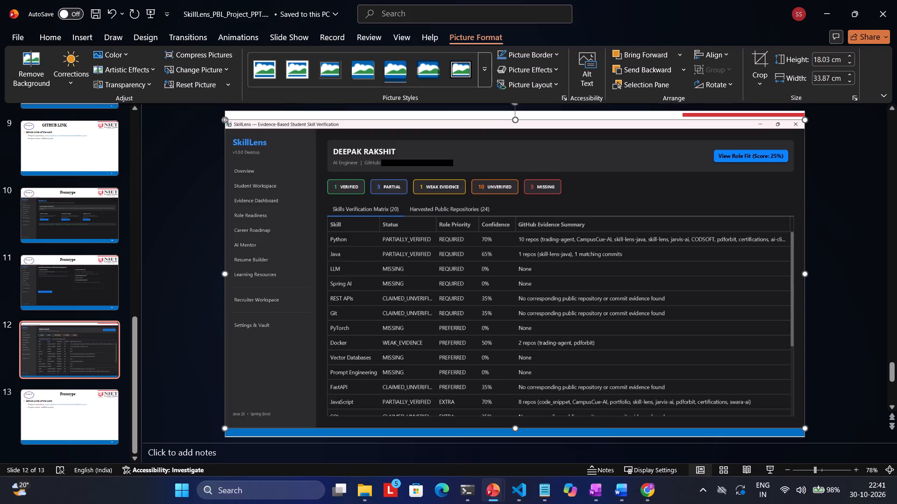
Fit the skills verification matrix screenshot beneath the slide 12 title, about 15.69 cm high, starting at the slide's left edge and slightly narrower than the slide.
left_click_drag(225, 120, 299, 166)
left_click_drag(300, 292, 296, 292)
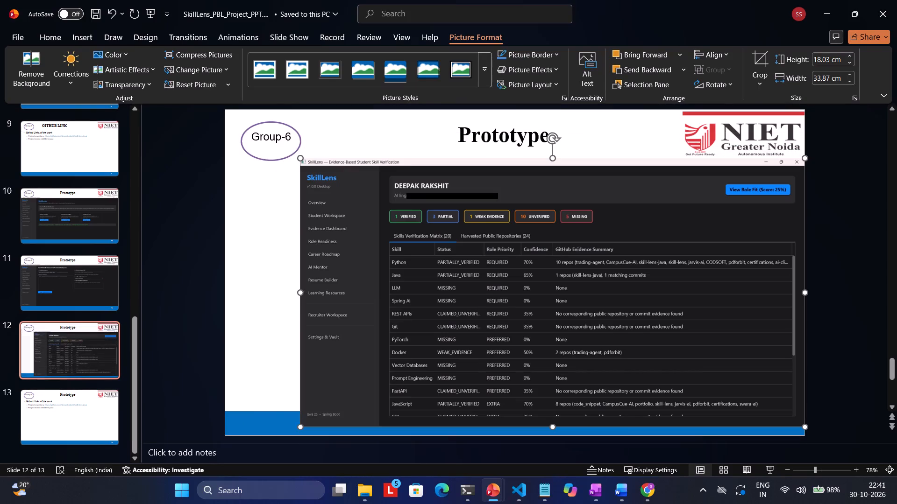
left_click_drag(296, 292, 225, 287)
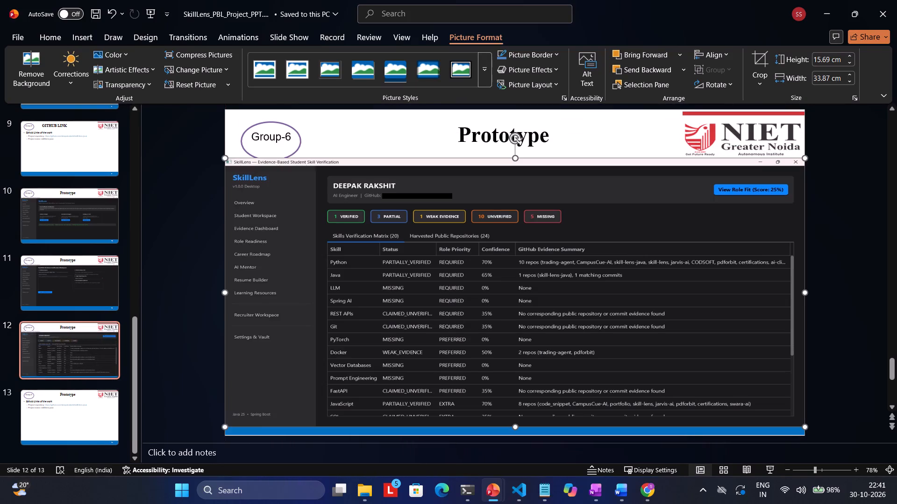
left_click_drag(806, 293, 790, 292)
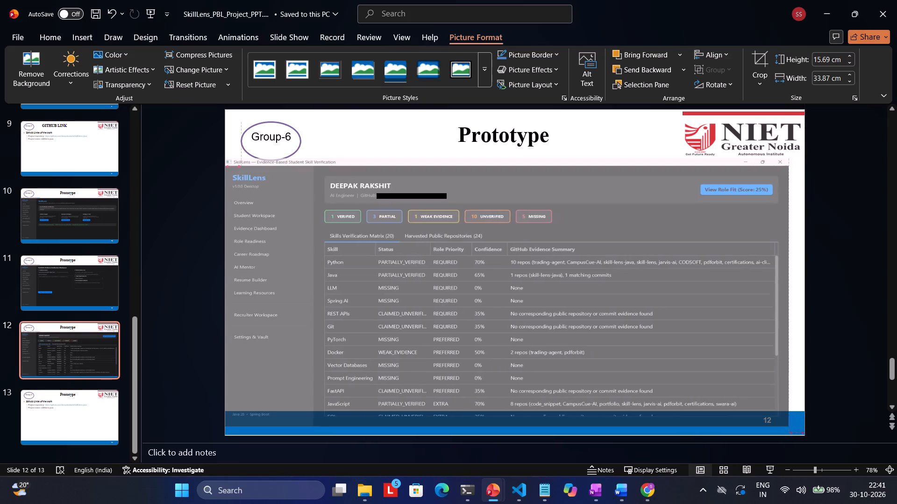
Resize the skills matrix screenshot on slide 12 to end above the footer at full slide width, about 33.87 cm wide and 14.77 cm high.
left_click_drag(790, 292, 808, 283)
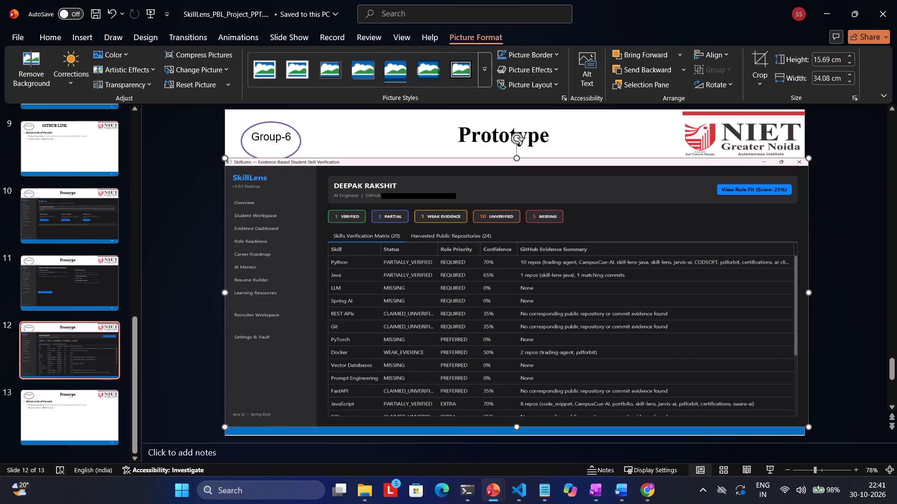
left_click_drag(807, 428, 789, 408)
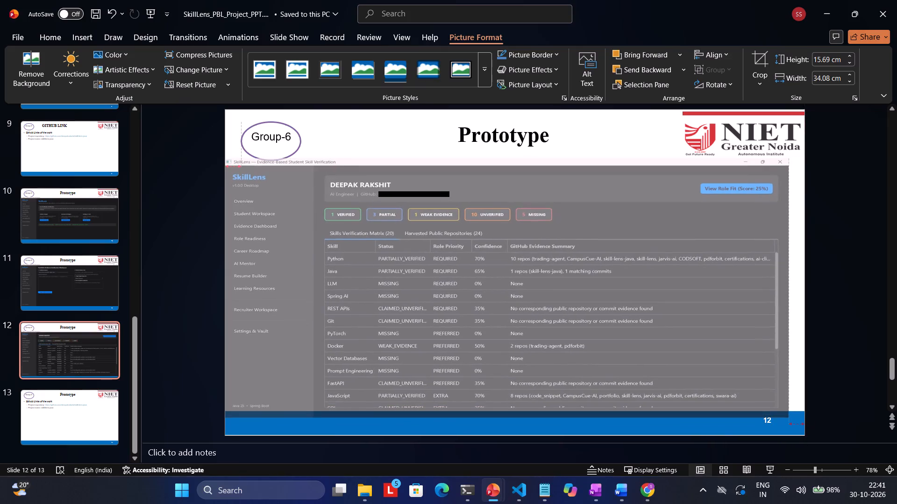
left_click_drag(789, 408, 773, 398)
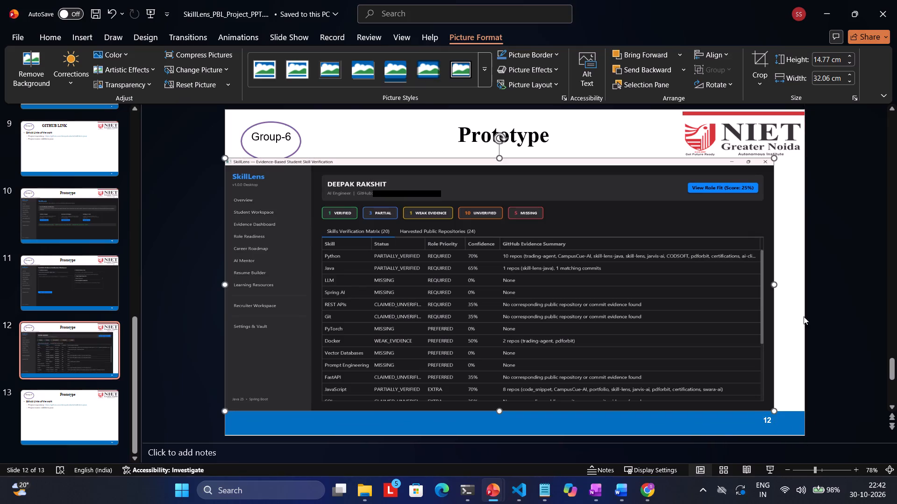
left_click_drag(776, 284, 799, 285)
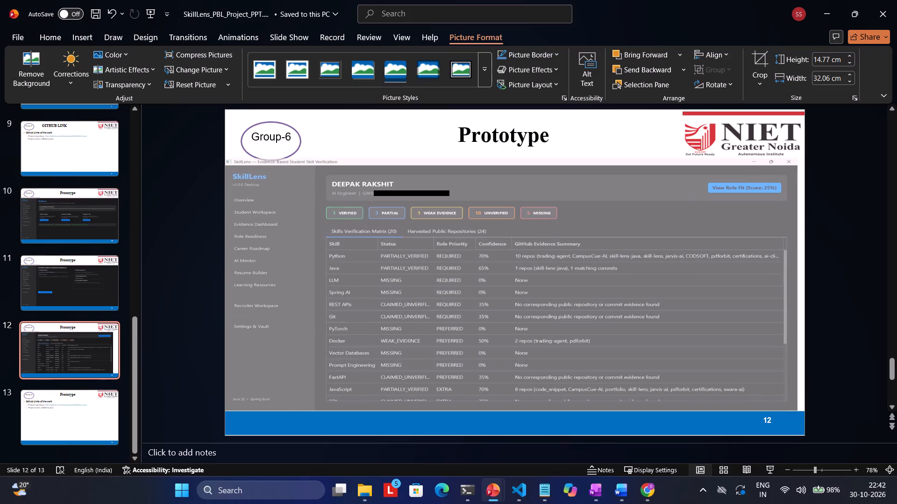
left_click_drag(799, 285, 805, 285)
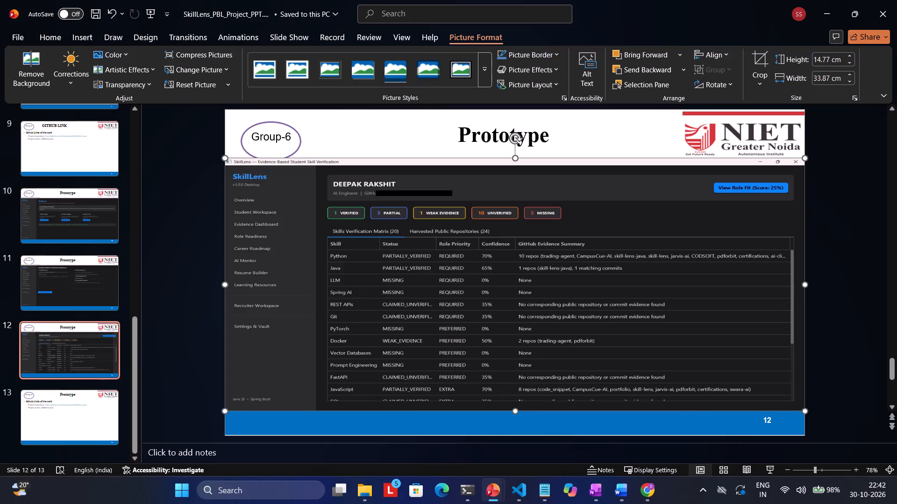
left_click(205, 262)
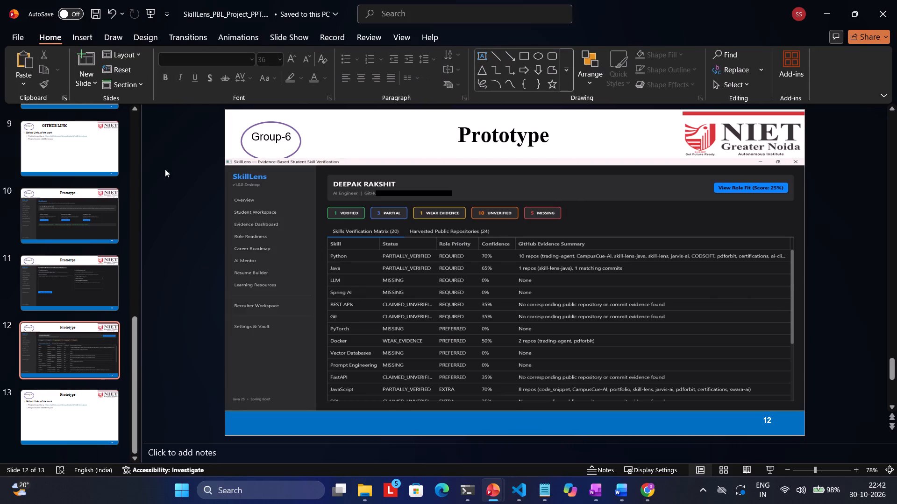
Duplicate the Prototype slide 13 three times so that slides 13 to 16 are Prototype slides with the GitHub links.
left_click(79, 409)
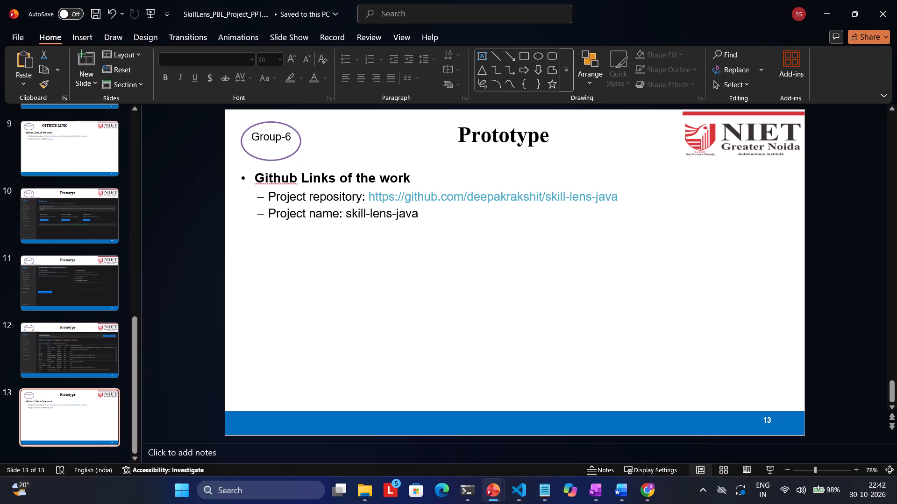
left_click(82, 407)
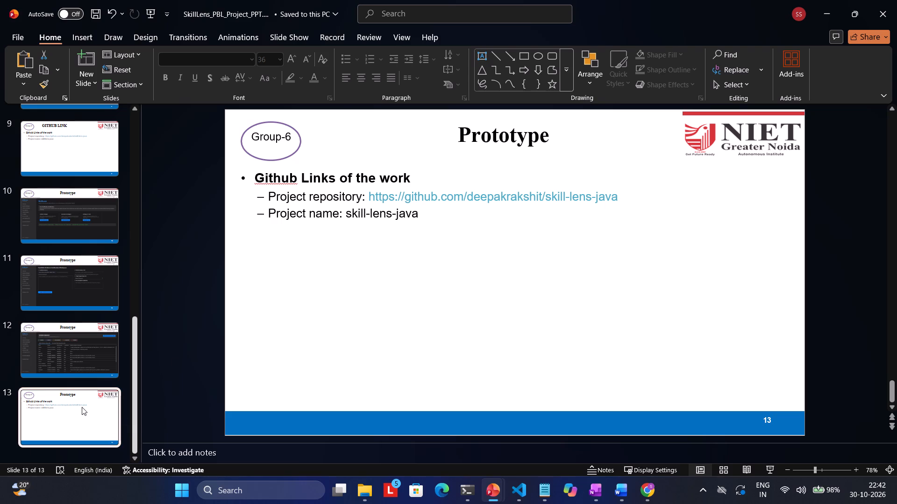
right_click(82, 407)
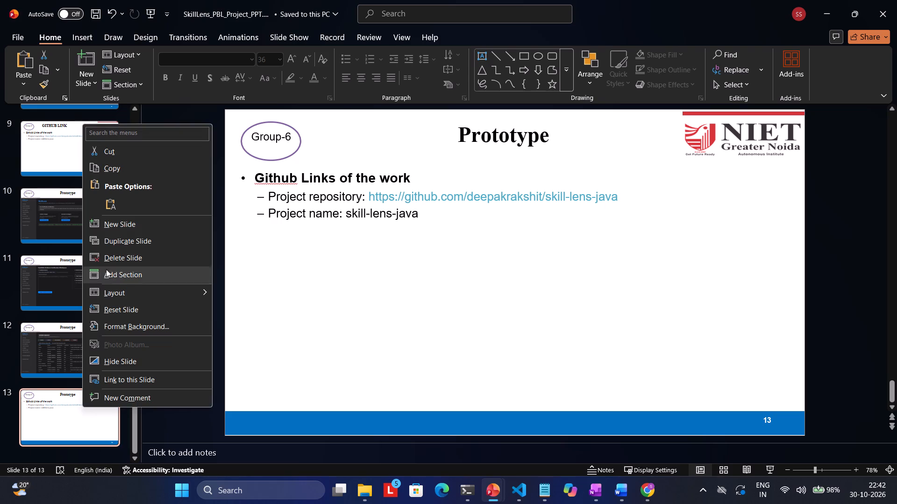
left_click(117, 240)
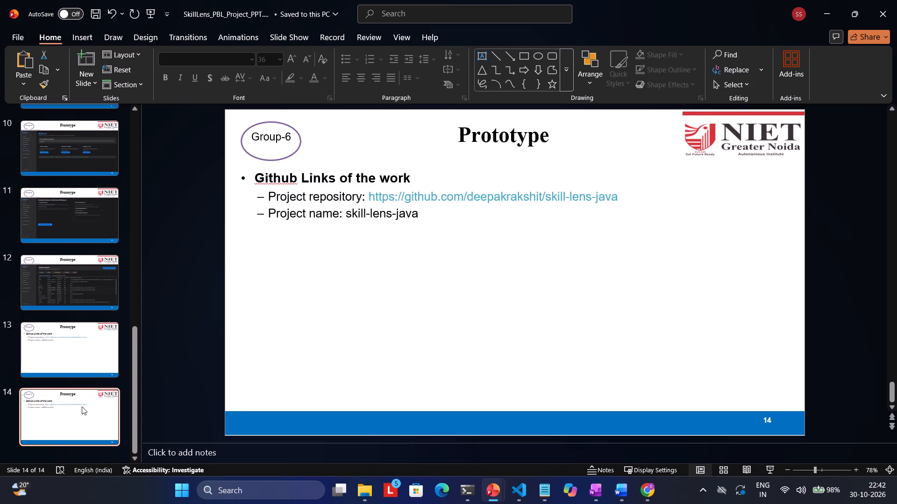
left_click(82, 406)
left_click(83, 408)
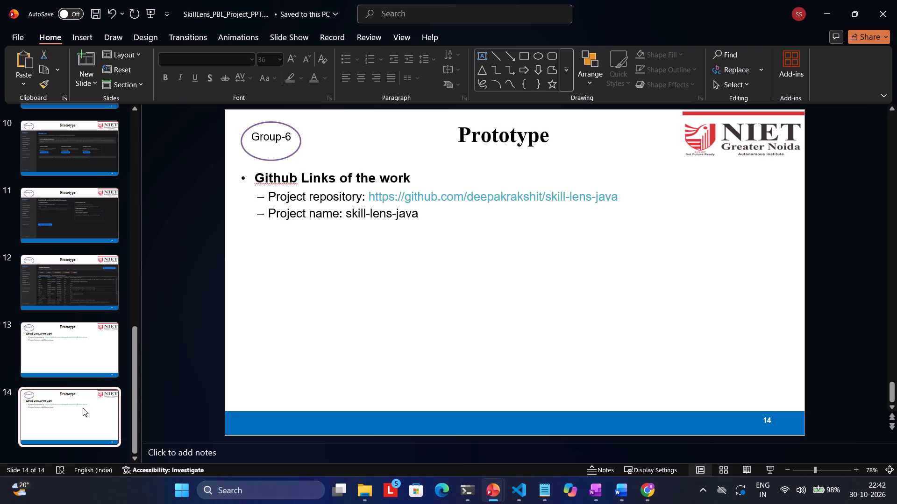
left_click(84, 407)
left_click(84, 407)
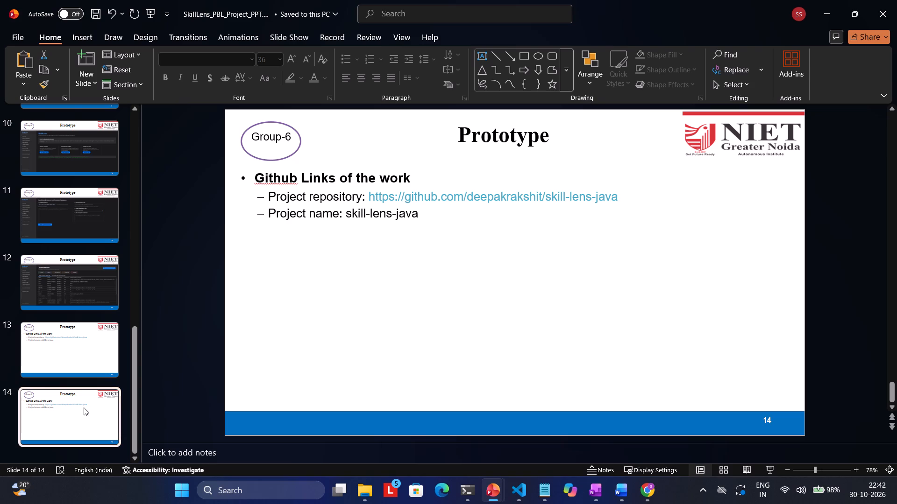
right_click(84, 407)
left_click(133, 244)
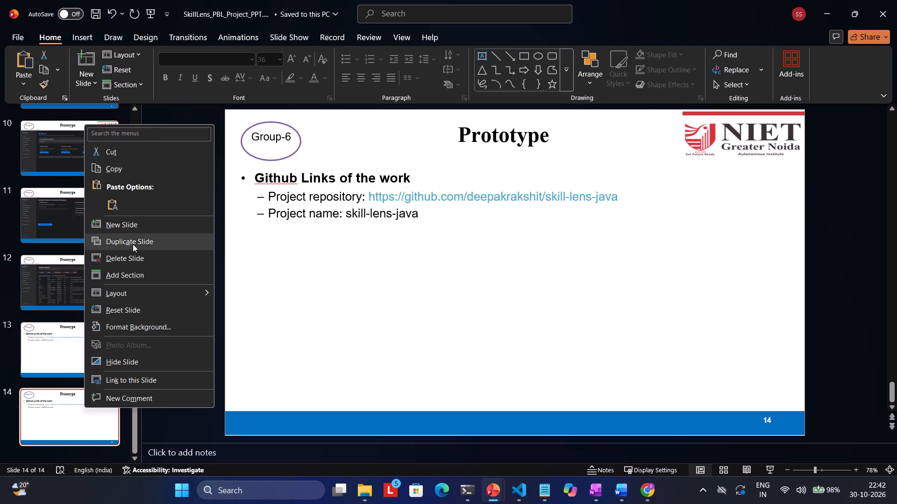
right_click(80, 415)
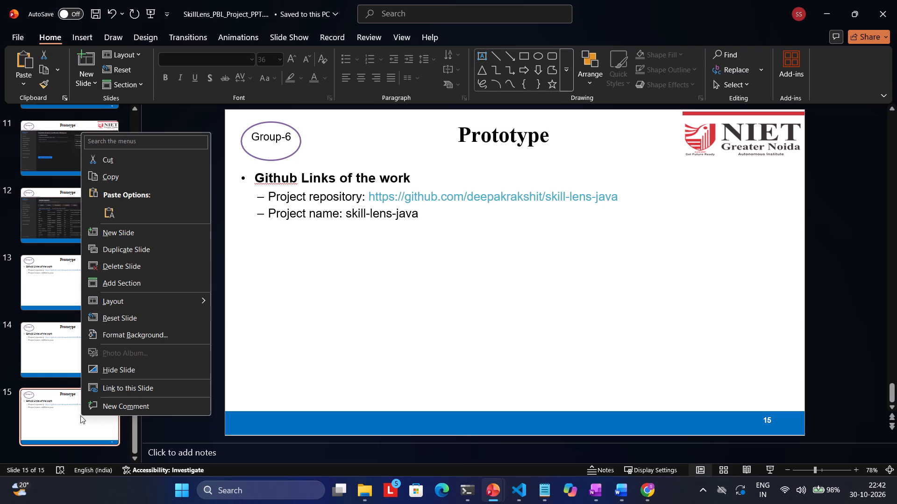
left_click(119, 251)
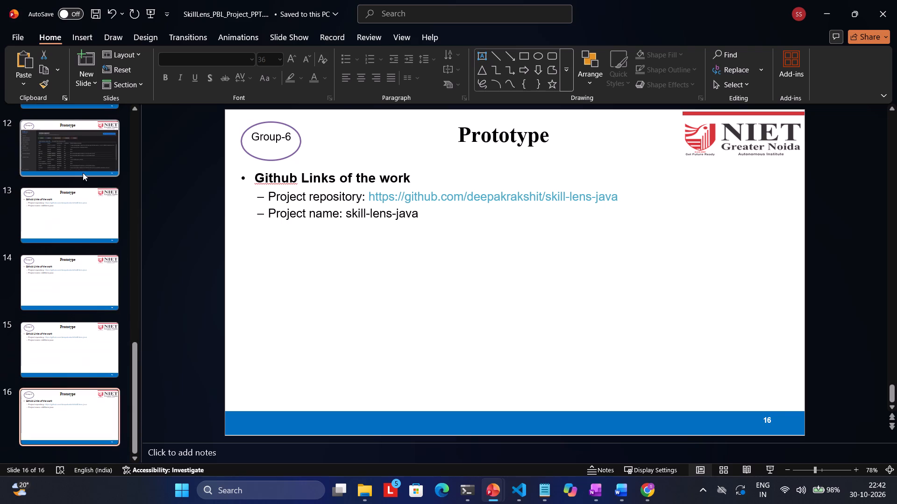
Check the next screenshot in the WhatsApp image archive in File Explorer, and delete the GitHub links text box from Prototype slide 13.
left_click(74, 195)
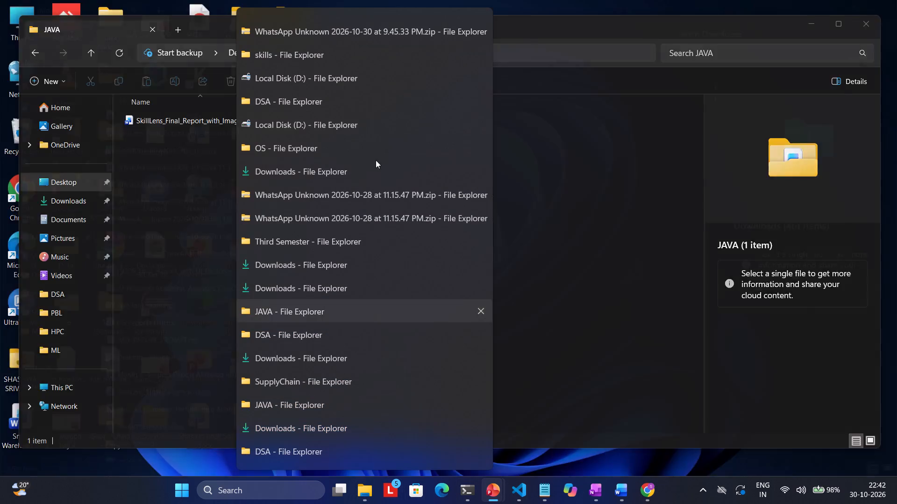
left_click(350, 26)
left_click(259, 160)
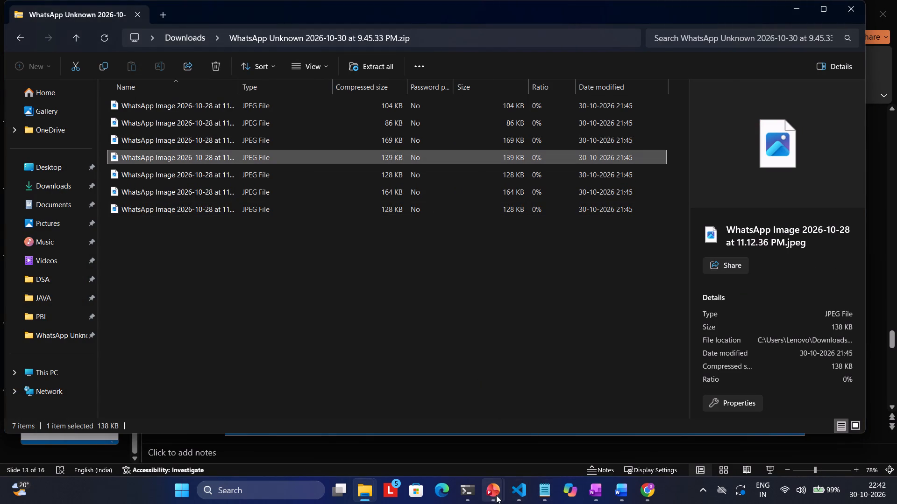
left_click(470, 430)
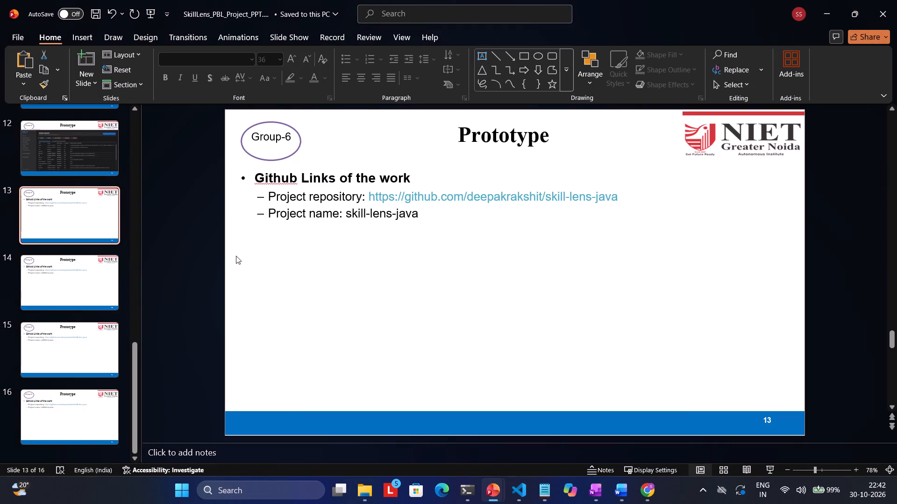
left_click(436, 217)
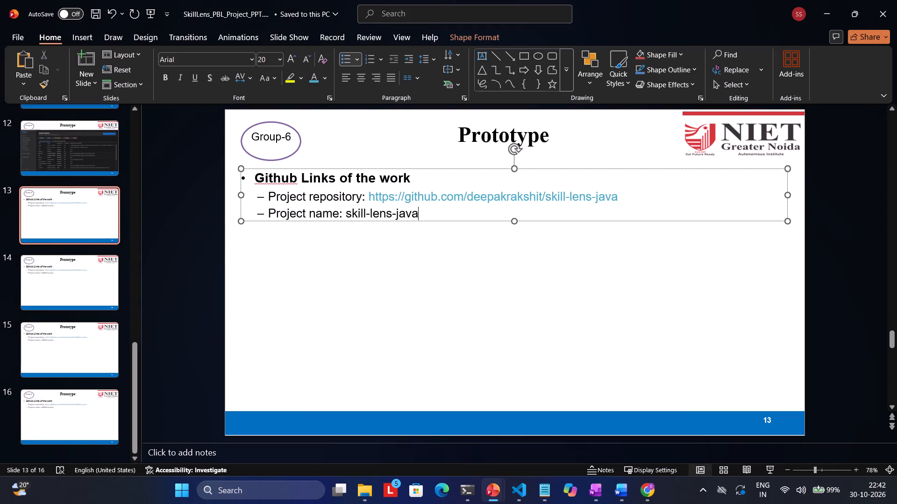
left_click(785, 219)
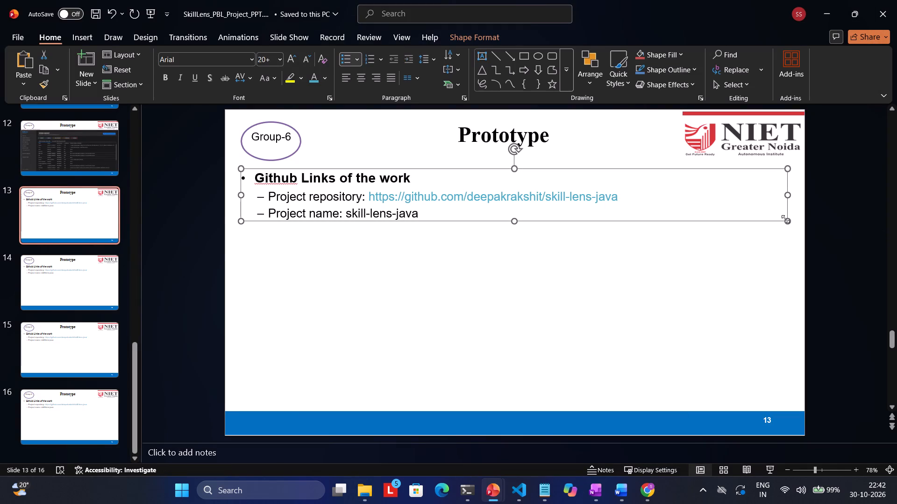
key("Delete")
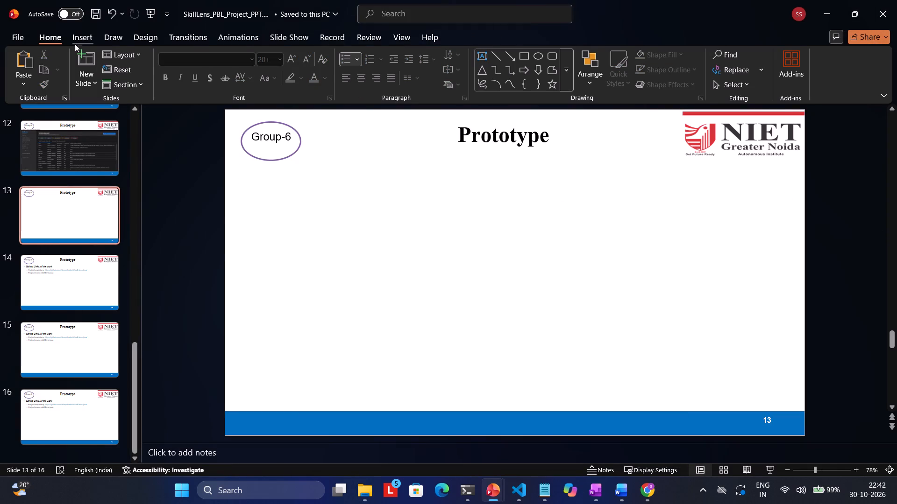
Insert the Role Readiness & Gap Intelligence screenshot, WhatsApp Image 2026-10-28 at 11.12.36 PM.jpeg, as a picture onto slide 13.
left_click(78, 35)
left_click(103, 72)
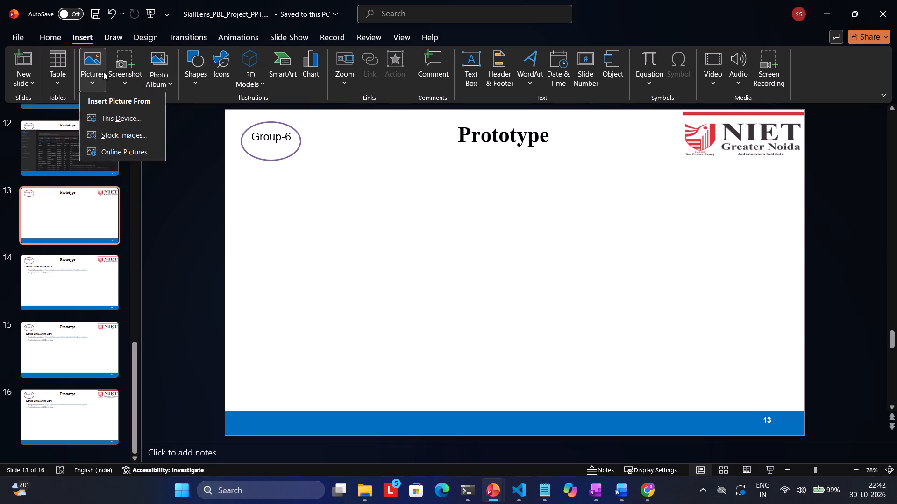
left_click(113, 123)
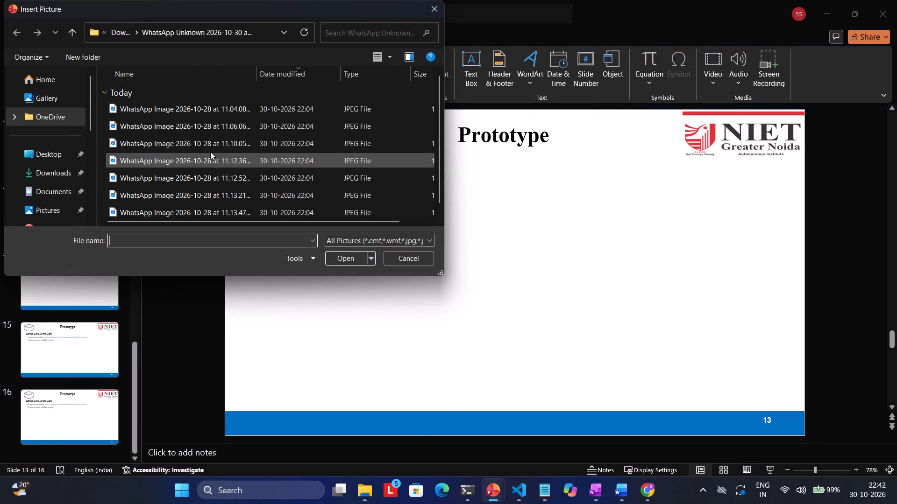
left_click(181, 162)
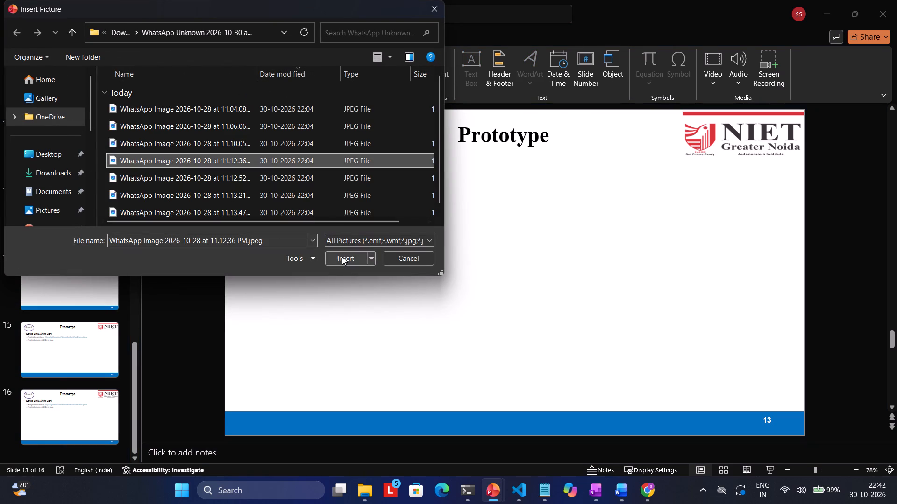
left_click(342, 257)
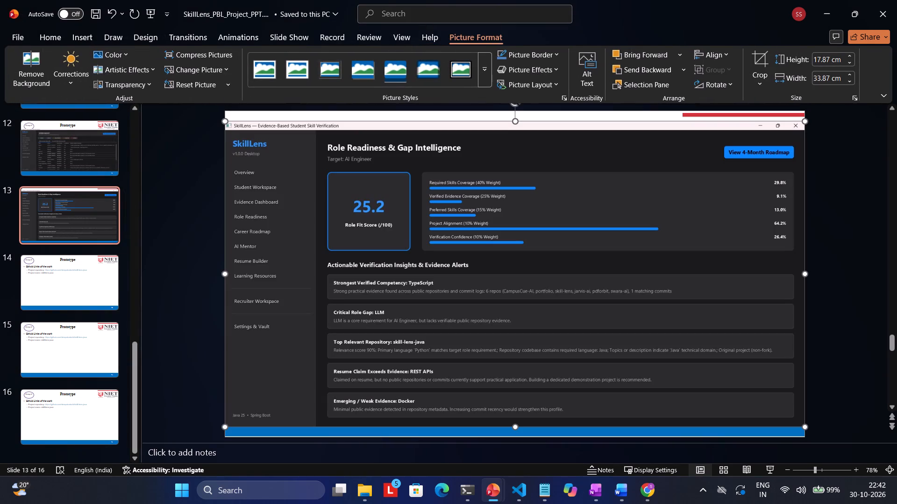
Fit the Role Readiness screenshot on slide 13 between the title and footer, across the full slide width and about 14.64 cm high.
left_click_drag(225, 122, 306, 280)
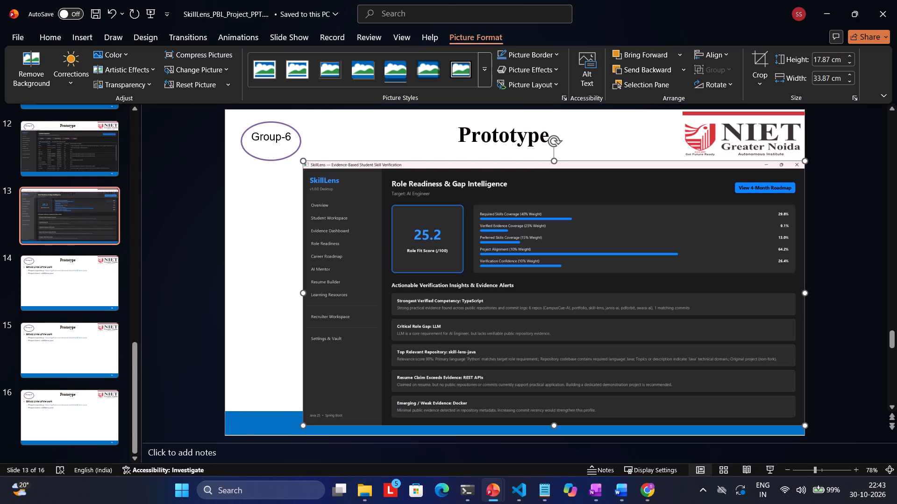
left_click_drag(300, 293, 285, 292)
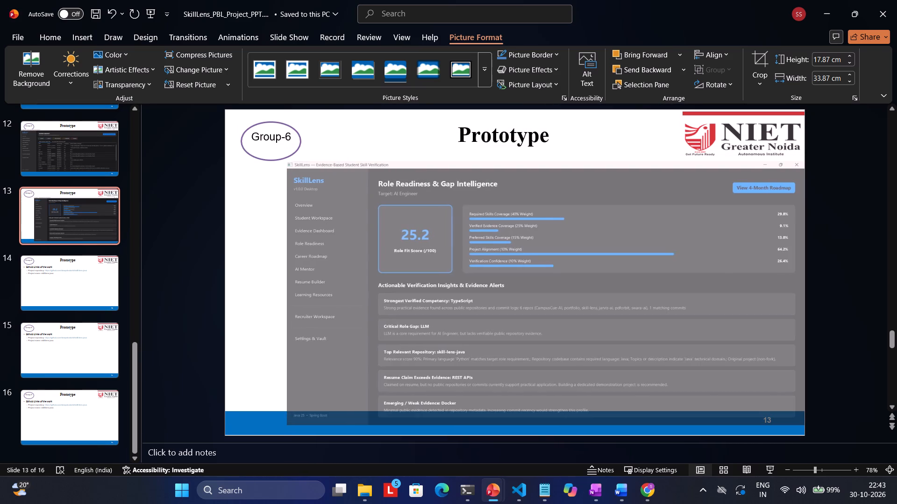
left_click_drag(285, 292, 224, 288)
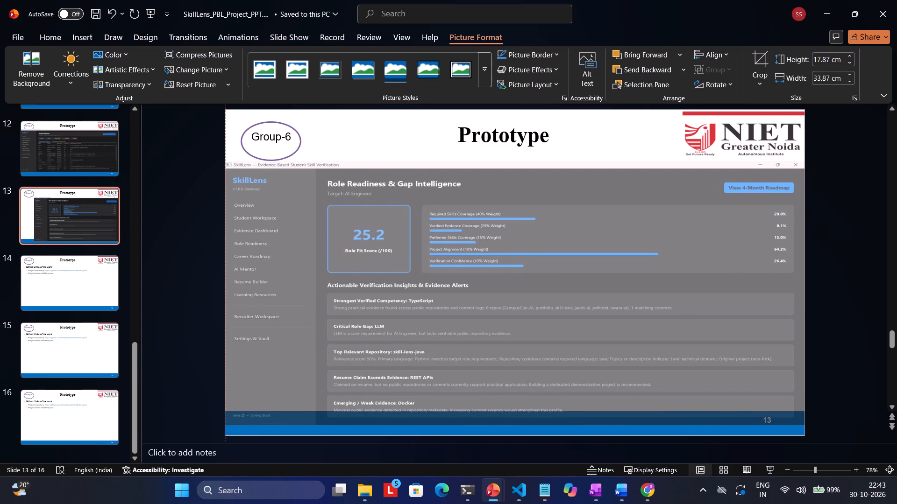
left_click_drag(224, 288, 224, 288)
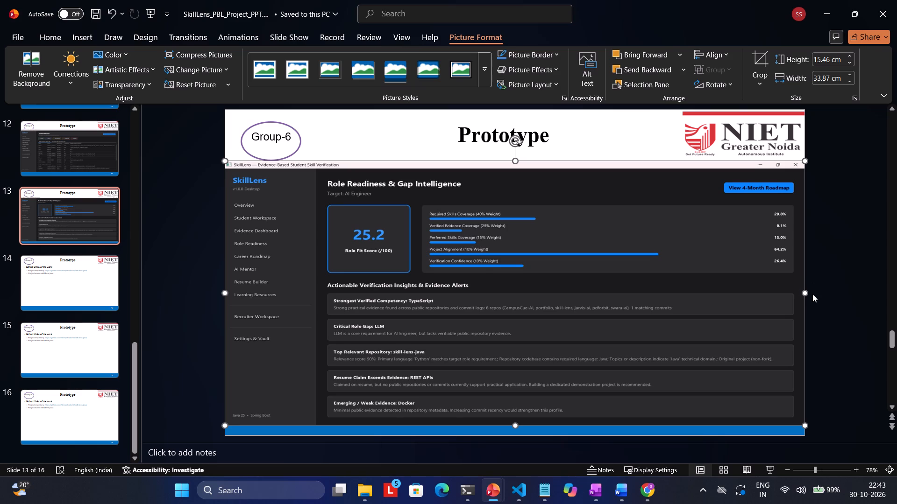
left_click(805, 293)
left_click_drag(805, 293, 804, 289)
left_click(803, 422)
left_click_drag(803, 422, 795, 407)
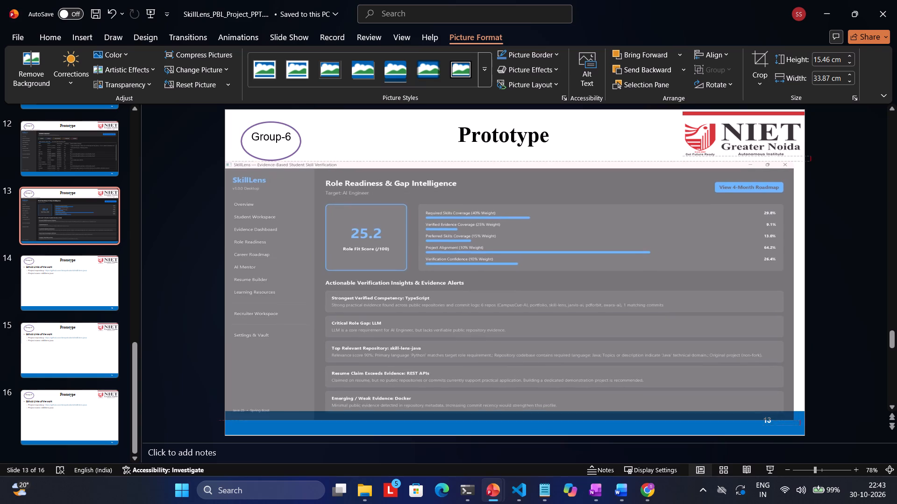
left_click_drag(795, 407, 776, 392)
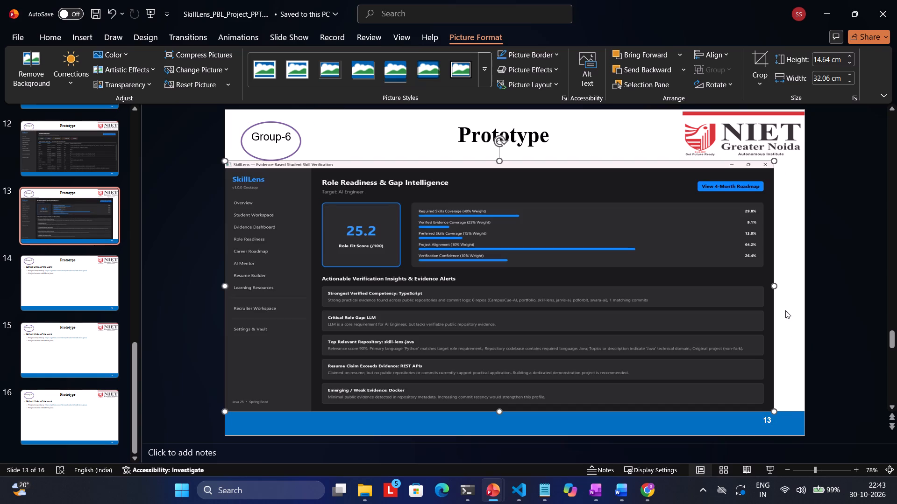
left_click_drag(775, 288, 810, 287)
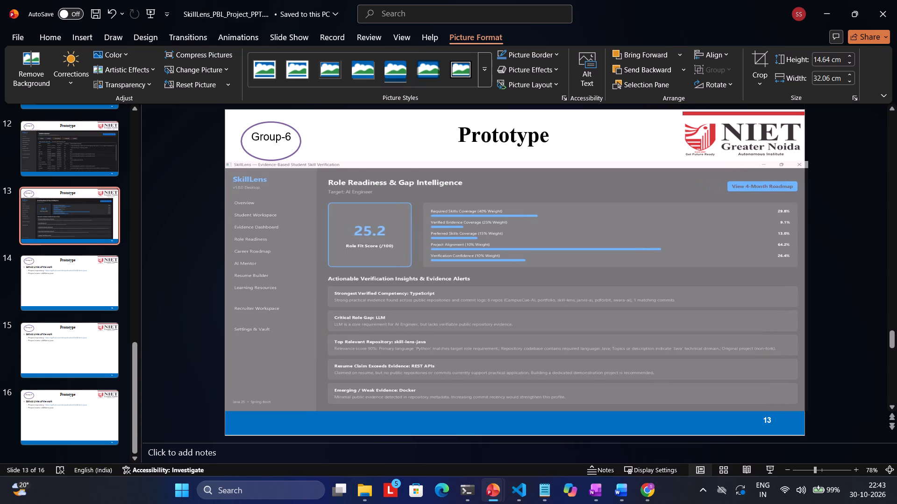
left_click_drag(810, 287, 808, 287)
left_click(348, 144)
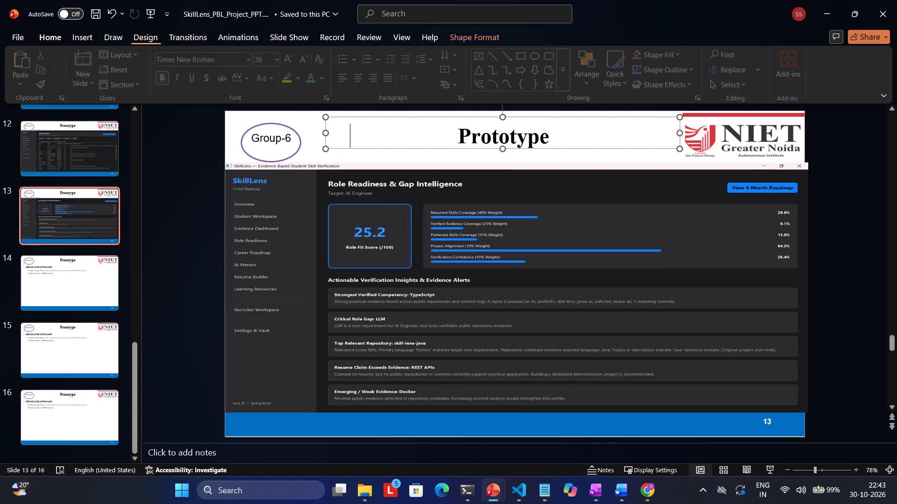
Insert the AI Career Mentor & Technical Advisor screenshot, the WhatsApp image of 2026-10-28 at 11.13.21, as a picture onto slide 14.
left_click(77, 280)
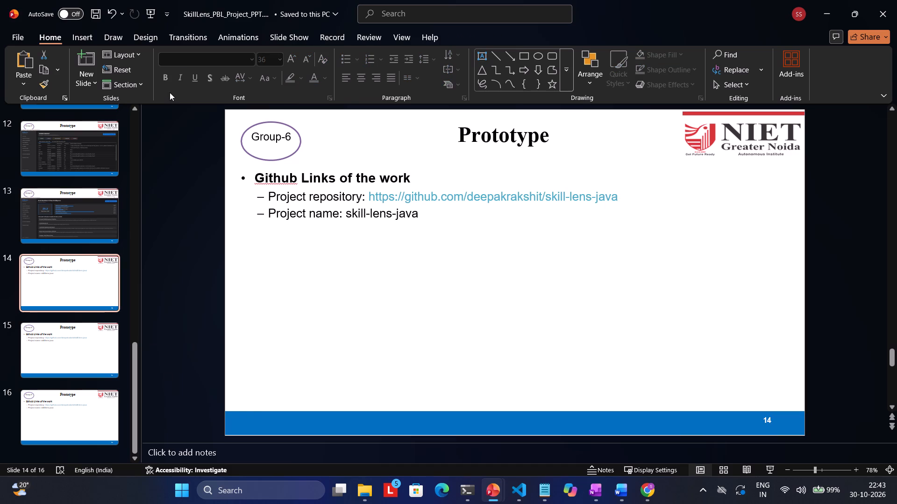
left_click(86, 39)
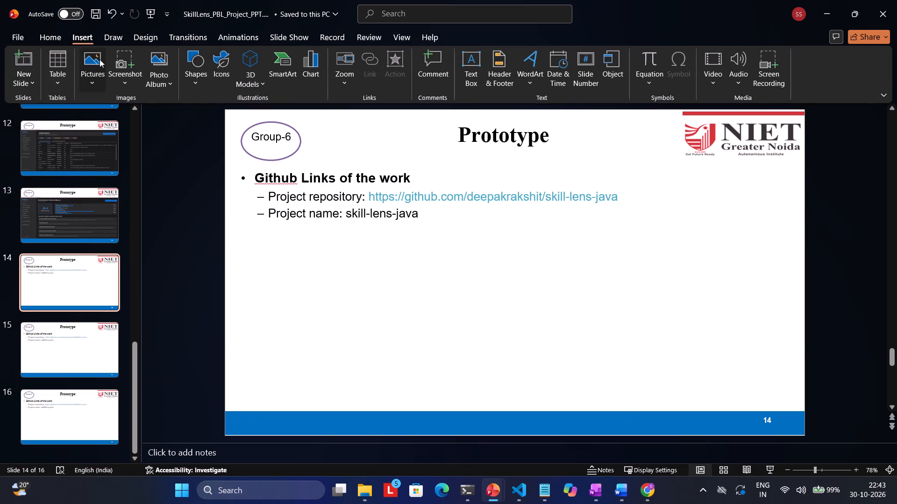
left_click(100, 59)
left_click(121, 121)
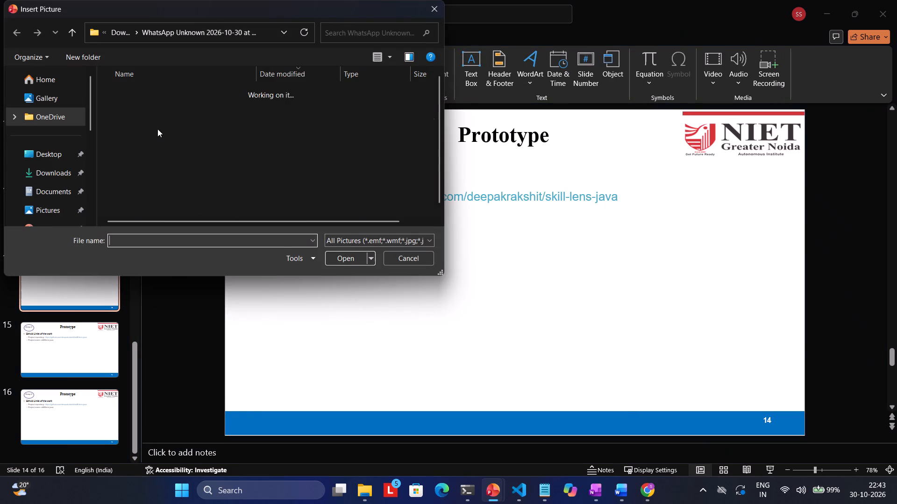
double_click(175, 194)
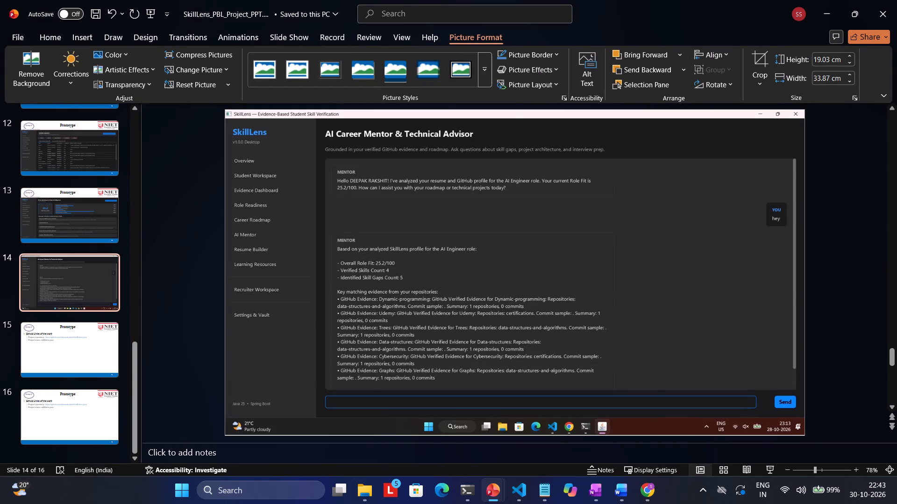
Fit the AI Career Mentor screenshot on slide 14 between the title and footer, across the full slide width and about 14.65 cm high.
left_click(231, 115)
left_click_drag(224, 109, 234, 117)
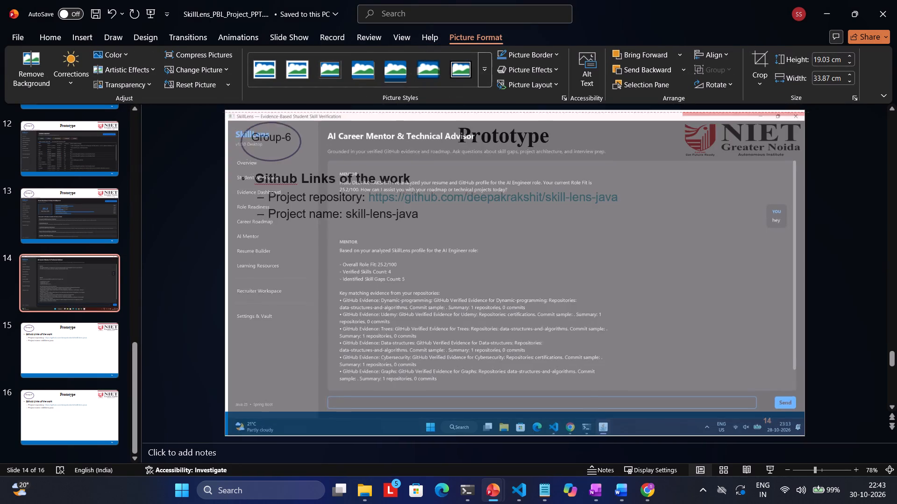
left_click_drag(234, 117, 317, 234)
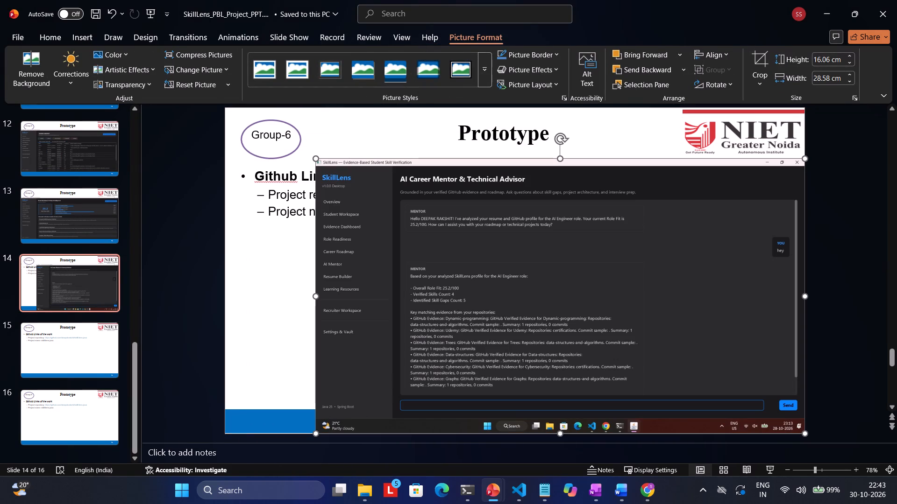
left_click_drag(316, 298, 277, 291)
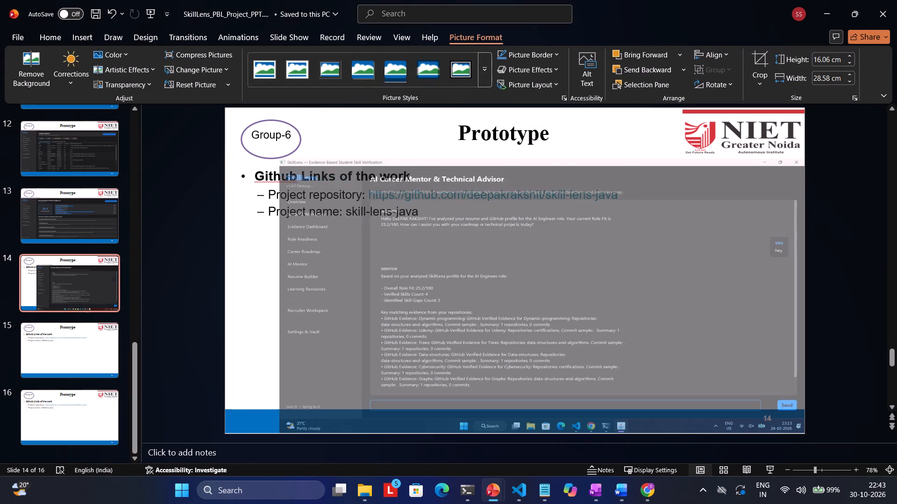
left_click_drag(277, 291, 222, 285)
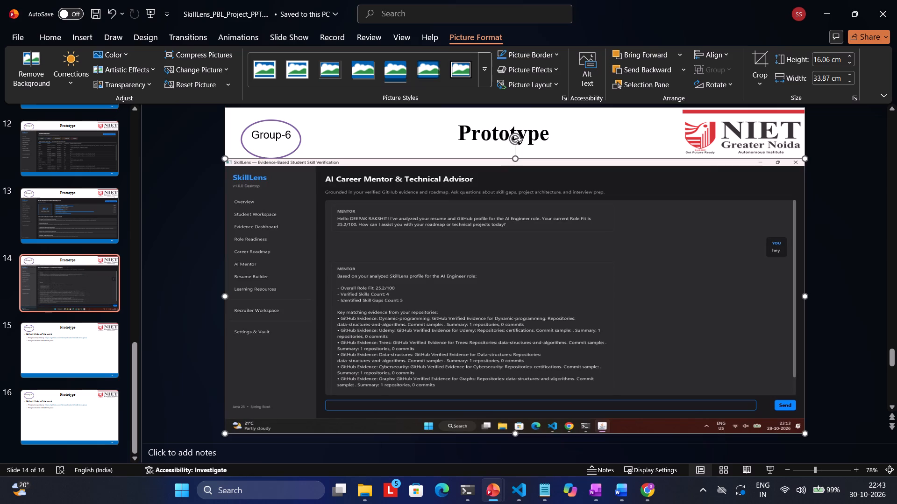
left_click(805, 433)
left_click_drag(805, 433, 766, 383)
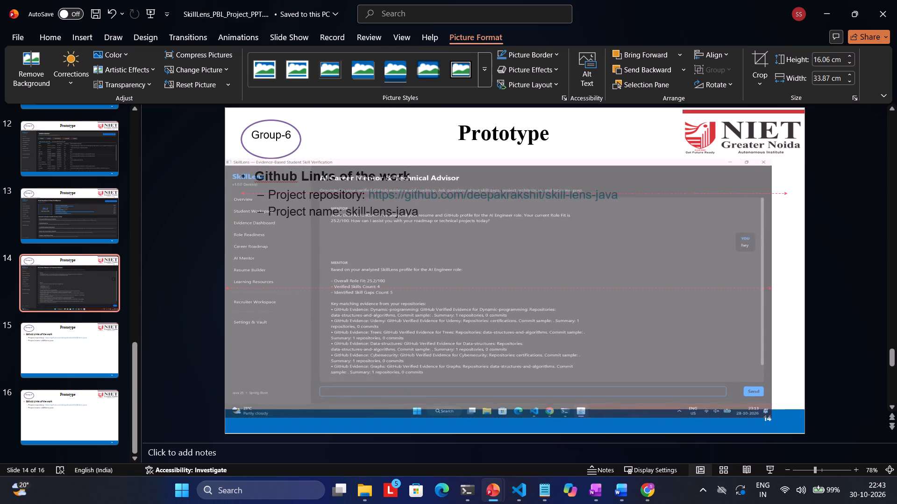
left_click_drag(766, 383, 753, 372)
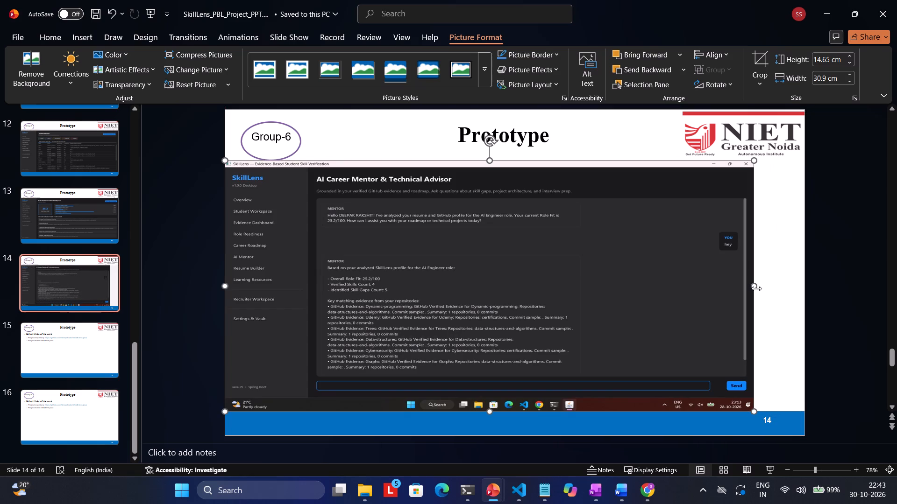
left_click(756, 289)
left_click(754, 286)
left_click_drag(754, 286, 804, 285)
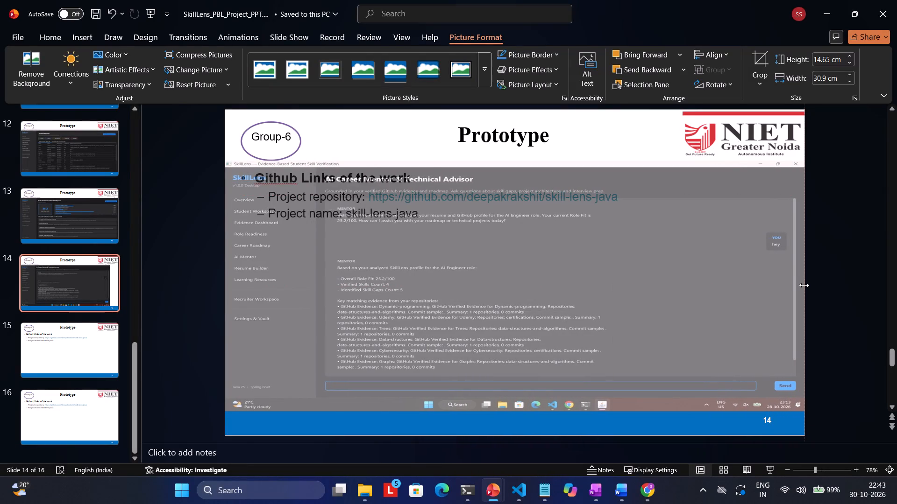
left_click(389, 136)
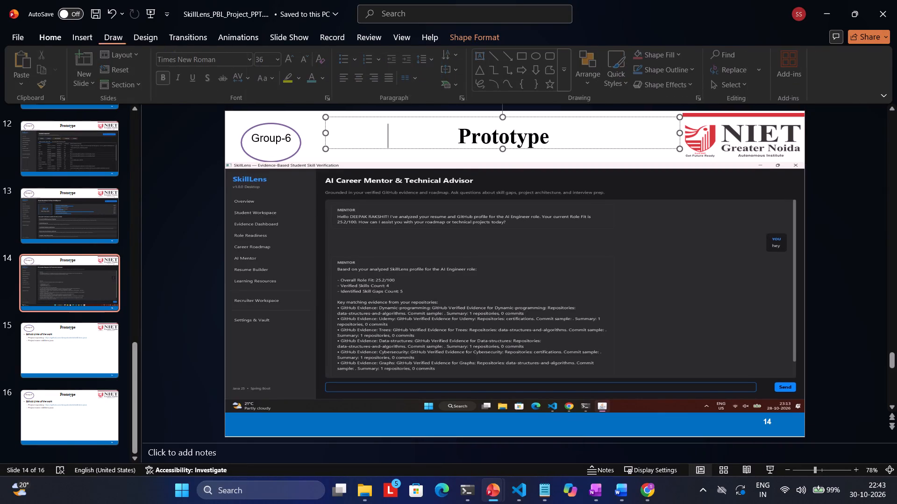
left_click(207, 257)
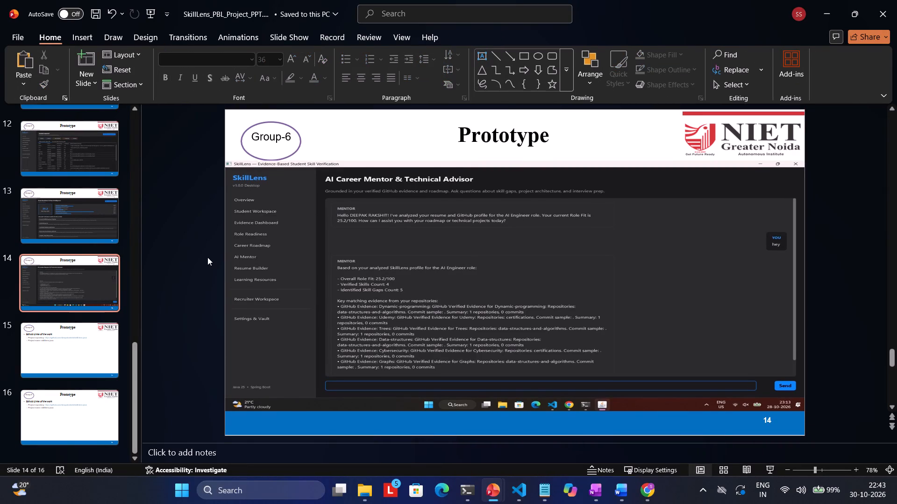
Insert the AI Career Mentor & Technical Advisor screenshot from this device onto Prototype slide 15.
left_click(44, 344)
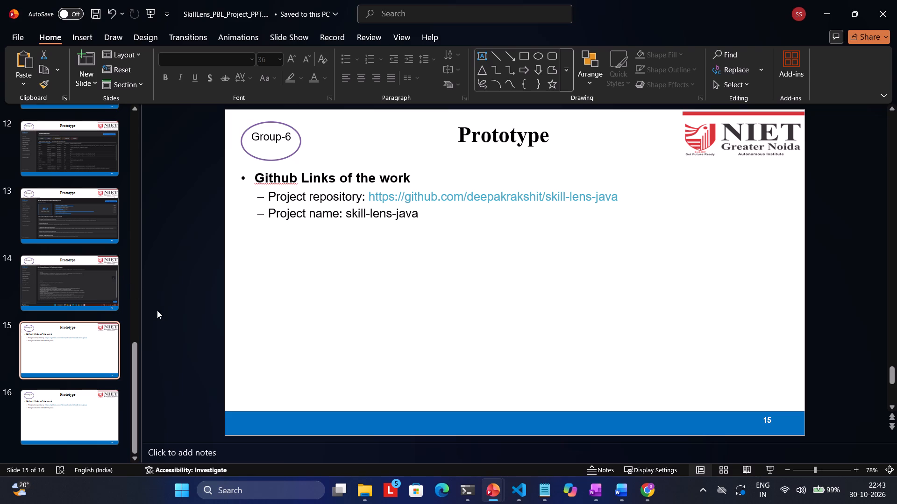
left_click(81, 33)
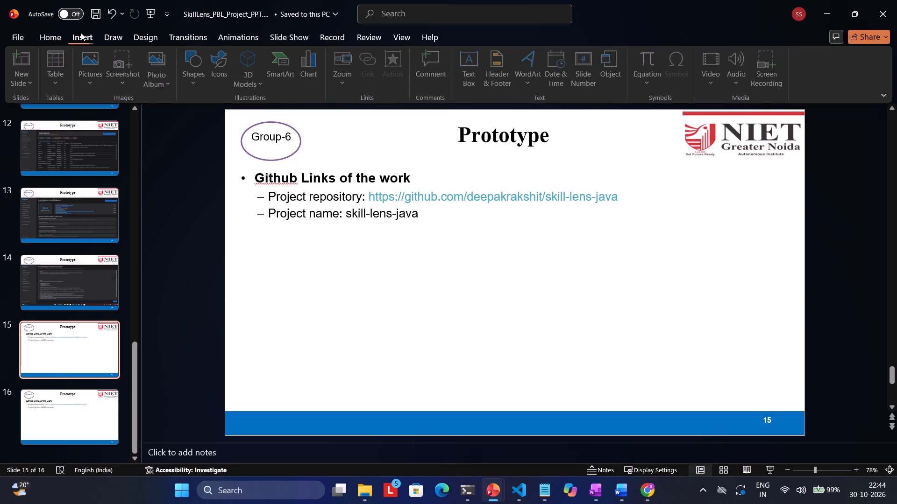
left_click(98, 76)
left_click(119, 122)
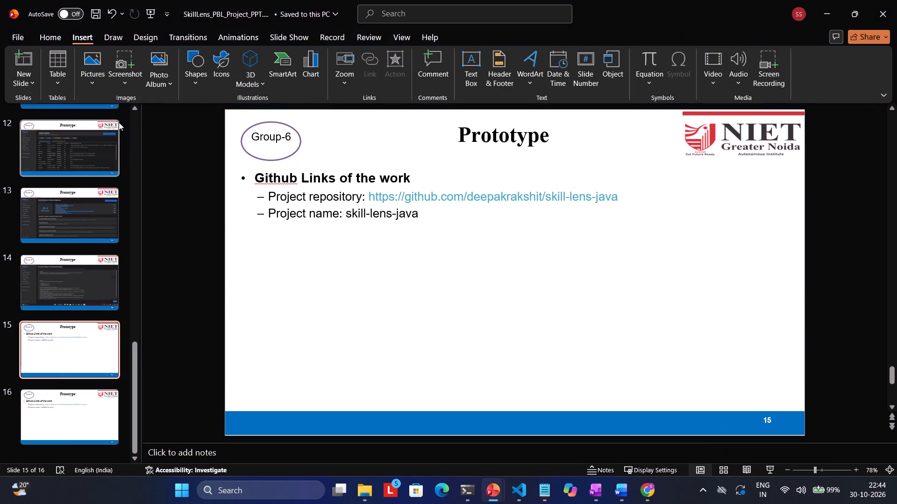
double_click(191, 200)
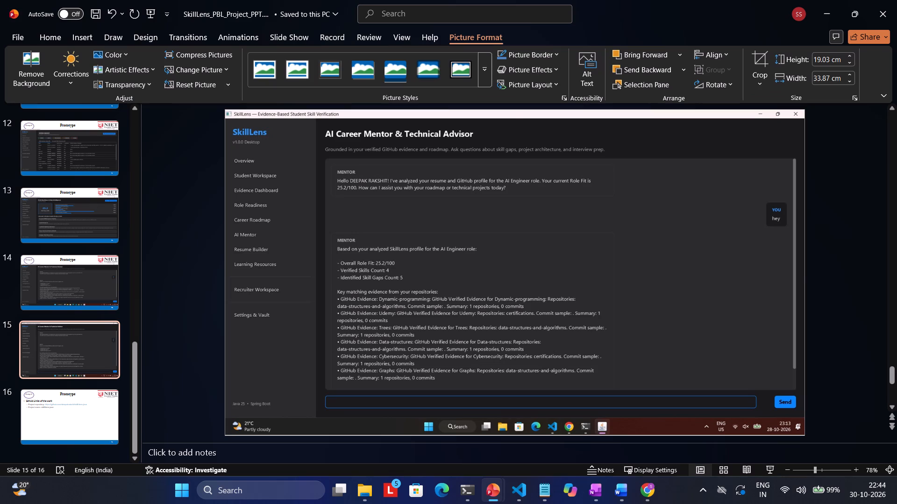
Delete the AI Career Mentor & Technical Advisor screenshot from Prototype slide 15.
left_click(459, 265)
key("Delete")
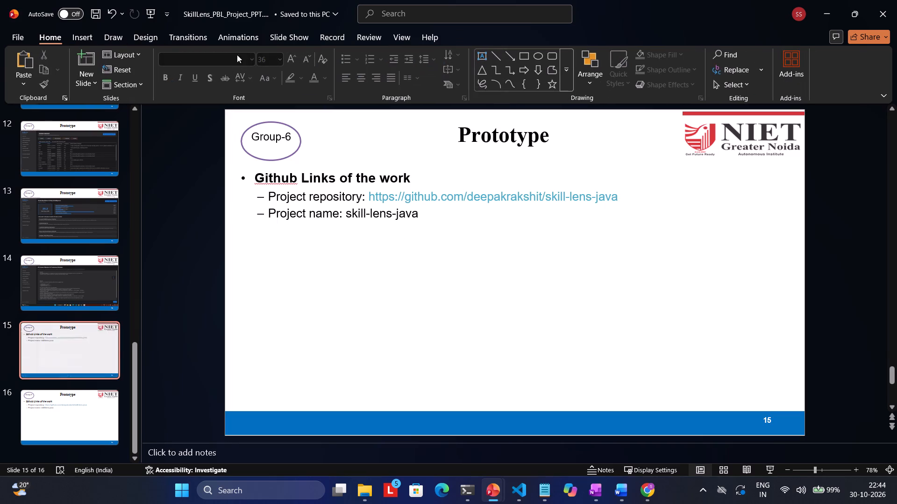
Insert the Curated Technical Learning Resources screenshot from this device as a picture onto Prototype slide 15.
left_click(89, 32)
left_click(95, 67)
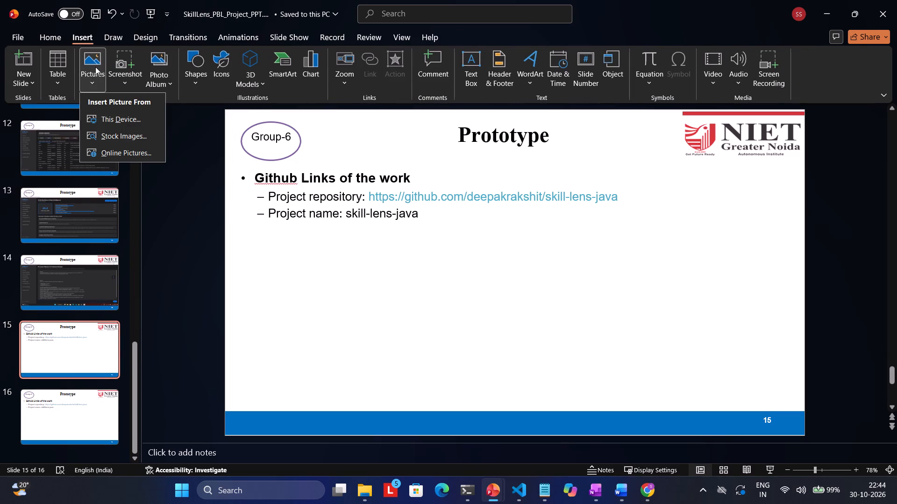
left_click(98, 118)
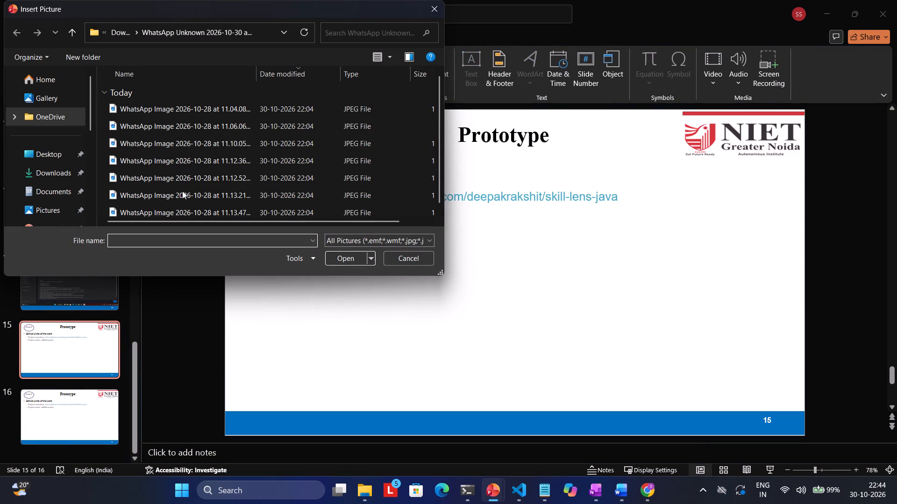
scroll(183, 196, "down", 1)
double_click(185, 205)
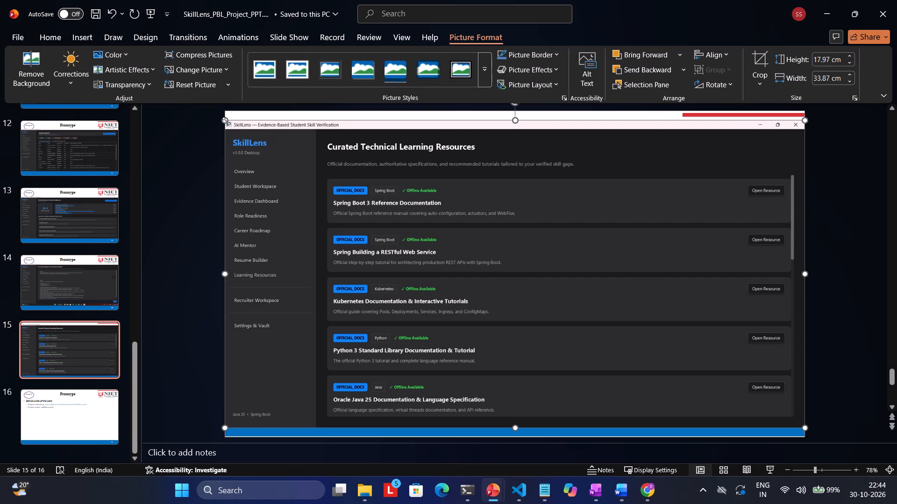
Shrink the learning resources screenshot on slide 15 to uncover the GitHub links text box and delete that text box.
left_click_drag(226, 121, 381, 213)
left_click(322, 208)
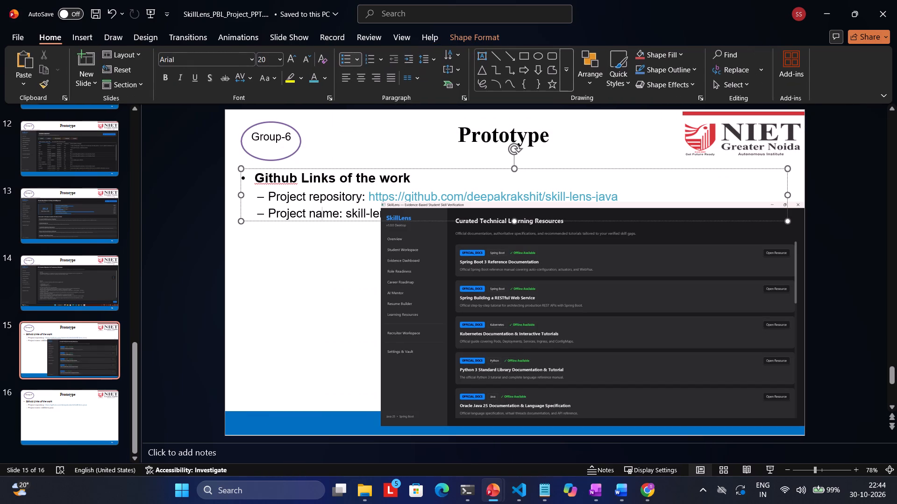
key("Delete")
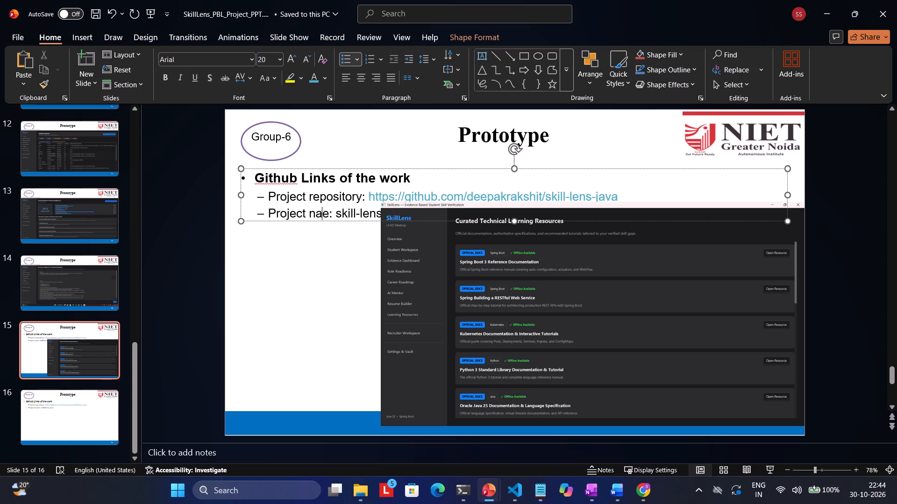
left_click(242, 222)
key("Delete")
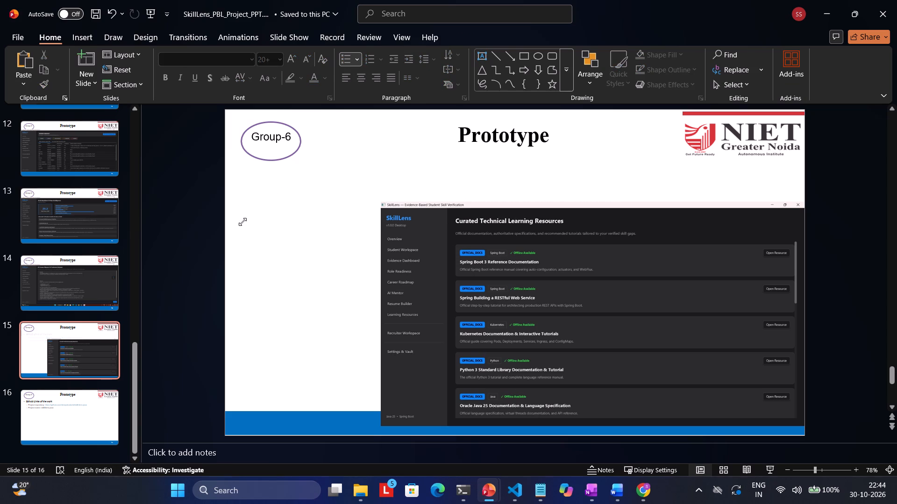
Enlarge the learning resources screenshot on slide 15 to start just below the title and span the full slide width.
left_click(473, 301)
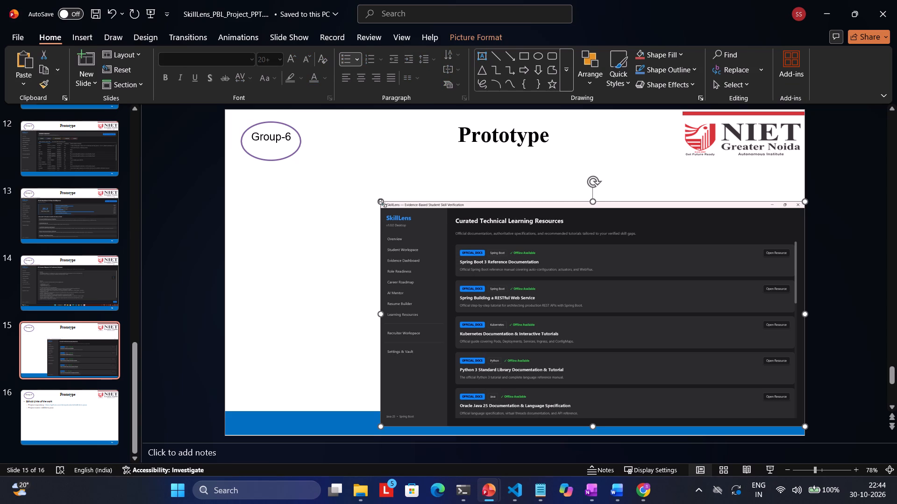
left_click_drag(381, 201, 252, 164)
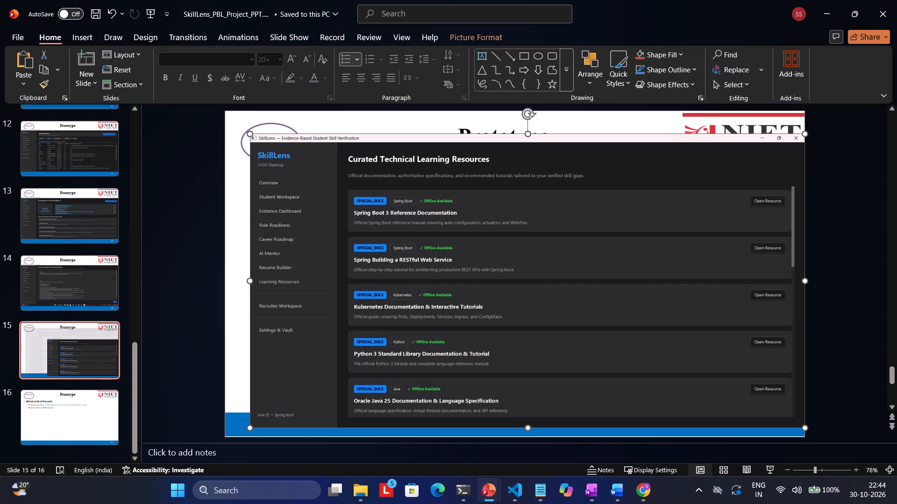
left_click_drag(250, 283, 220, 280)
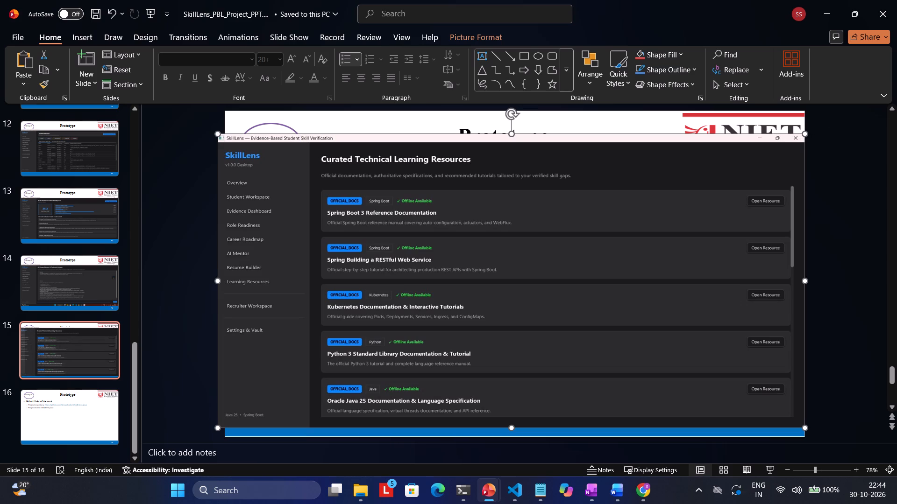
left_click(804, 133)
left_click_drag(804, 133, 751, 234)
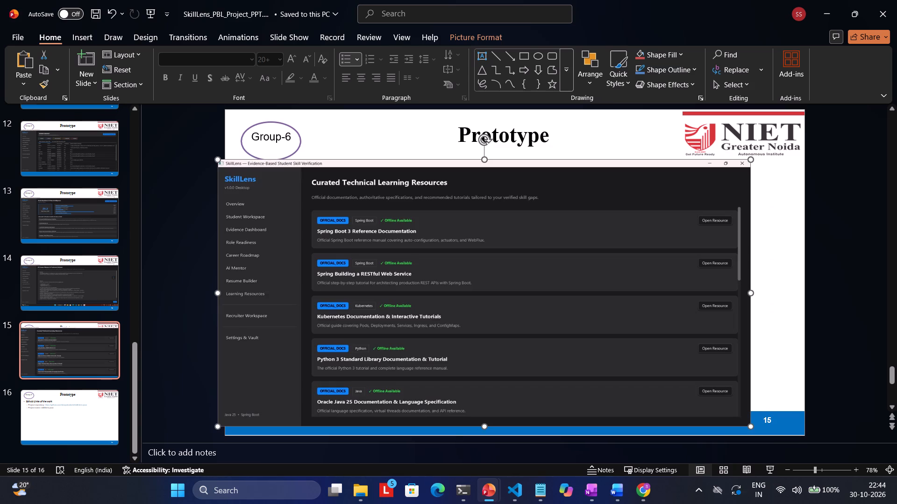
left_click_drag(751, 292, 811, 290)
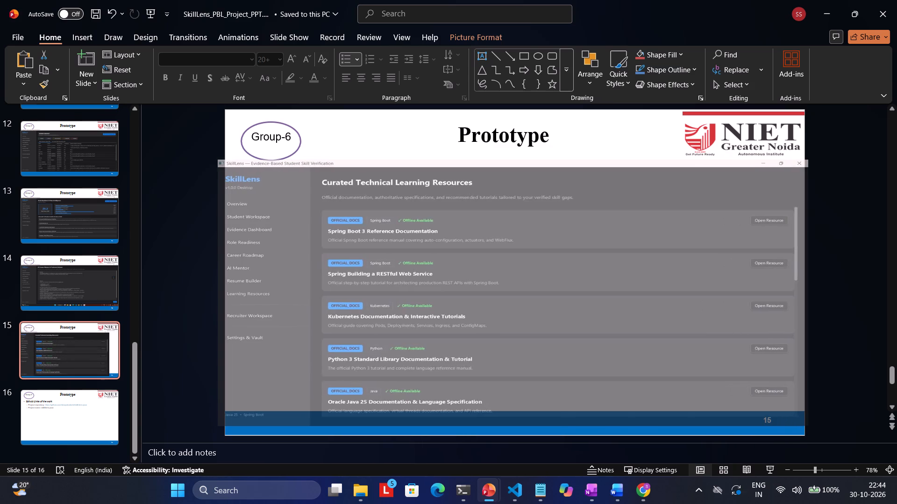
left_click_drag(811, 290, 814, 290)
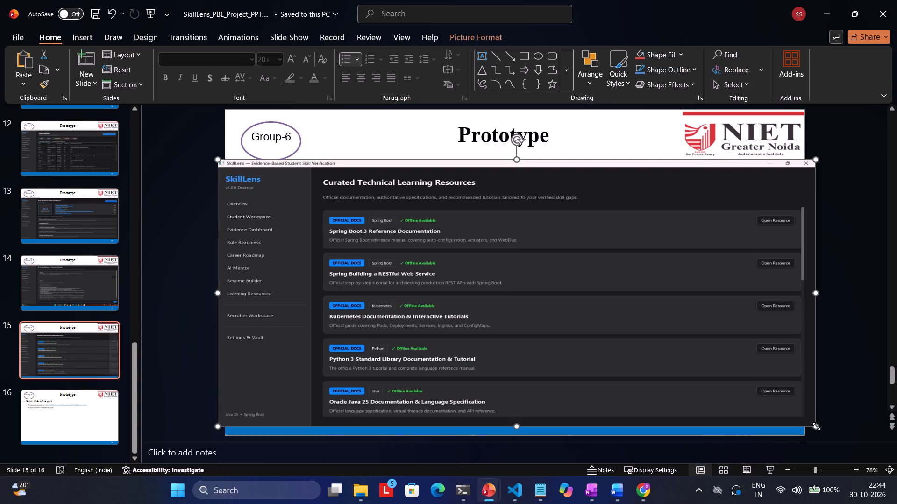
Resize the slide 15 screenshot to end at the footer's upper edge, spanning the slide width with its left side on the slide edge.
left_click_drag(817, 426, 783, 406)
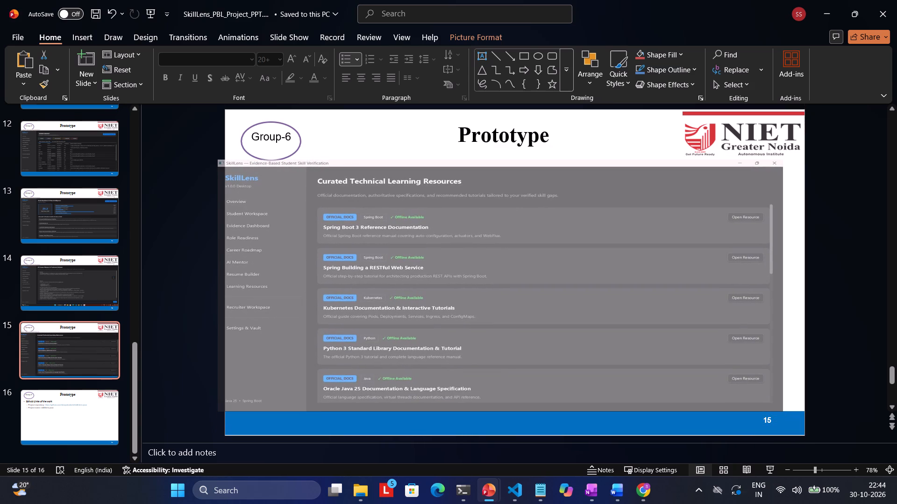
left_click_drag(783, 406, 784, 407)
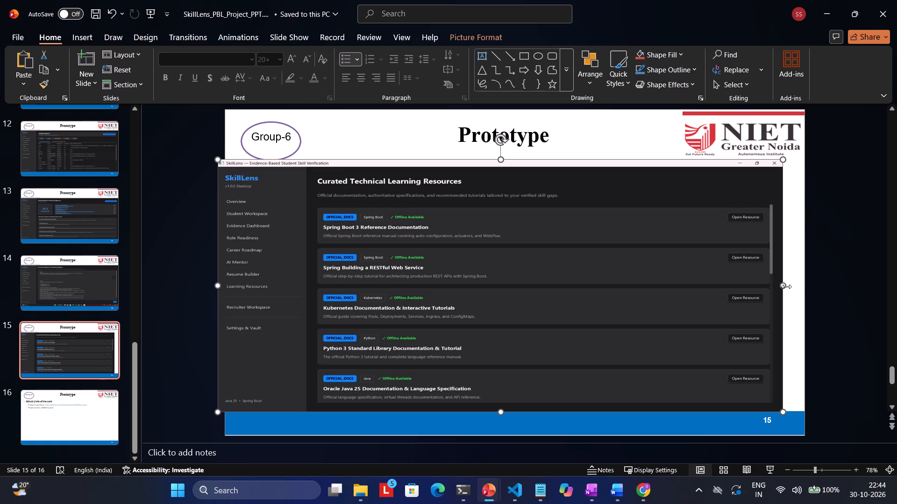
left_click(785, 287)
left_click_drag(783, 287, 789, 287)
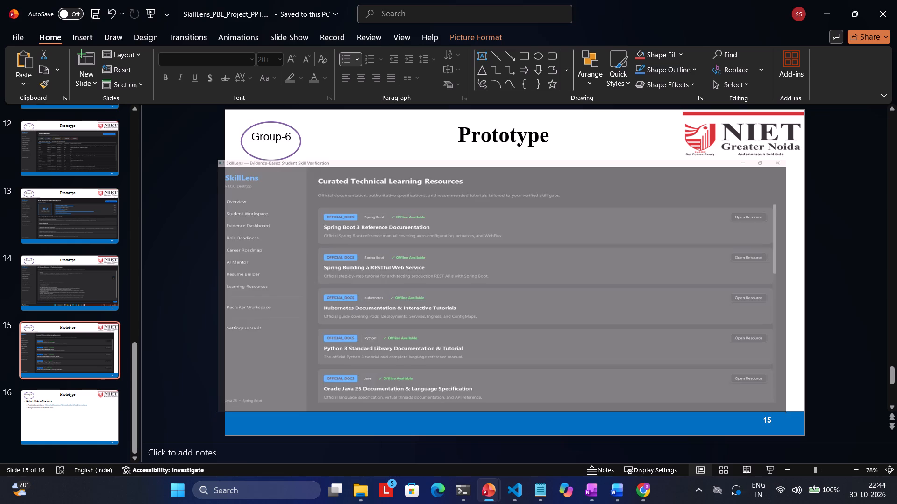
left_click_drag(789, 287, 812, 286)
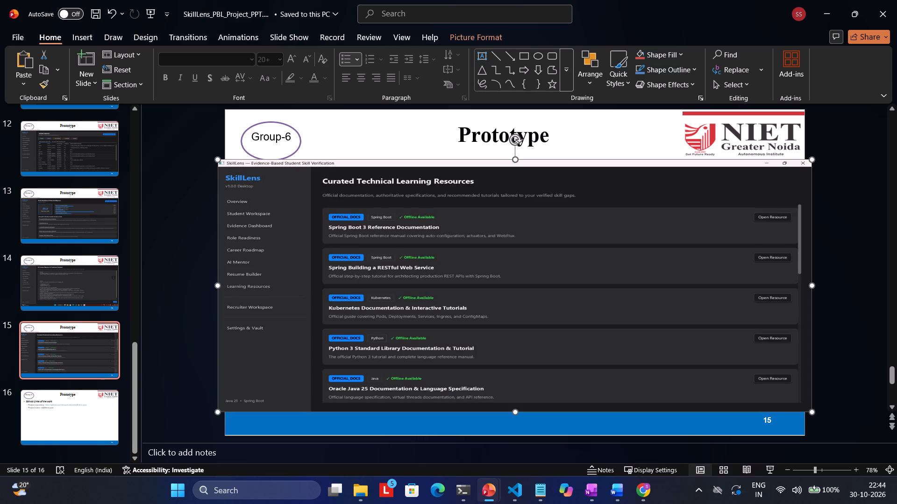
left_click_drag(218, 287, 223, 287)
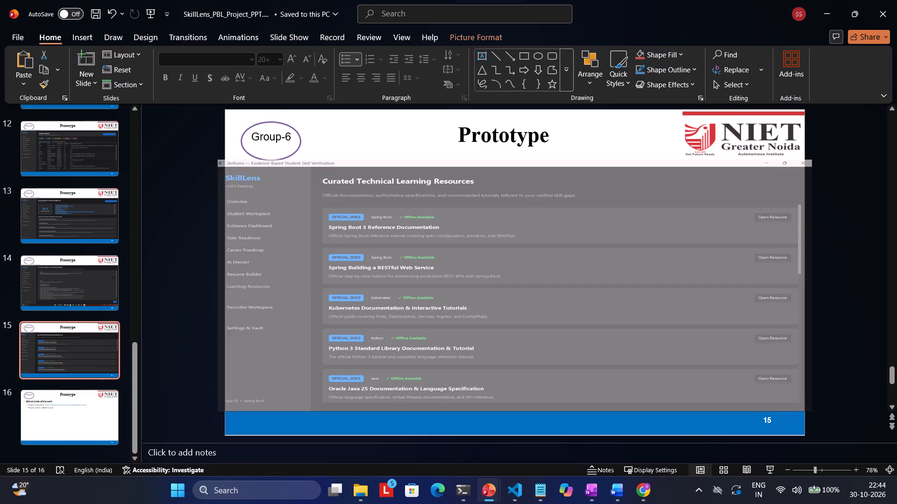
left_click_drag(223, 287, 227, 282)
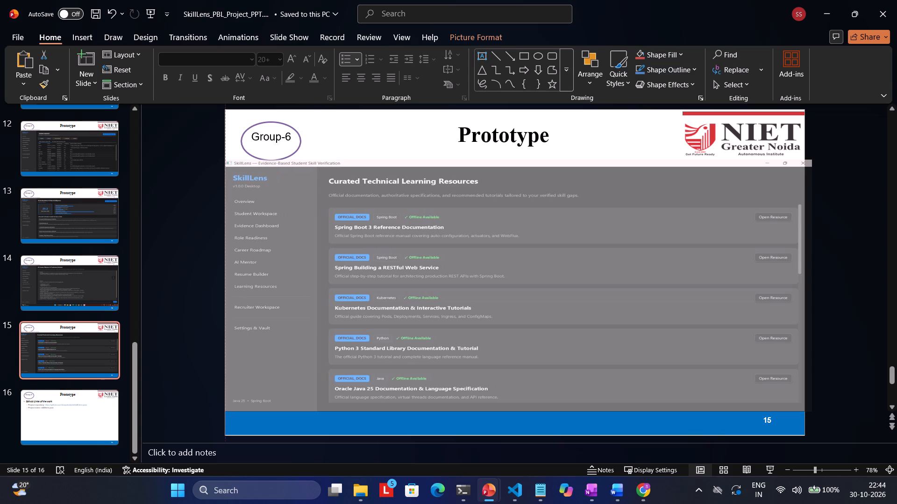
left_click_drag(227, 282, 226, 281)
left_click(429, 139)
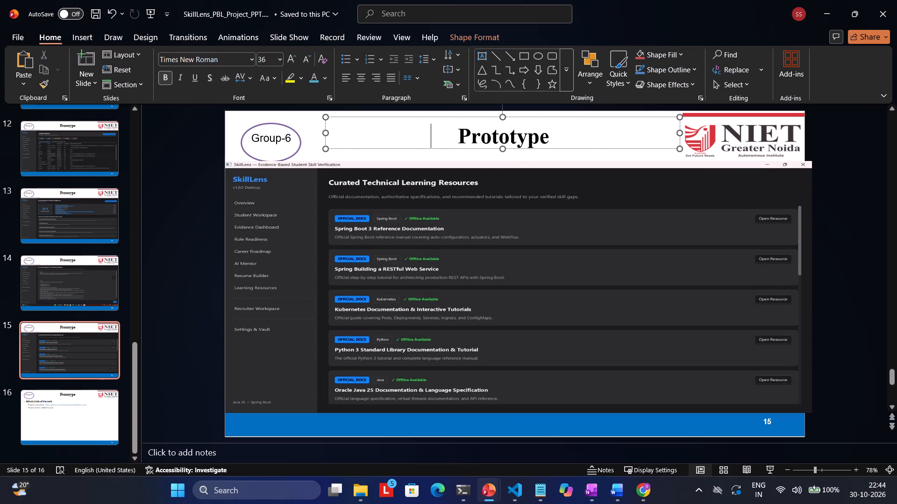
left_click(551, 139)
left_click(462, 157)
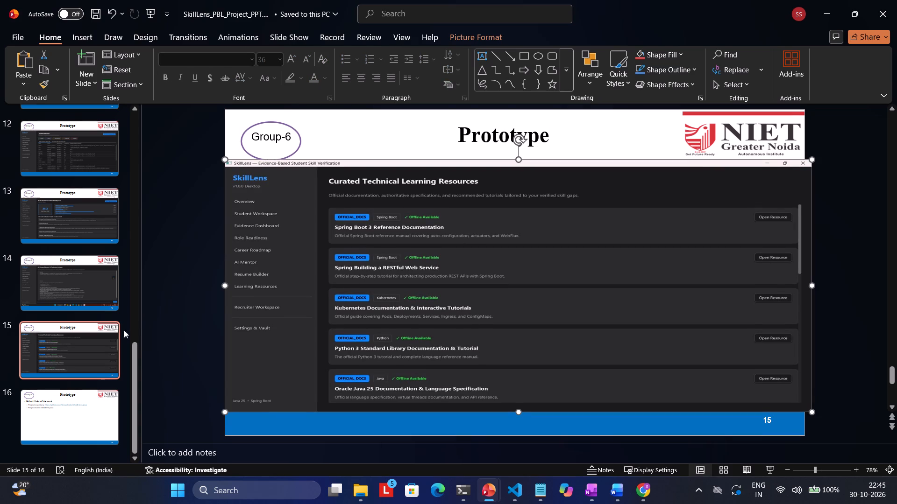
Delete the leftover Prototype slide 16 that holds only the GitHub links.
left_click(80, 399)
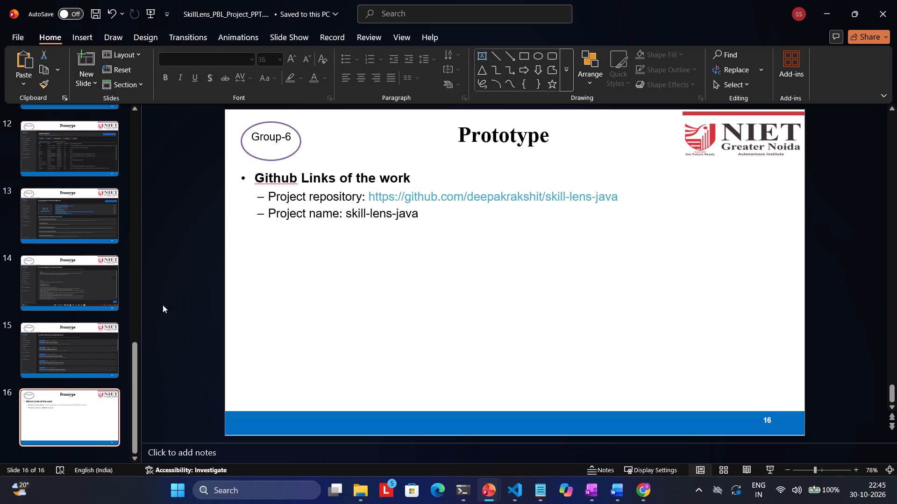
key("Delete")
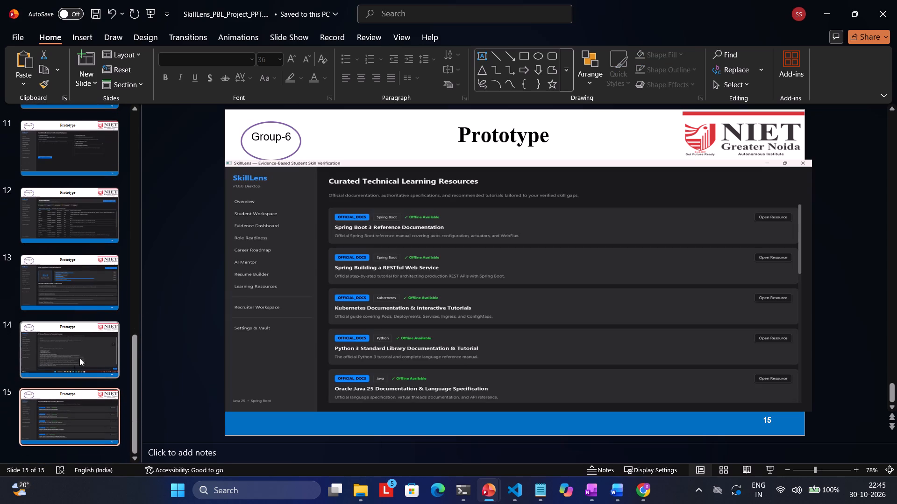
Review the Prototype slides 10 to 15 and the GitHub Link slide 9, checking how the screenshots fit.
scroll(47, 192, "up", 1)
left_click(45, 208)
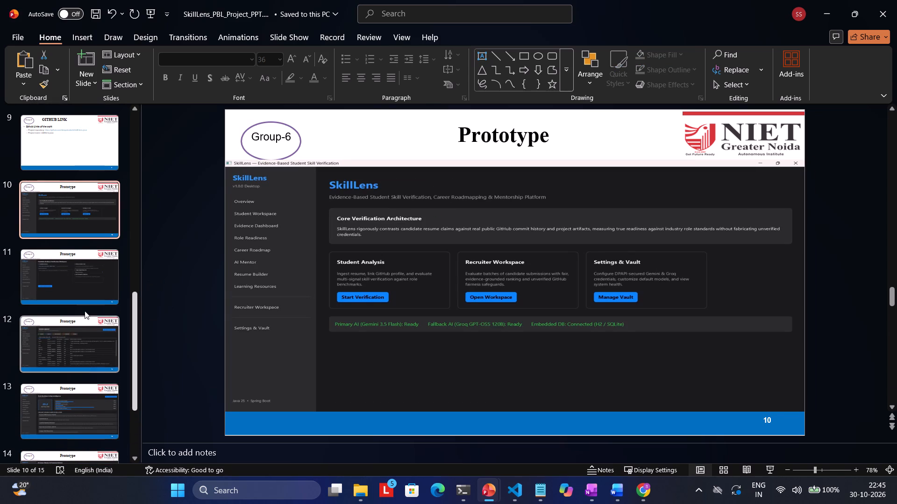
left_click(82, 273)
left_click(71, 326)
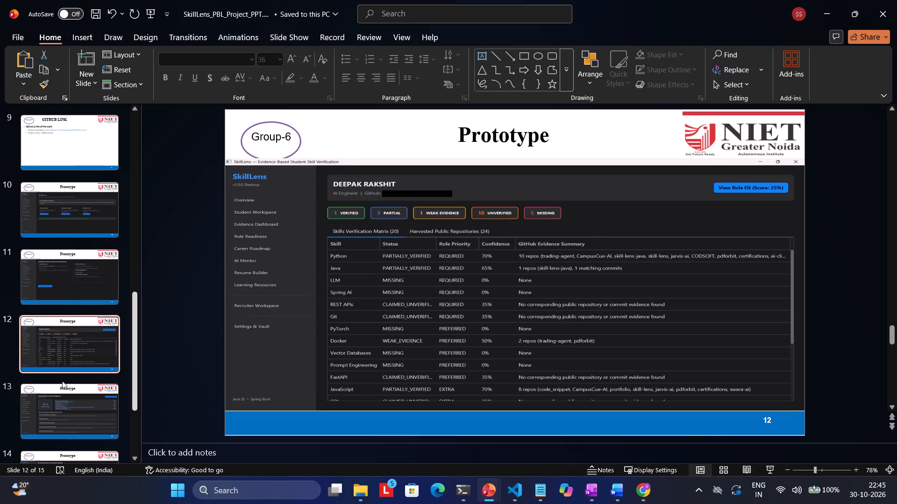
left_click(65, 408)
scroll(65, 408, "down", 1)
left_click(74, 348)
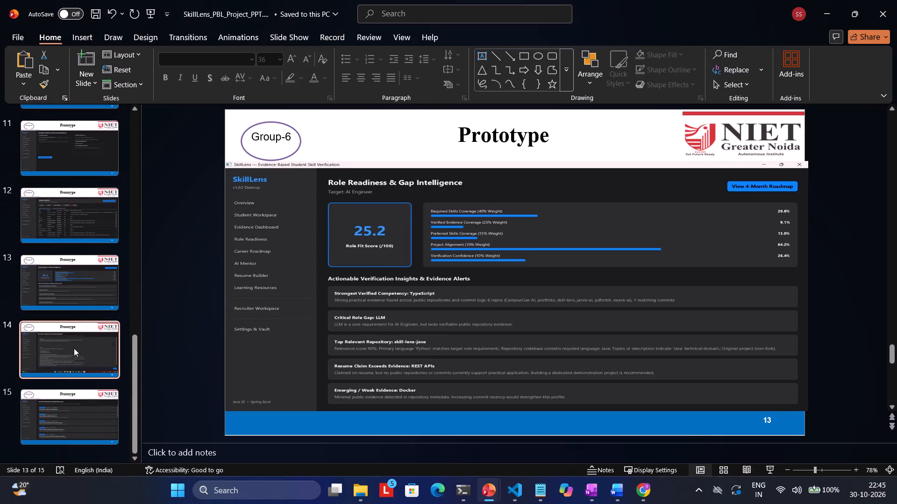
left_click(67, 403)
left_click(74, 348)
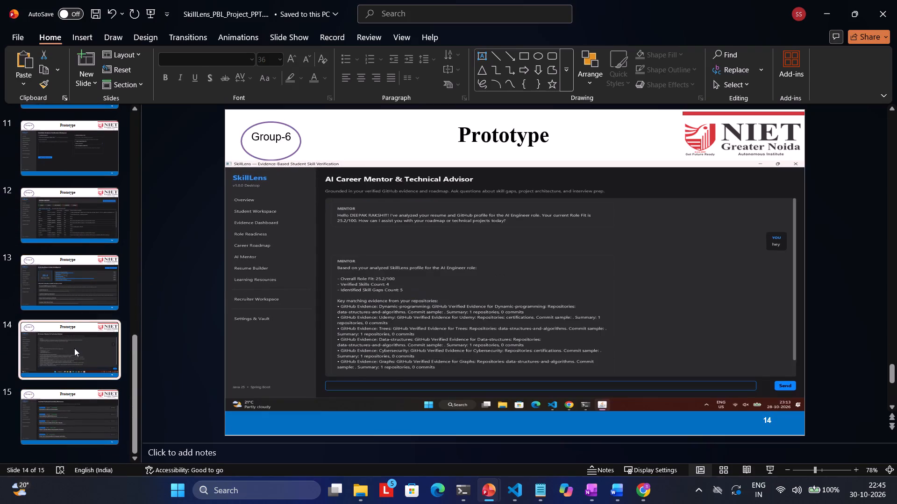
left_click(80, 413)
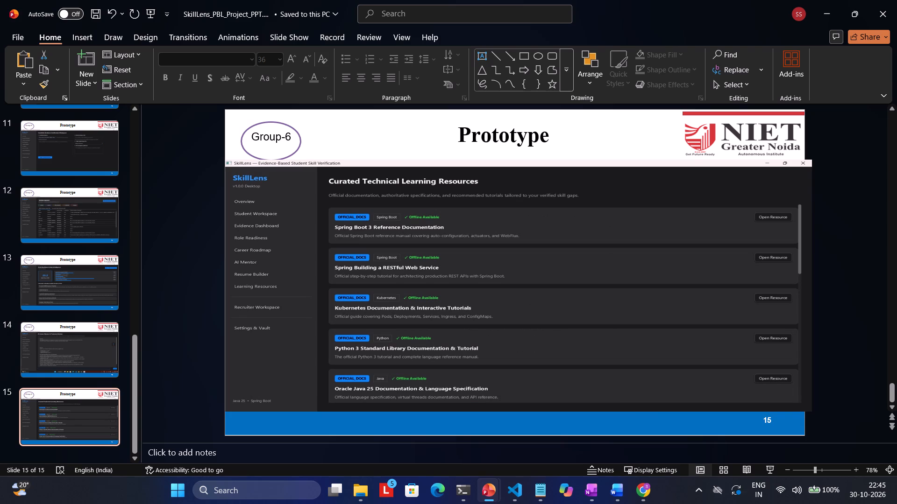
scroll(629, 303, "down", 1)
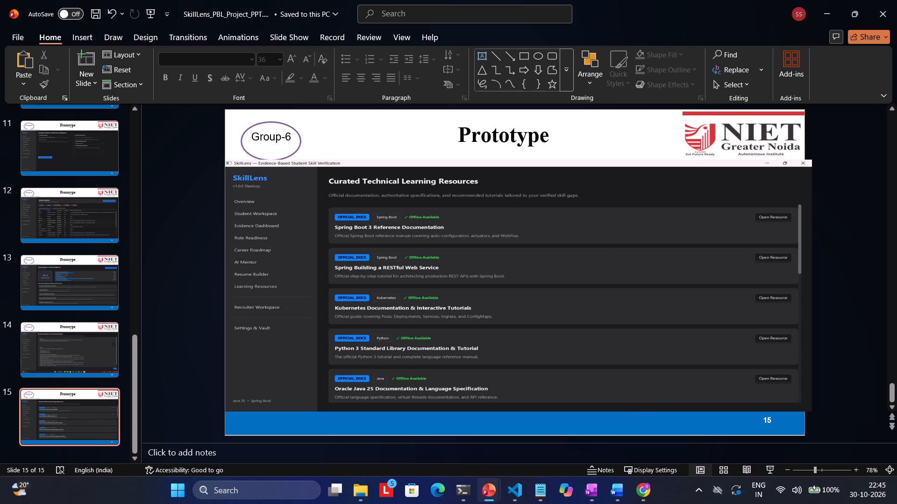
scroll(486, 290, "up", 1, "ctrl")
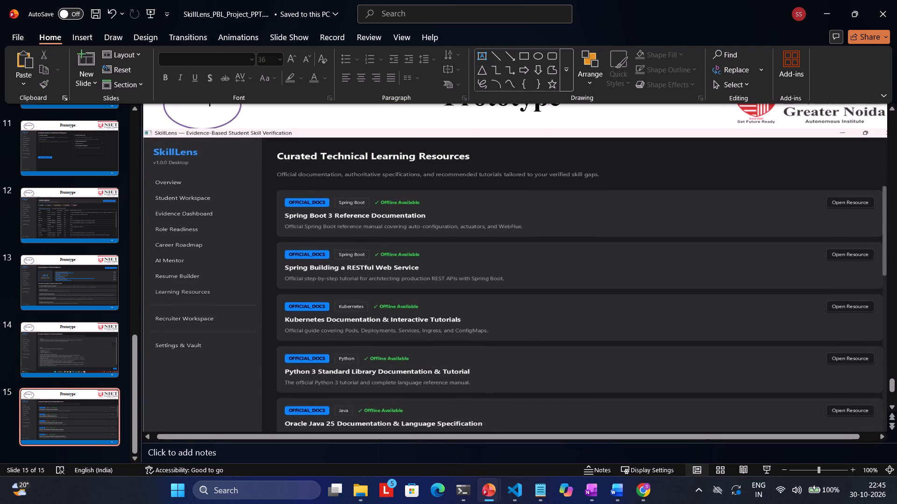
scroll(486, 290, "up", 2, "ctrl")
scroll(512, 279, "left", 4)
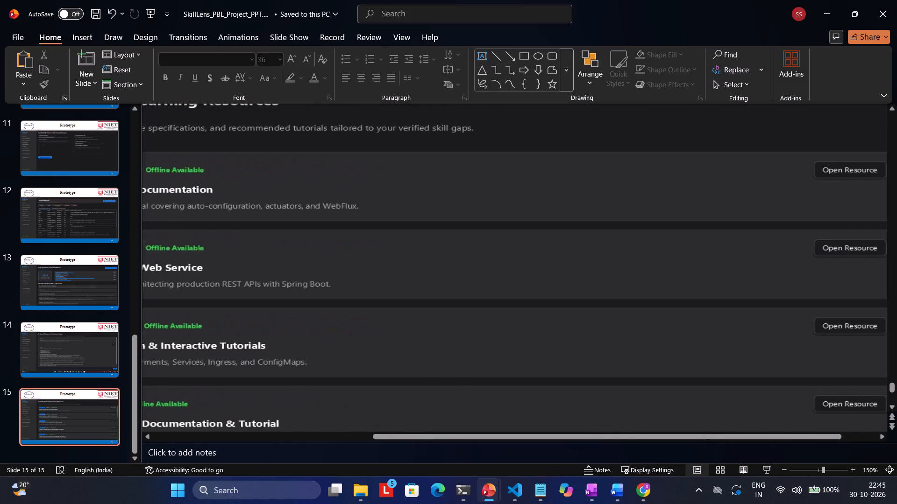
scroll(512, 279, "right", 6)
scroll(512, 279, "down", 4, "ctrl")
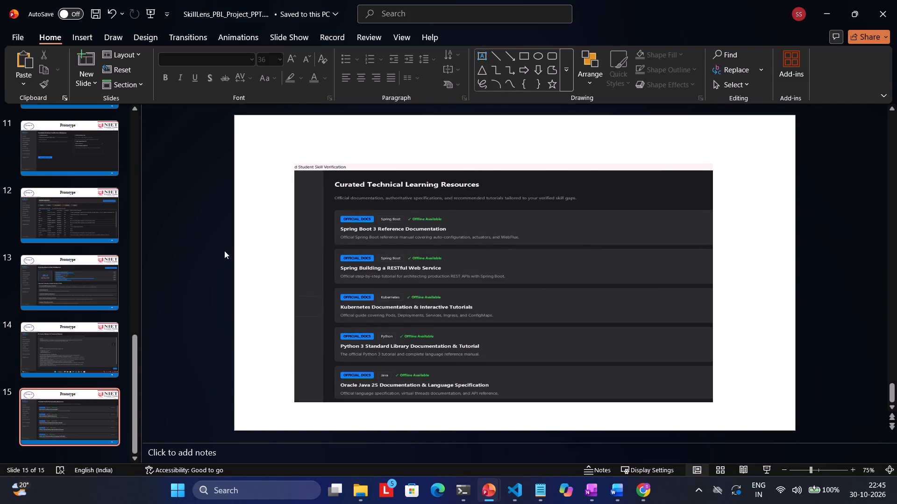
left_click(102, 322)
left_click(95, 290)
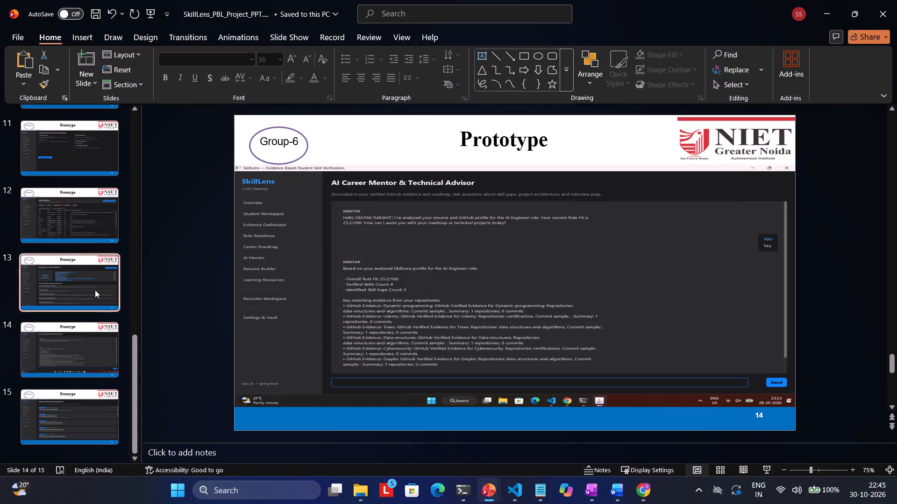
left_click(84, 212)
left_click(78, 143)
scroll(78, 143, "up", 1)
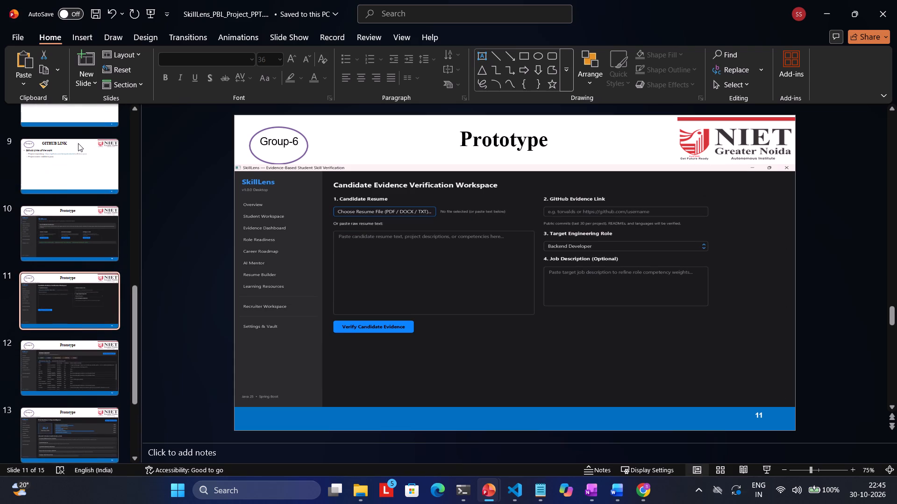
left_click(68, 217)
left_click(64, 169)
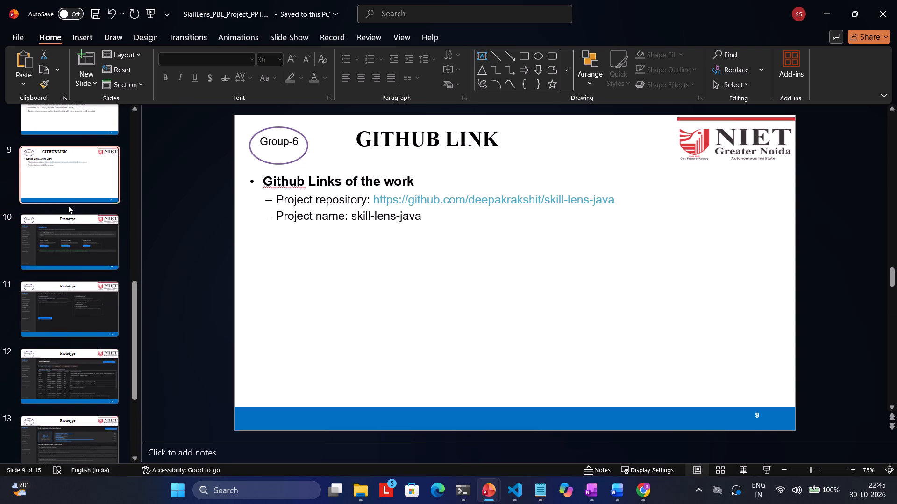
scroll(68, 205, "up", 1)
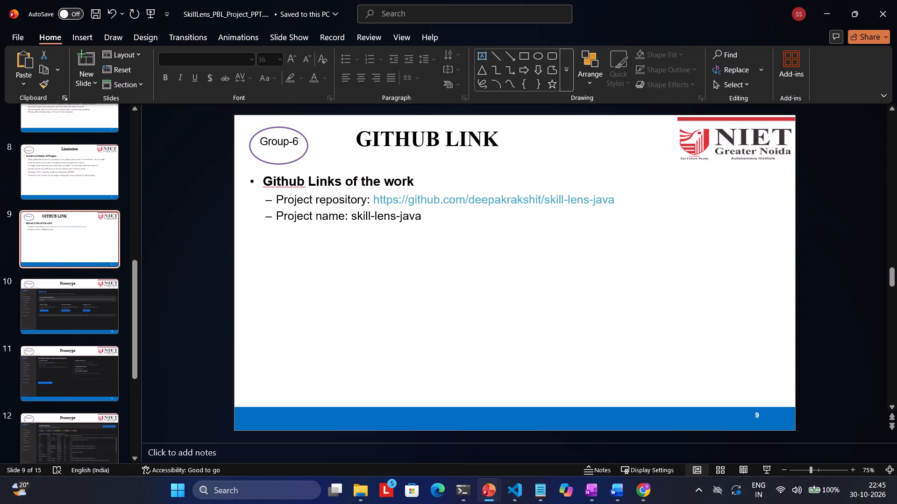
Save the SkillLens_PBL_Project_PPT.pptx presentation.
left_click(15, 39)
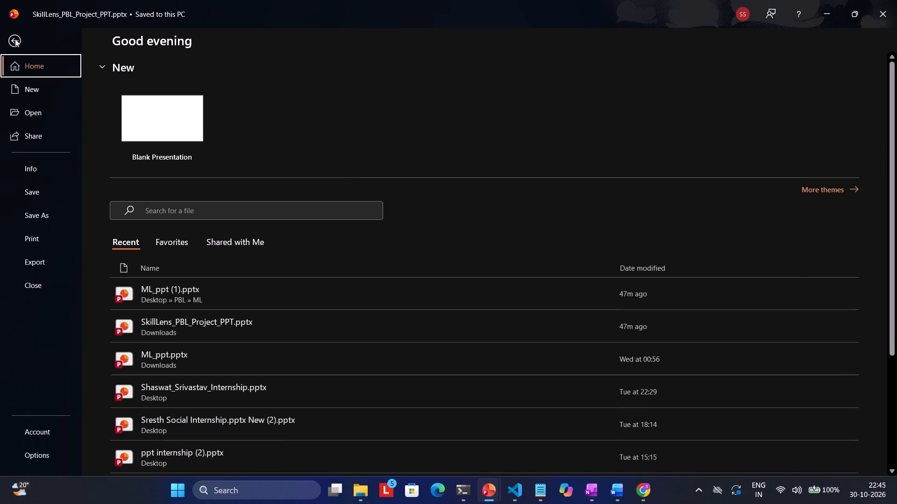
Save the SkillLens_PBL_Project_PPT.pptx presentation.
left_click(44, 190)
Delete the existing description after the Problem Statement Title label on slide 1, keeping the label itself.
scroll(118, 184, "up", 5)
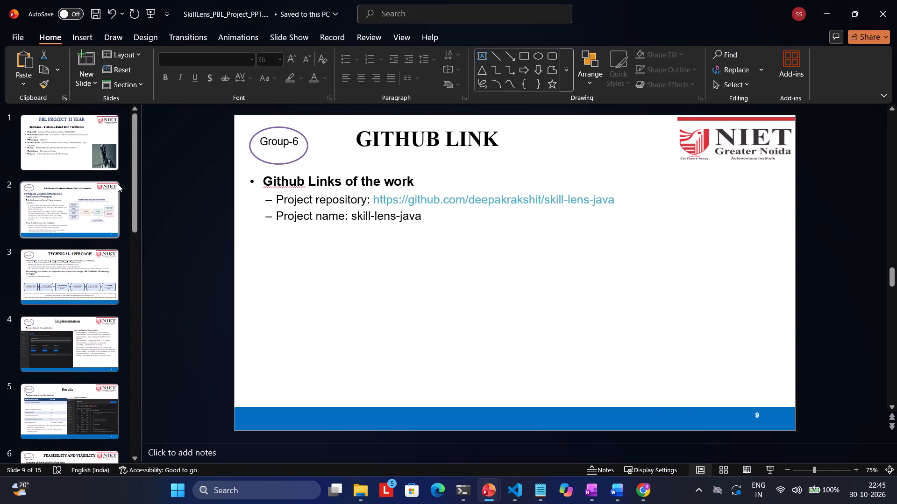
left_click(87, 133)
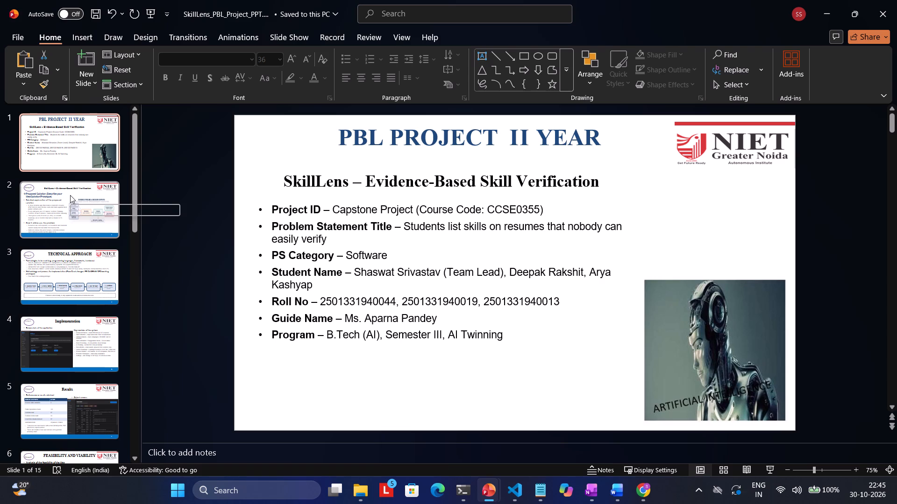
left_click(329, 245)
left_click(329, 245)
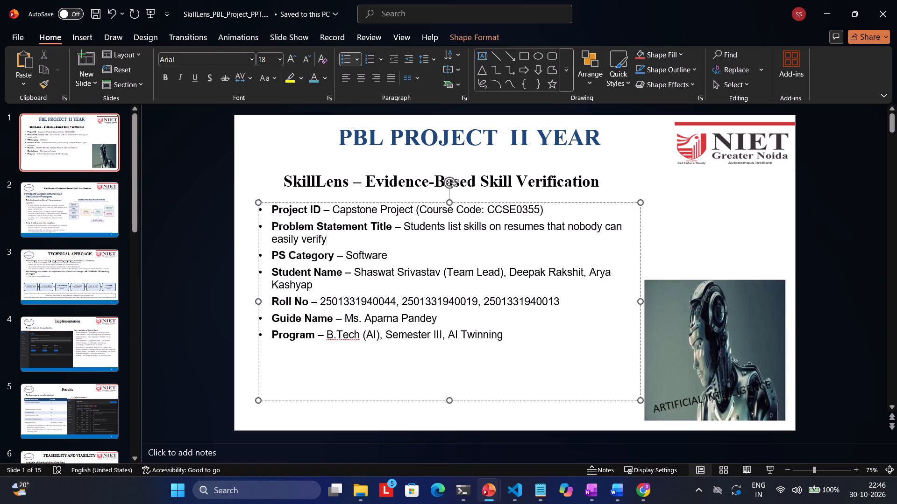
left_click_drag(329, 245, 324, 243)
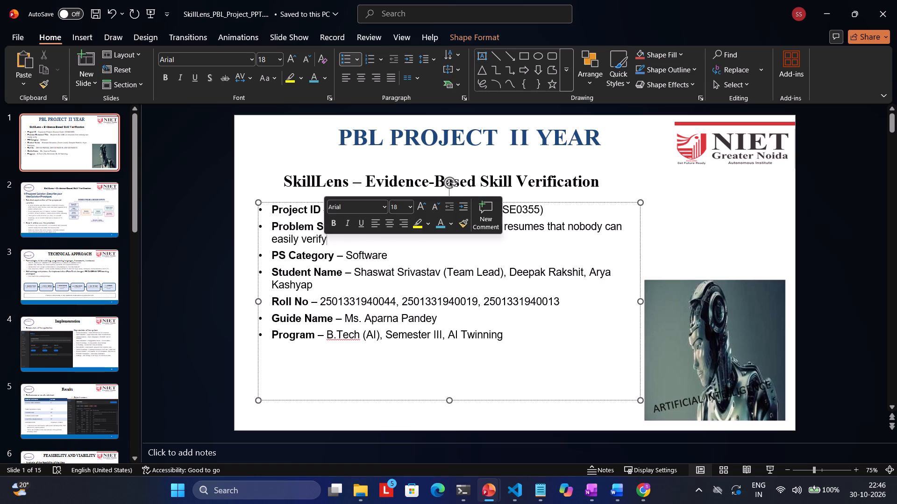
left_click(329, 240)
key("BackSpace")
key("BackSpace")
key("BackSpace")
key("BackSpace")
key("BackSpace")
key("BackSpace")
key("BackSpace")
key("BackSpace")
key("BackSpace")
key("BackSpace")
key("BackSpace")
key("BackSpace")
key("BackSpace")
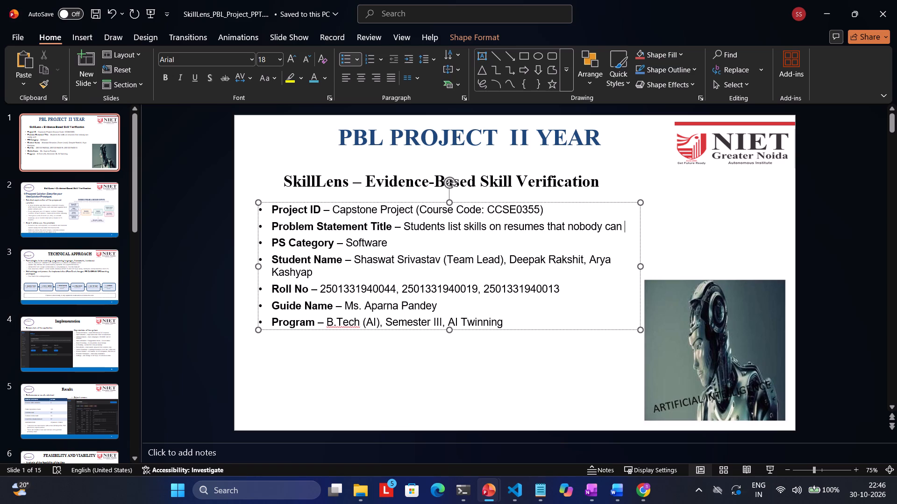
key("BackSpace")
key("BackSpace")
key("BackSpace")
key("BackSpace")
key("BackSpace")
key("BackSpace")
key("BackSpace")
key("BackSpace")
key("BackSpace")
key("BackSpace")
key("BackSpace")
key("BackSpace")
key("BackSpace")
key("BackSpace")
key("BackSpace")
key("BackSpace")
key("BackSpace")
key("BackSpace")
key("BackSpace")
key("BackSpace")
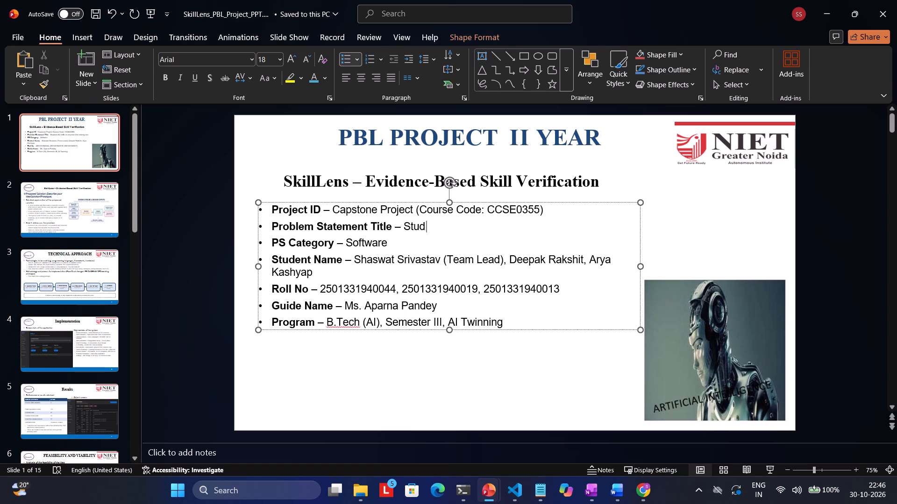
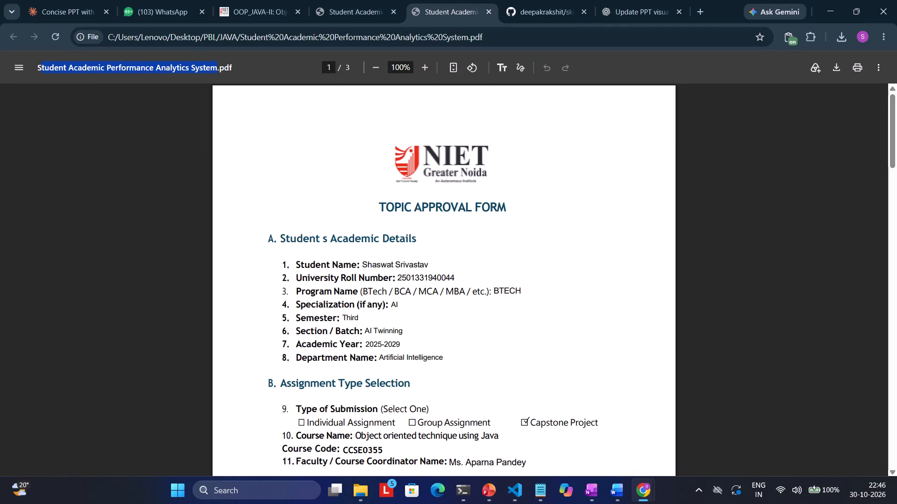
Copy the title text "Student Academic Performance Analytics System" from the topic approval PDF's file name, leaving out the extension.
left_click(38, 66)
left_click_drag(38, 66, 126, 69)
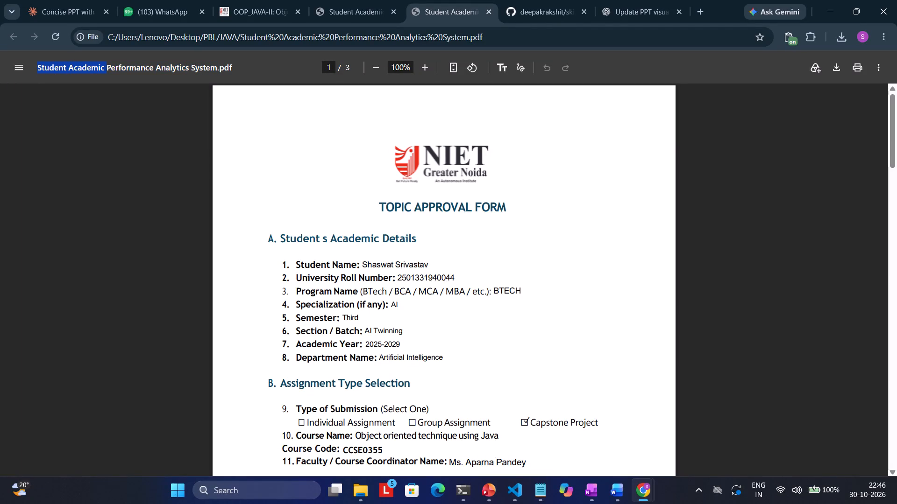
left_click_drag(126, 69, 205, 68)
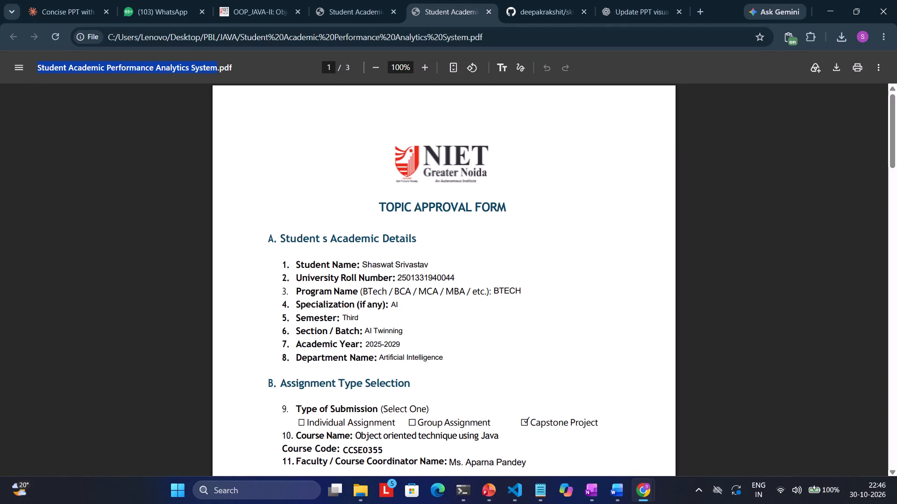
key("ctrl+c")
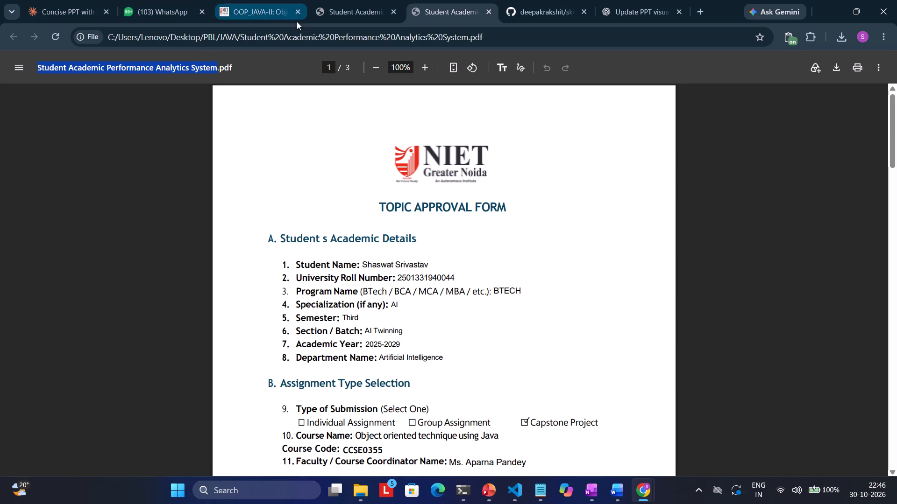
Switch from the browser to PowerPoint and bring up the ML_ppt (1).pptx presentation.
left_click(619, 14)
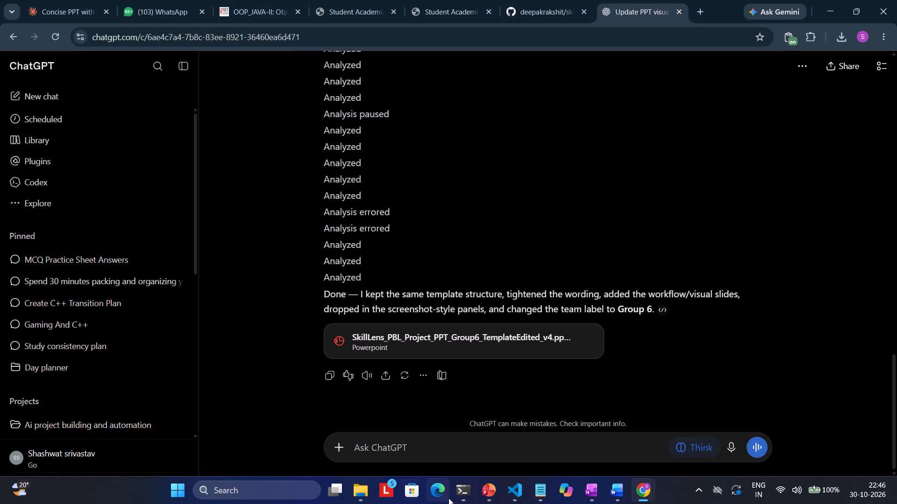
left_click(600, 438)
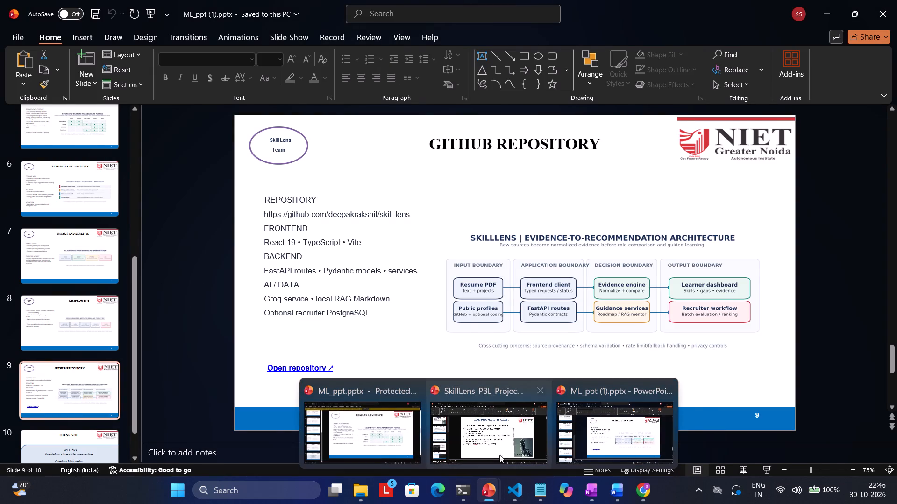
Fill in the Problem Statement Title on slide 1 of the SkillLens_PBL_Project presentation with "Student Academic Performance Analytics System".
left_click(497, 445)
left_click(408, 225)
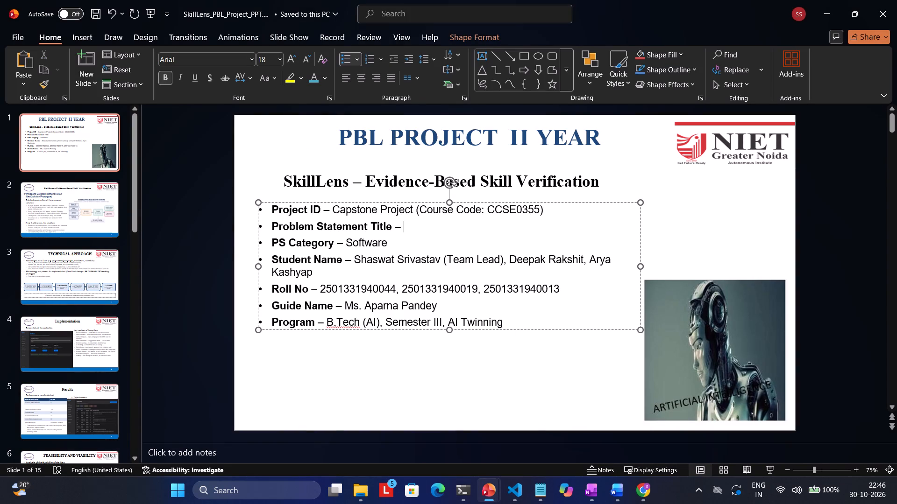
key("ctrl+v")
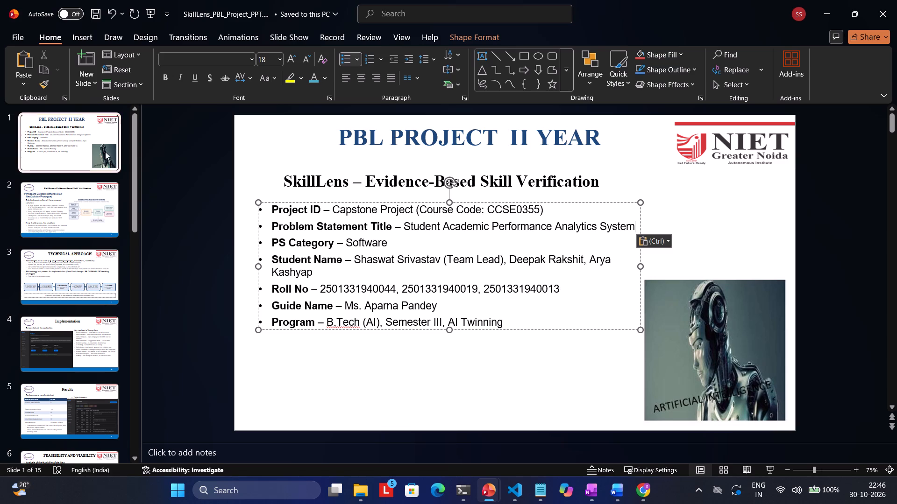
Review slides 2 to 5, checking the layout and the empty title placeholder over the Results heading.
left_click(79, 199)
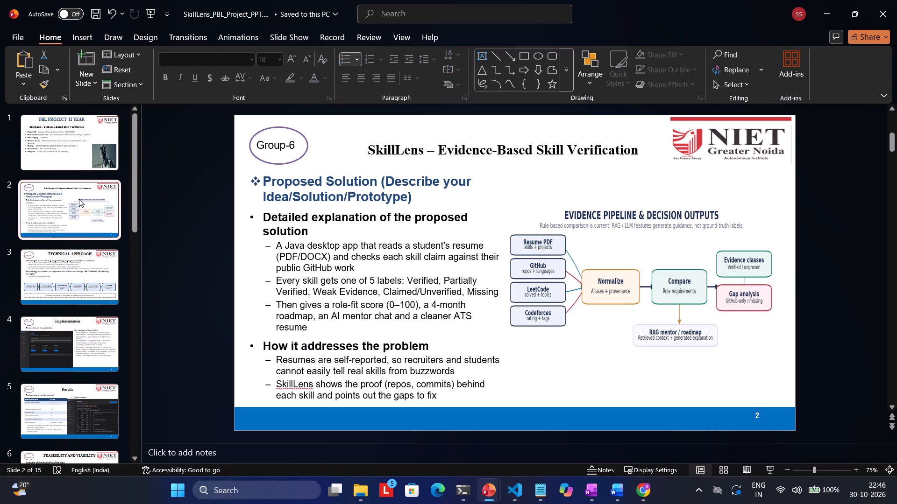
left_click(71, 285)
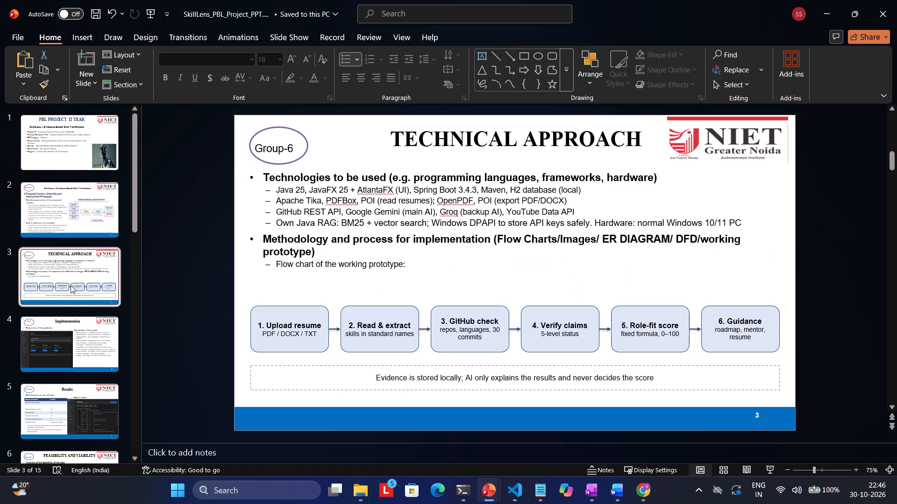
left_click(82, 338)
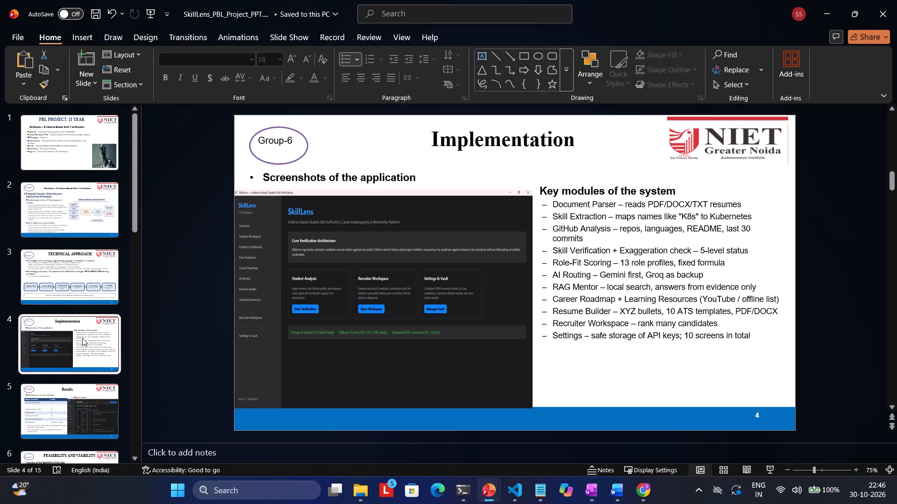
left_click(87, 398)
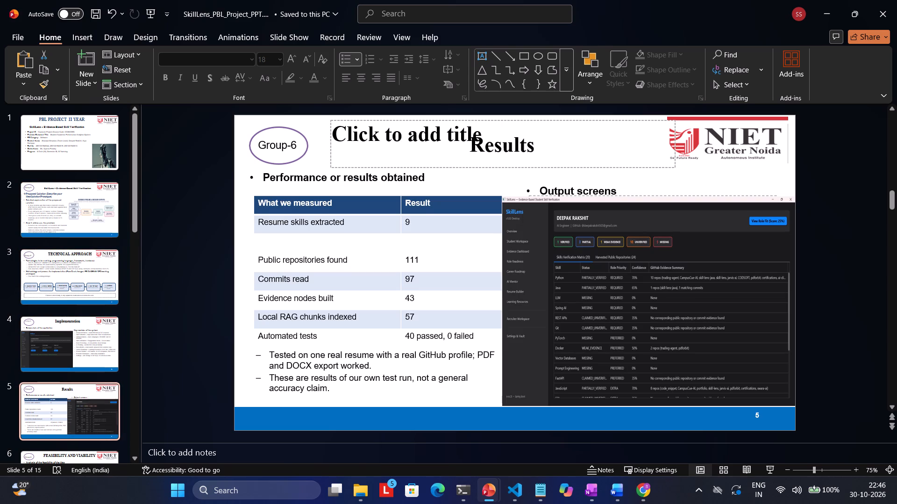
left_click(477, 134)
left_click(316, 148)
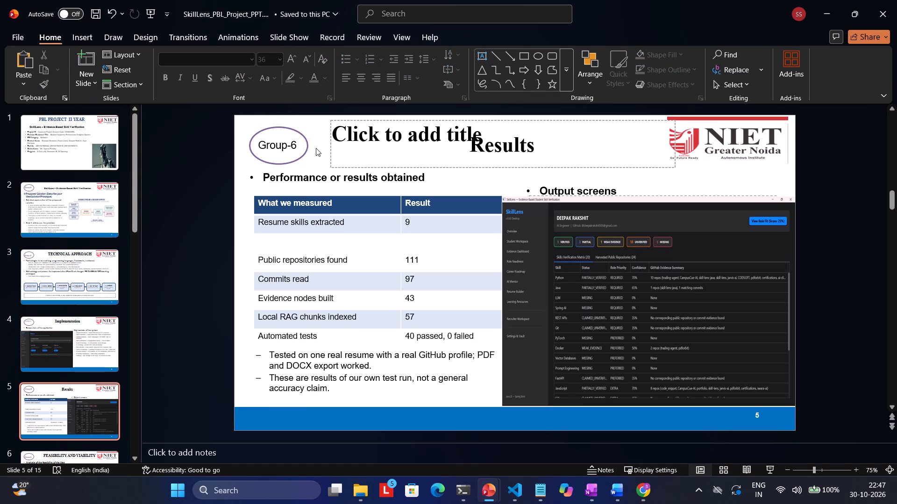
left_click(492, 130)
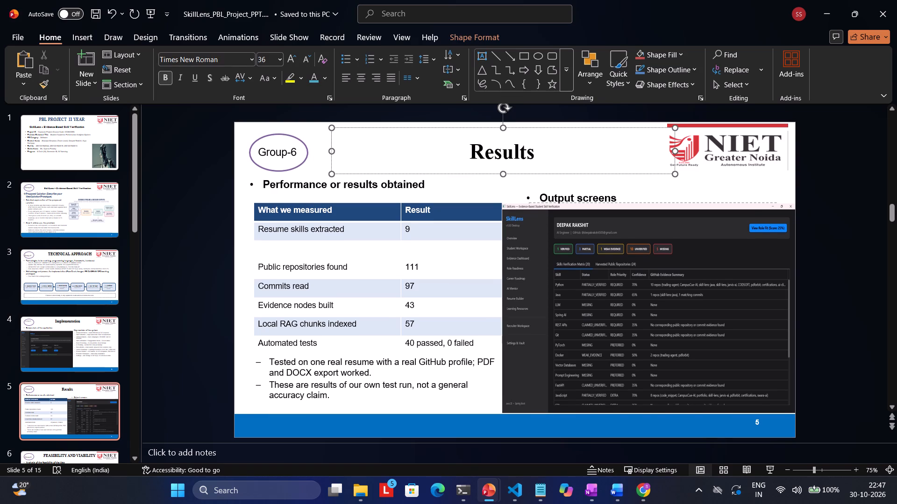
left_click(74, 392)
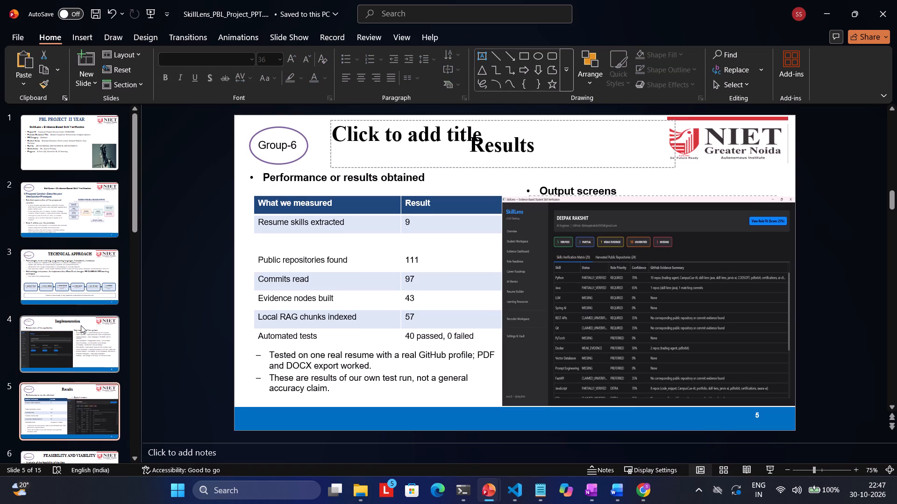
left_click(82, 323)
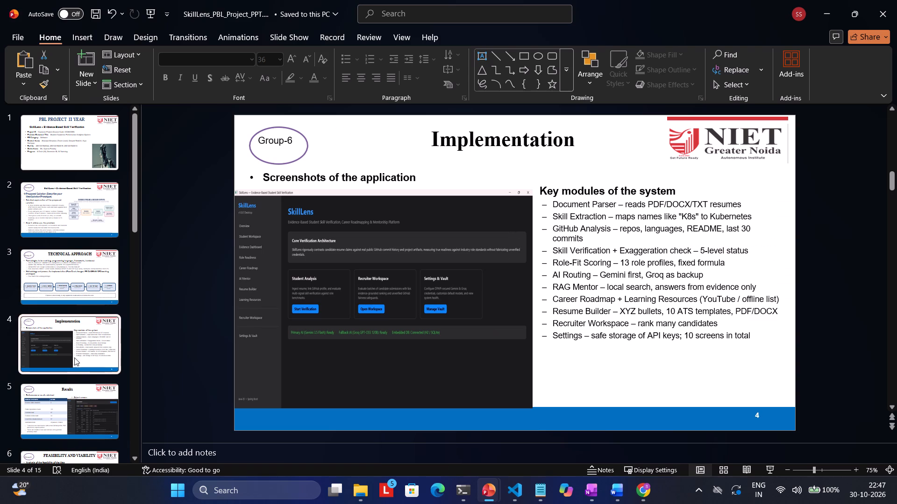
left_click(63, 399)
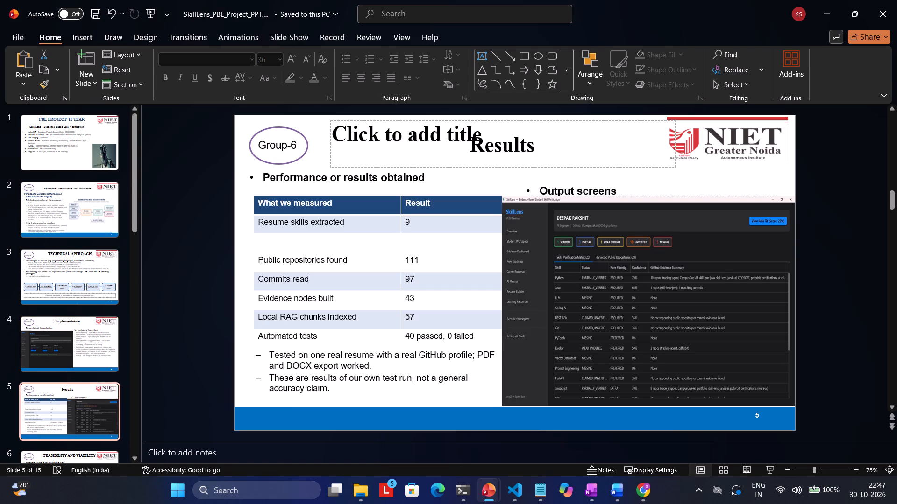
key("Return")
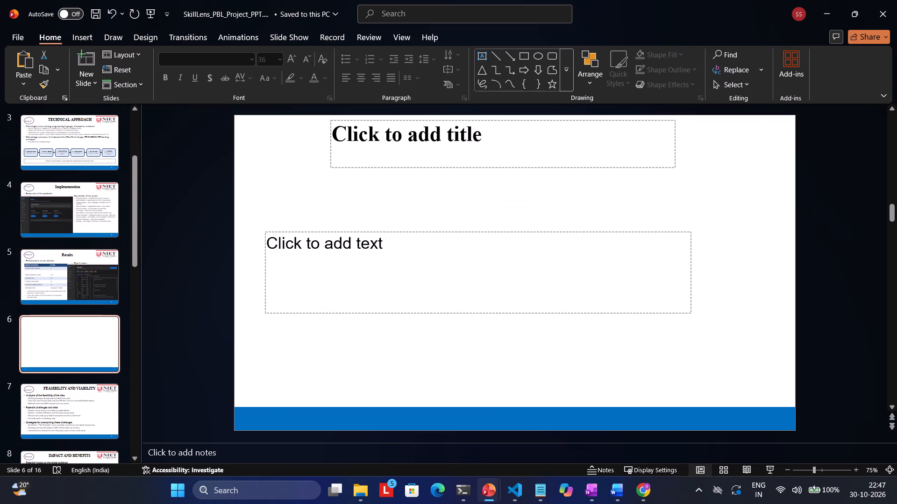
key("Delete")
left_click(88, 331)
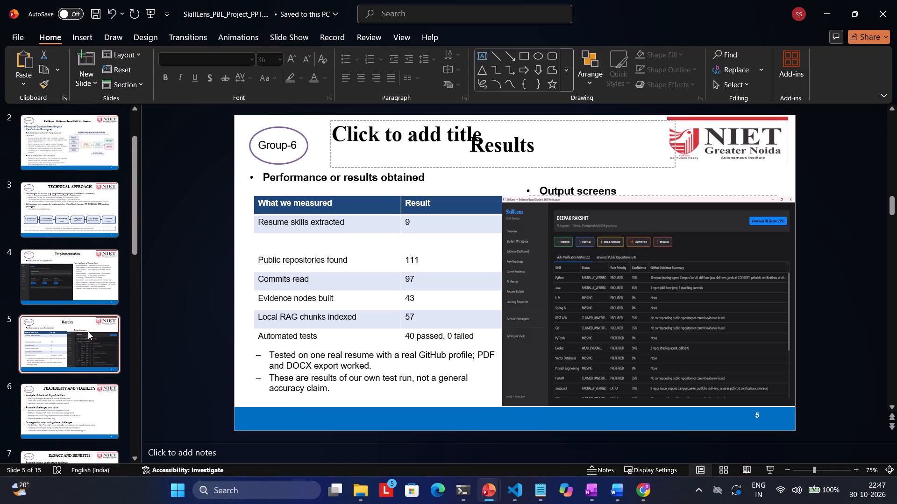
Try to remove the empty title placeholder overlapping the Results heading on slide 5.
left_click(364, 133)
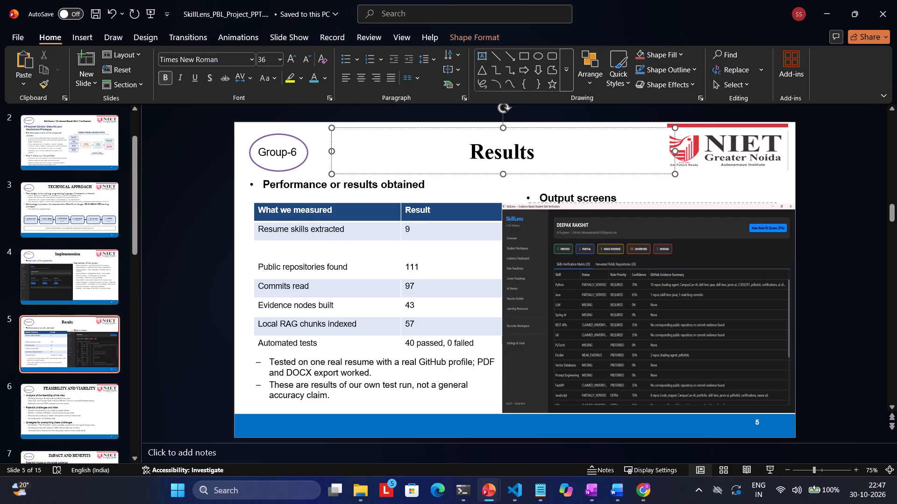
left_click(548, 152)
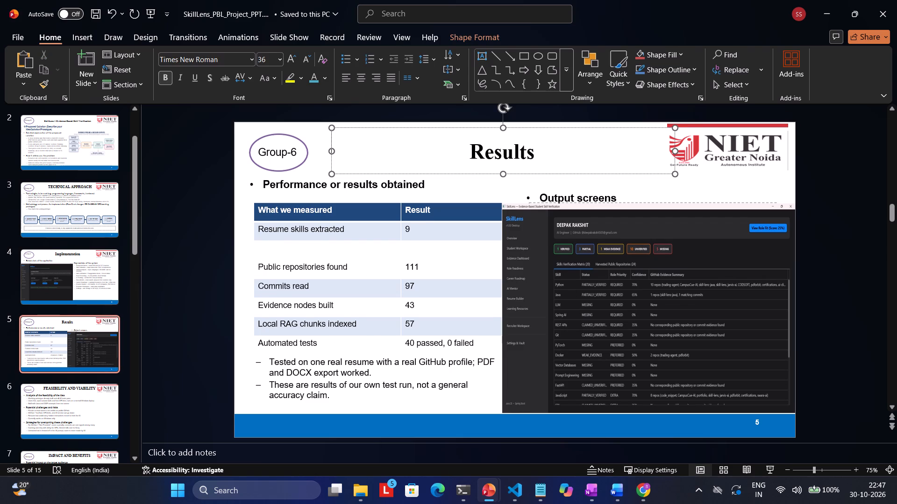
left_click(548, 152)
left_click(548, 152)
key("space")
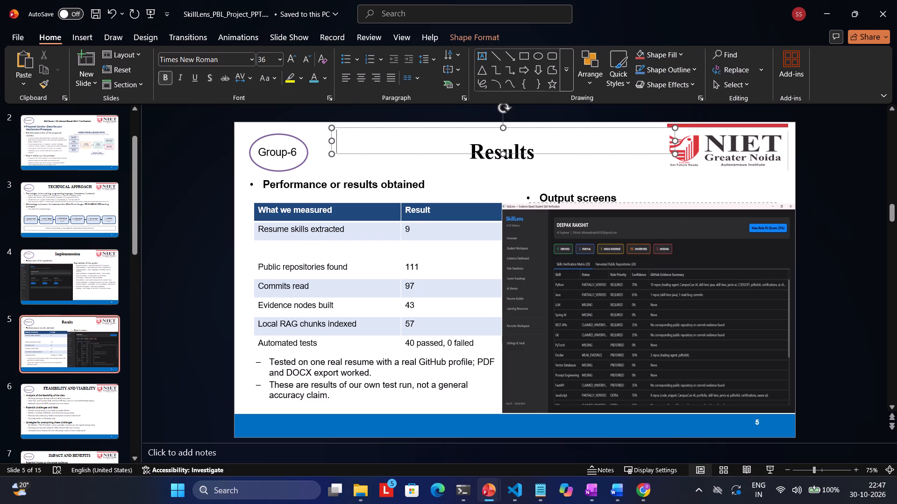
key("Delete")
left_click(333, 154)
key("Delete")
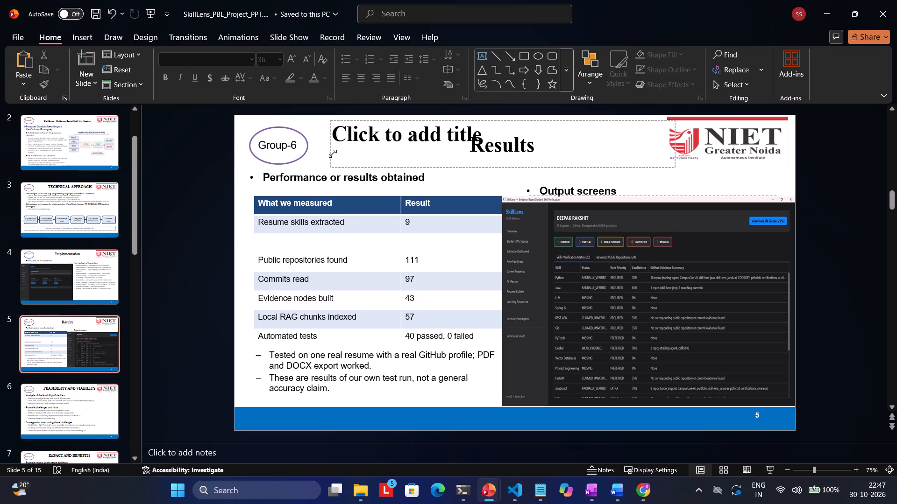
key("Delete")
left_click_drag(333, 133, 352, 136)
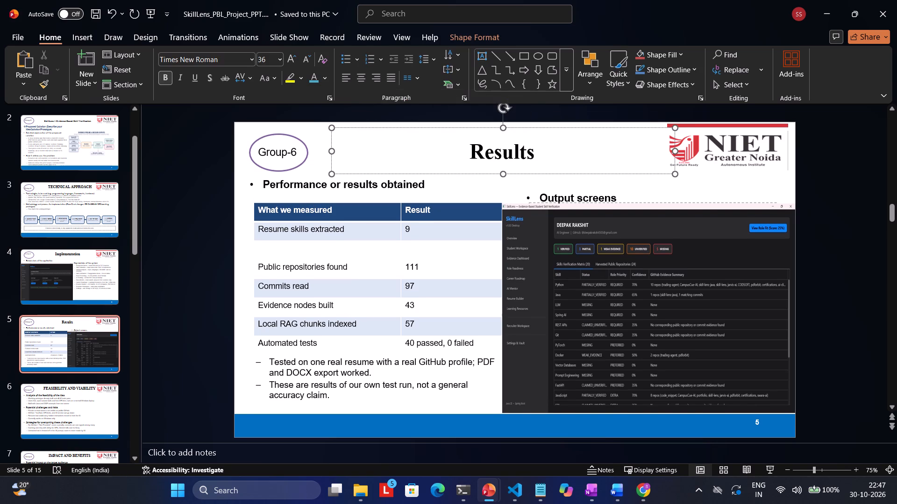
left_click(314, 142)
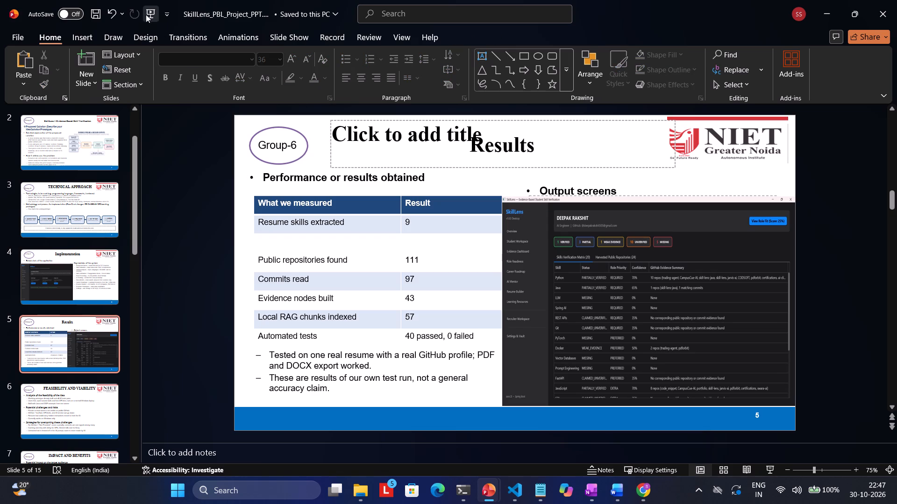
Play the slide show from the beginning and check every slide through to the last Prototype slide 15.
left_click(149, 13)
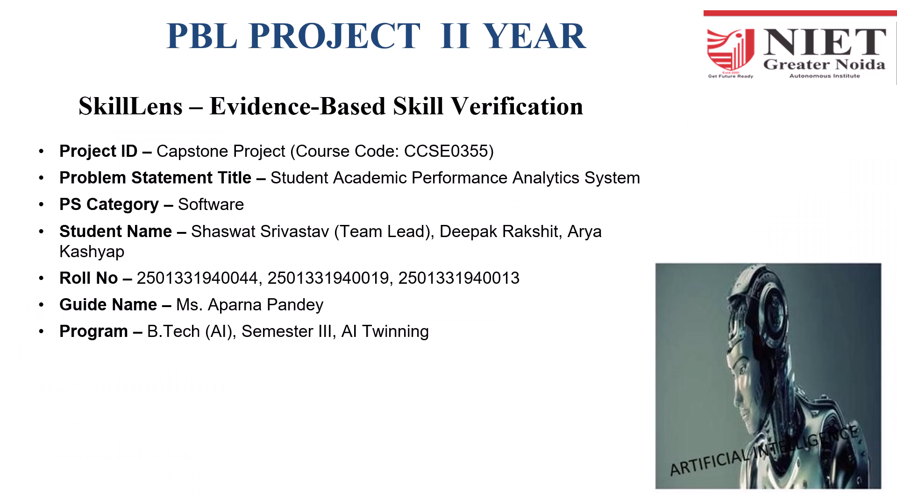
key("Down")
key("Down")
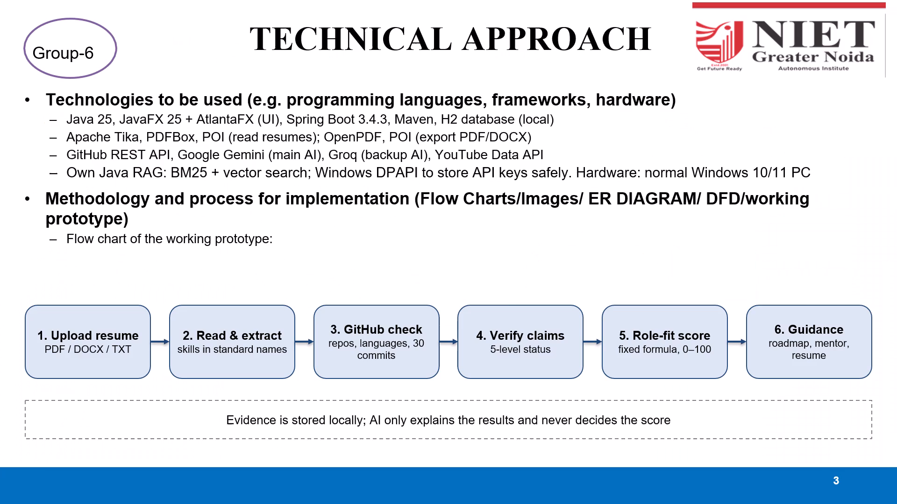
key("Down")
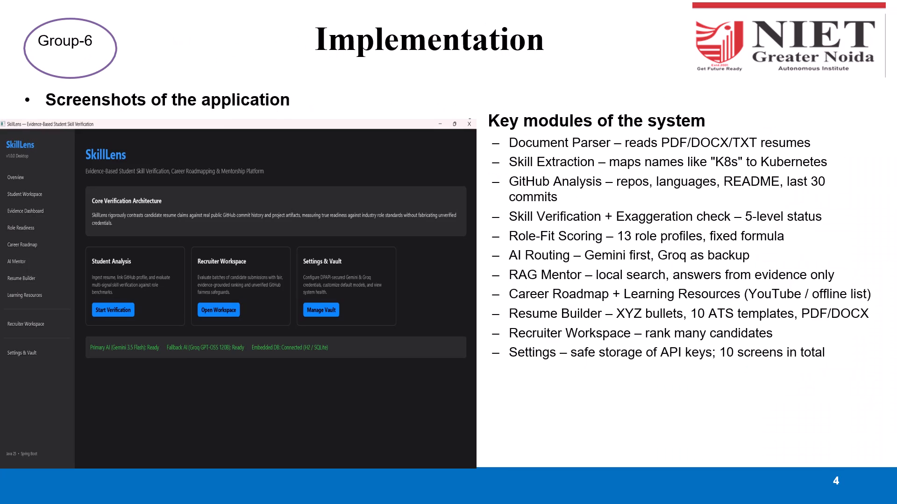
key("Down")
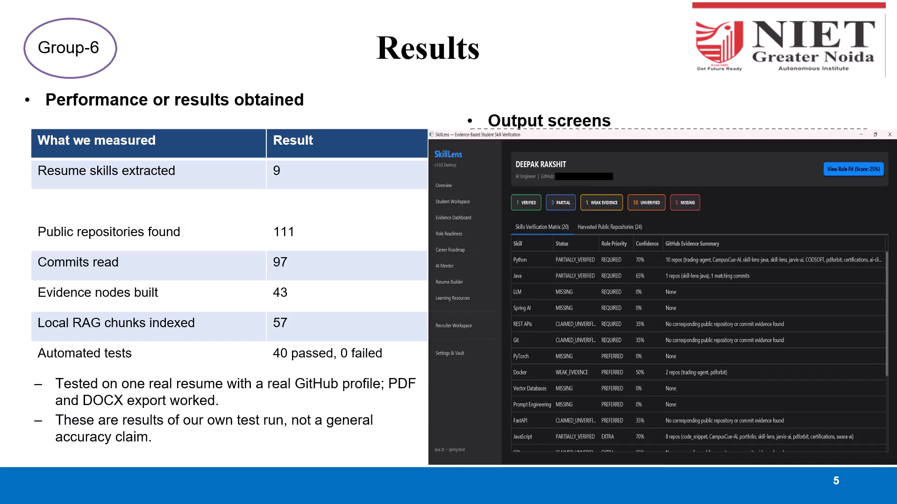
key("Down")
key("Down")
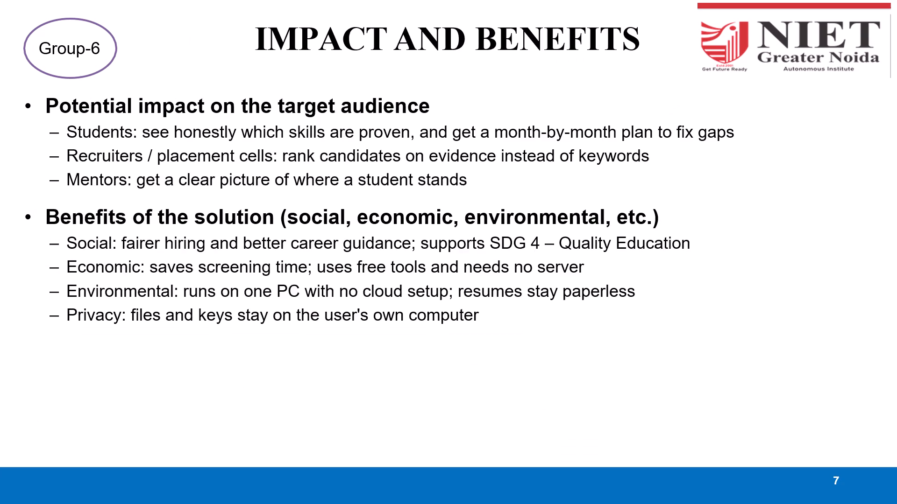
key("Down")
key("Down")
key("Down")
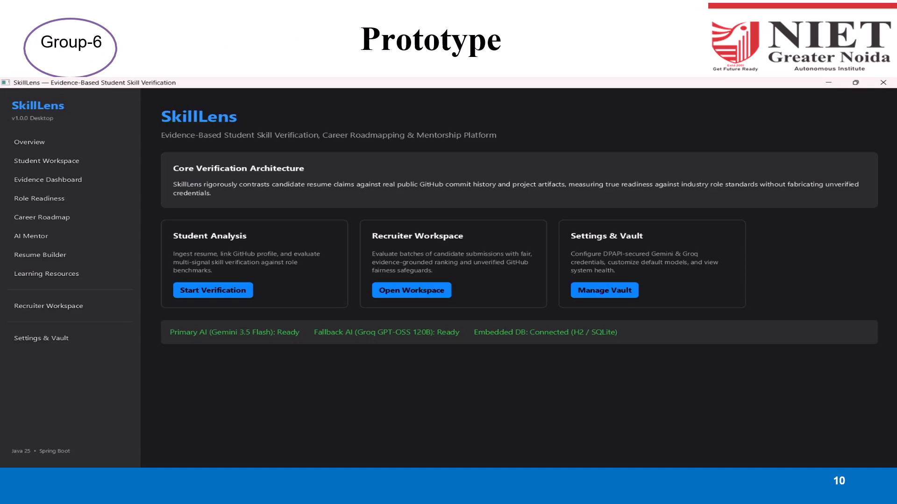
key("Down")
key("Down")
key("Down")
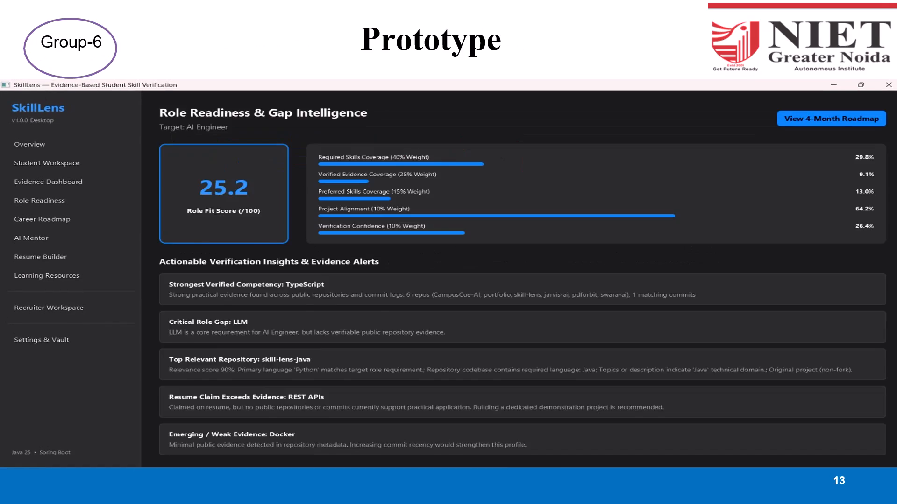
key("Down")
key("Down")
key("Down")
Recheck the screenshots on Prototype slides 13 to 15 in the slide show, comparing slides 14 and 15.
key("Up")
key("Up")
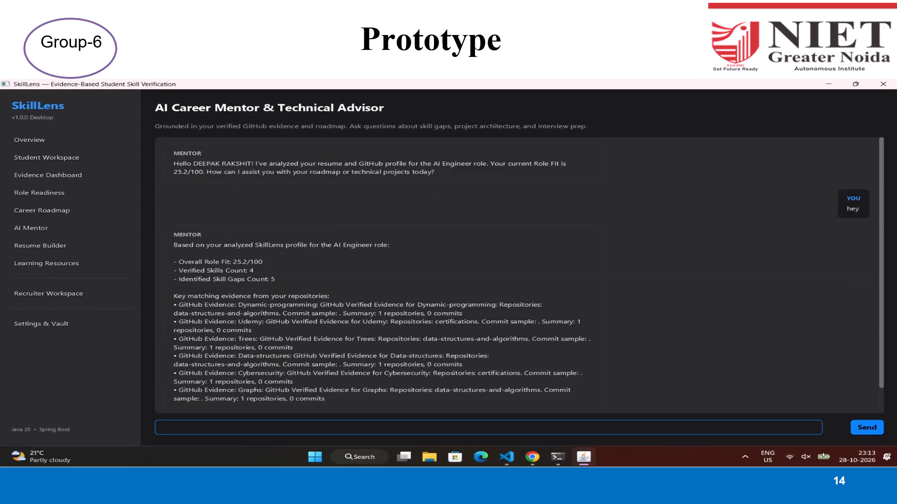
key("Down")
key("Up")
key("Down")
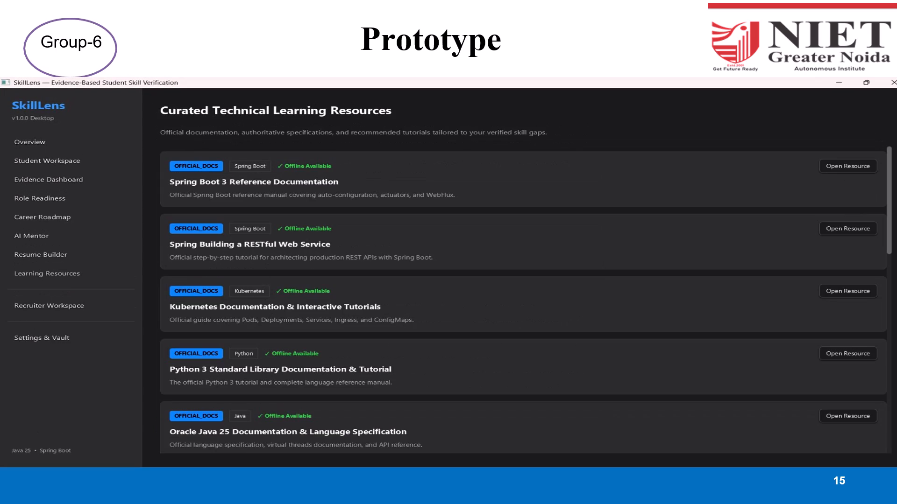
key("Up")
key("Up")
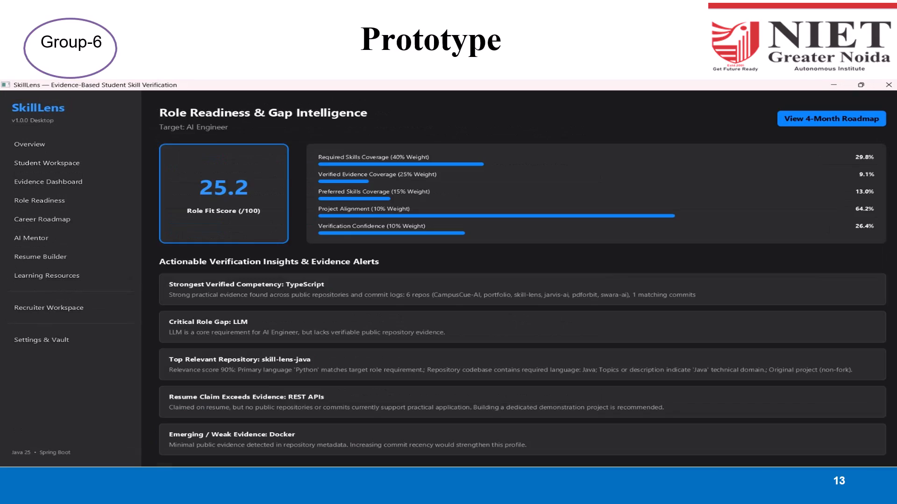
Recheck the Impact and Benefits and Limitation slides in the slide show, continue through the Prototype slides and end the show.
key("Up")
key("Up")
key("Up")
key("Up")
key("Up")
key("Up")
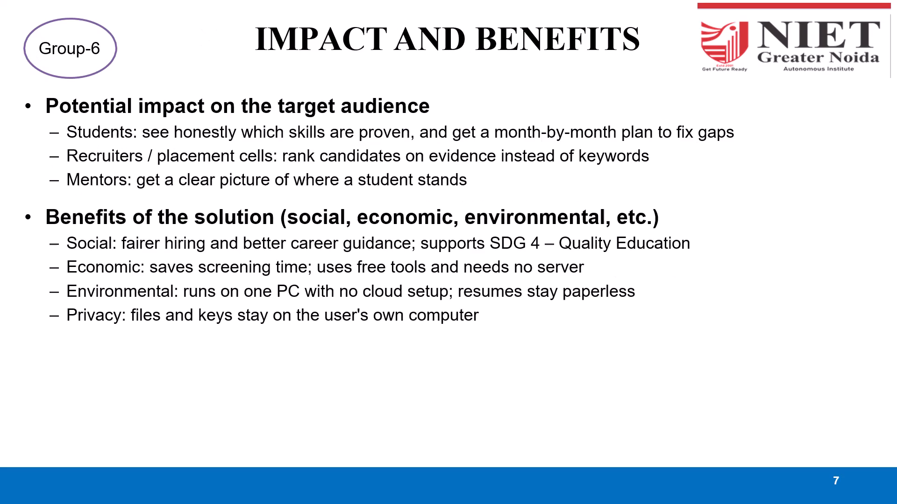
key("Up")
key("Up")
key("Down")
key("Down")
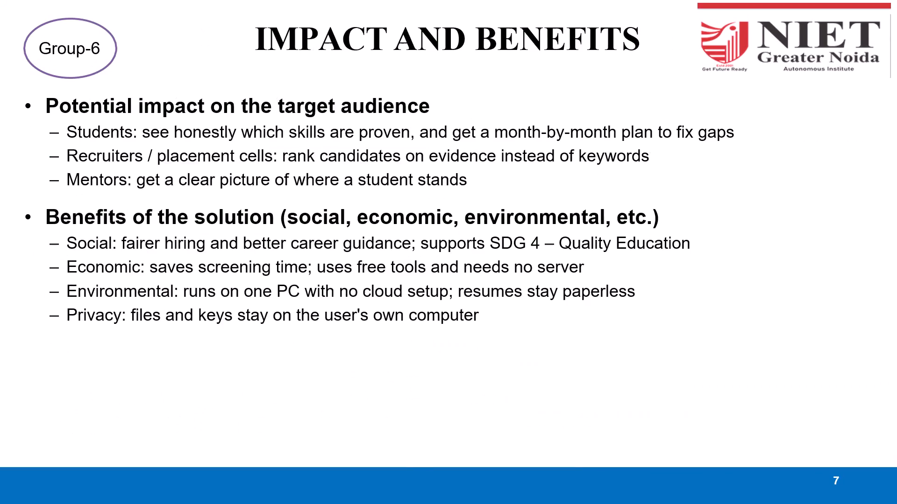
key("Down")
key("Up")
key("Down")
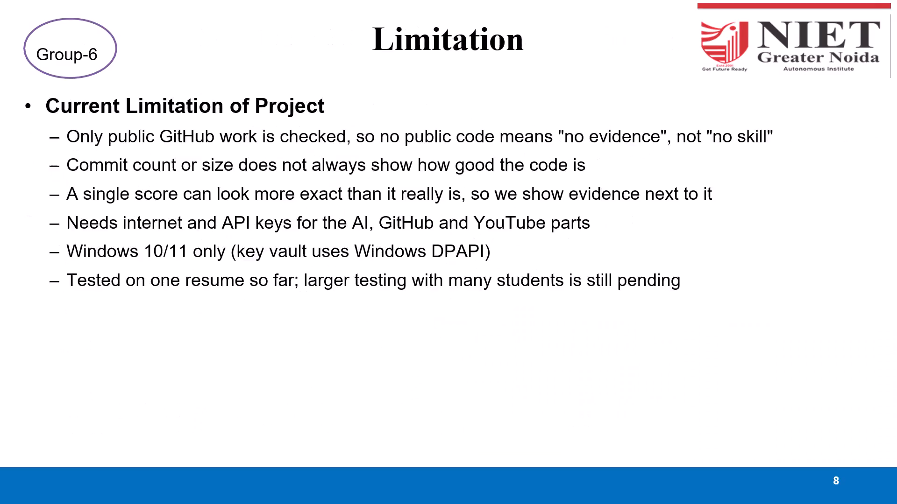
key("Down")
key("Down")
key("Down")
key("Down")
key("Down")
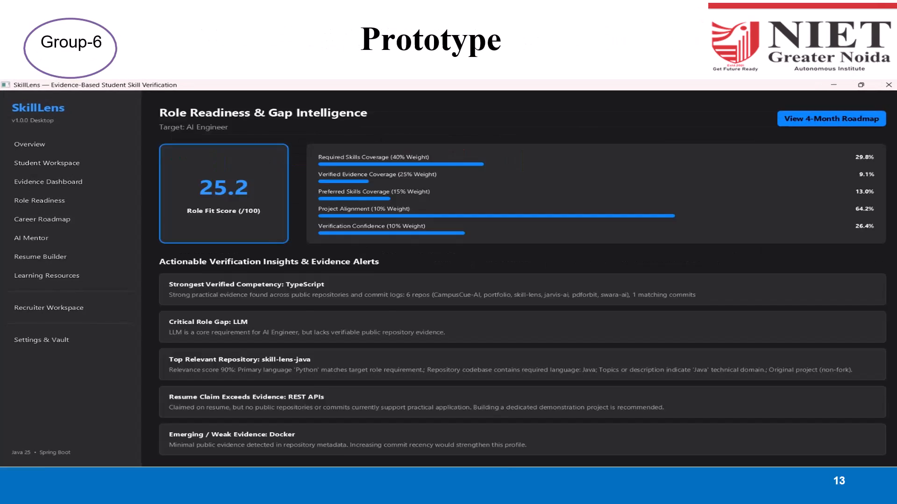
key("Down")
key("Down")
key("Down")
key("Down")
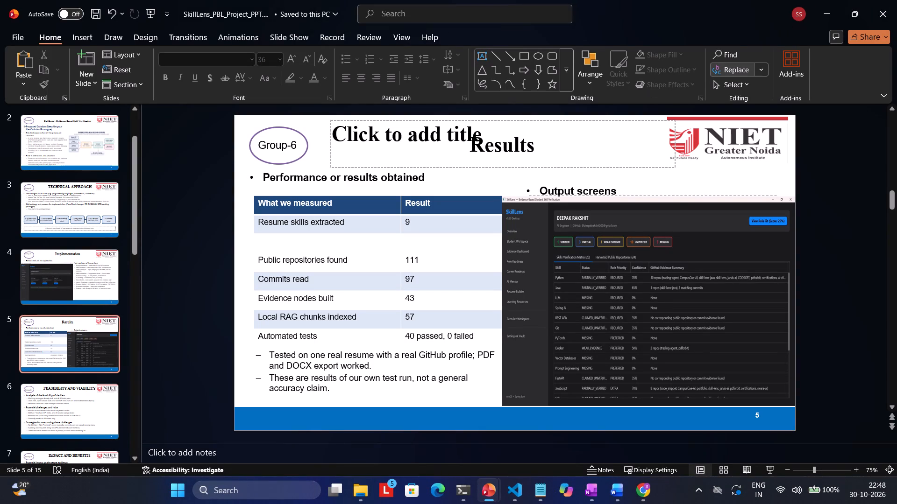
On Limitation slide 8, shrink the bullet text box so its bottom edge sits just below the last bullet.
scroll(29, 333, "down", 8)
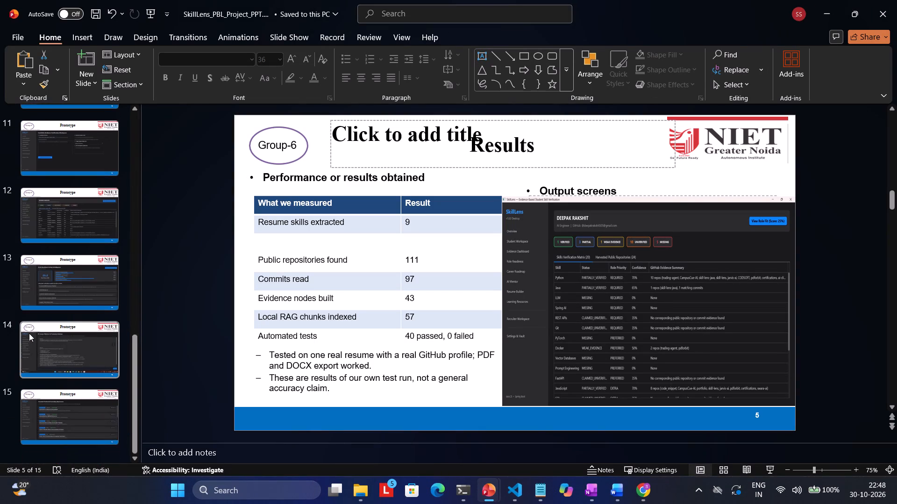
scroll(29, 333, "down", 2)
scroll(29, 333, "up", 4)
scroll(29, 333, "down", 1)
left_click(89, 208)
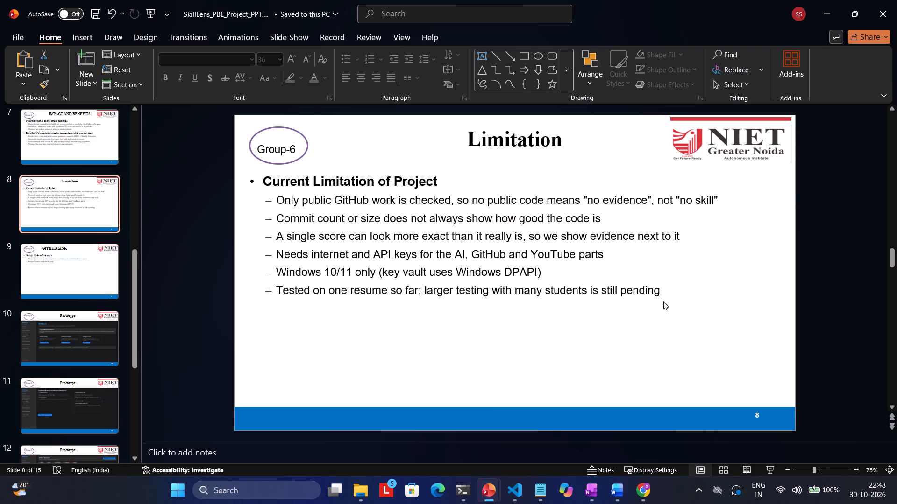
left_click(661, 293)
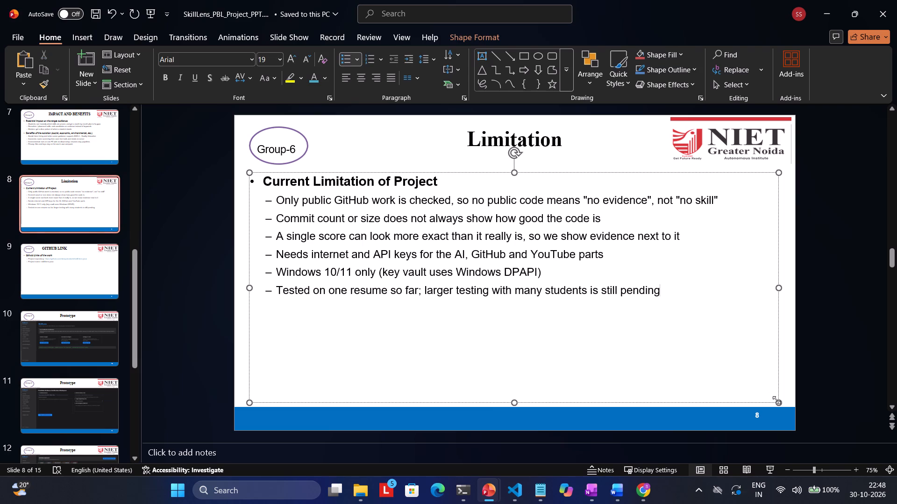
right_click(776, 400)
left_click(781, 401)
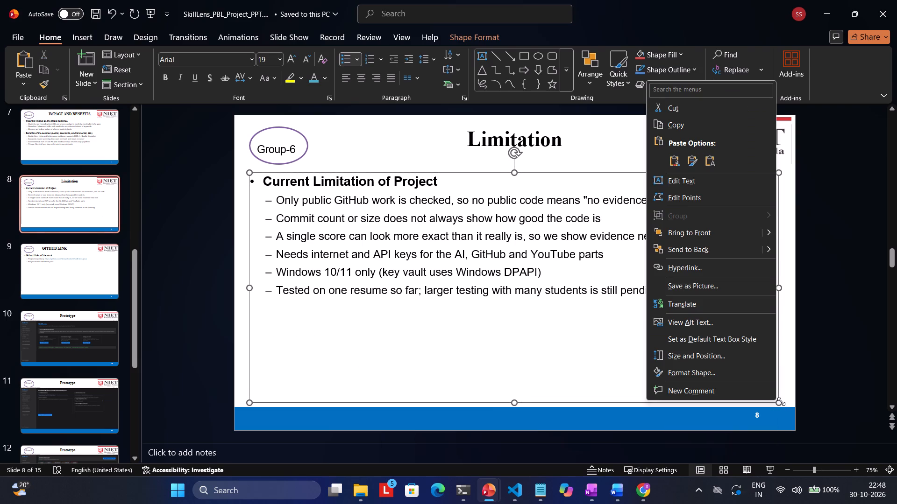
left_click_drag(780, 402, 761, 297)
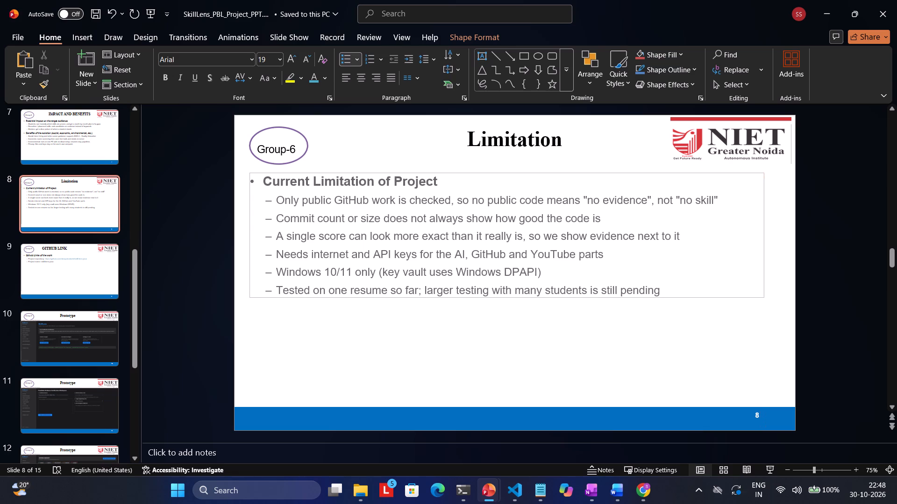
left_click_drag(761, 297, 760, 297)
left_click(552, 370)
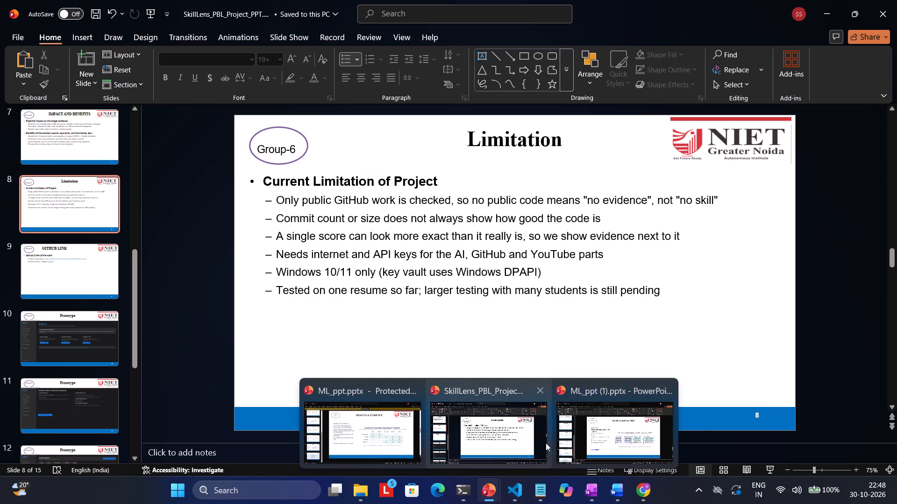
Copy the Model-Readiness Gates diagram from the Limitations slide of ML_ppt (1).pptx and paste it onto Limitation slide 8 of the SkillLens presentation.
left_click(584, 434)
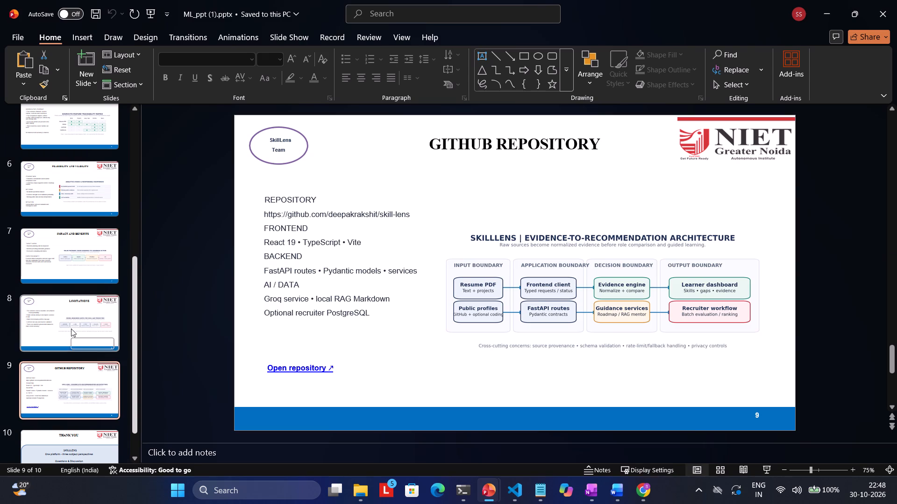
left_click(71, 329)
left_click(83, 269)
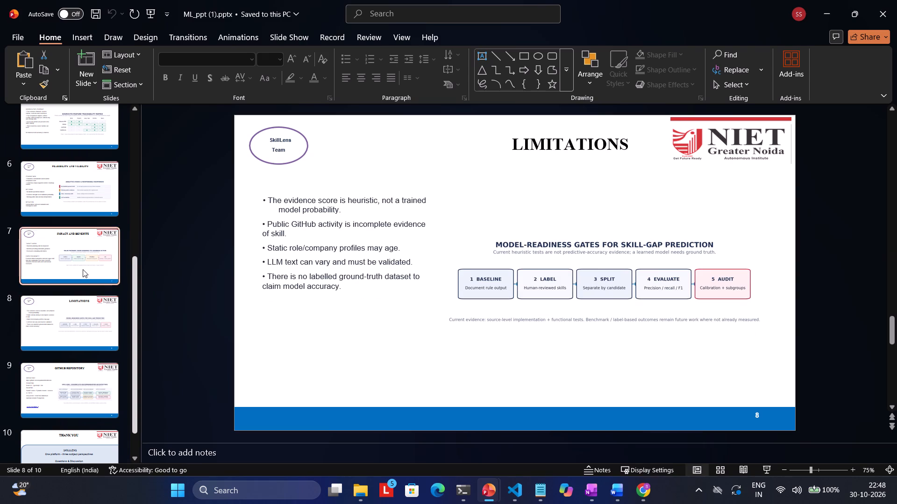
left_click(81, 311)
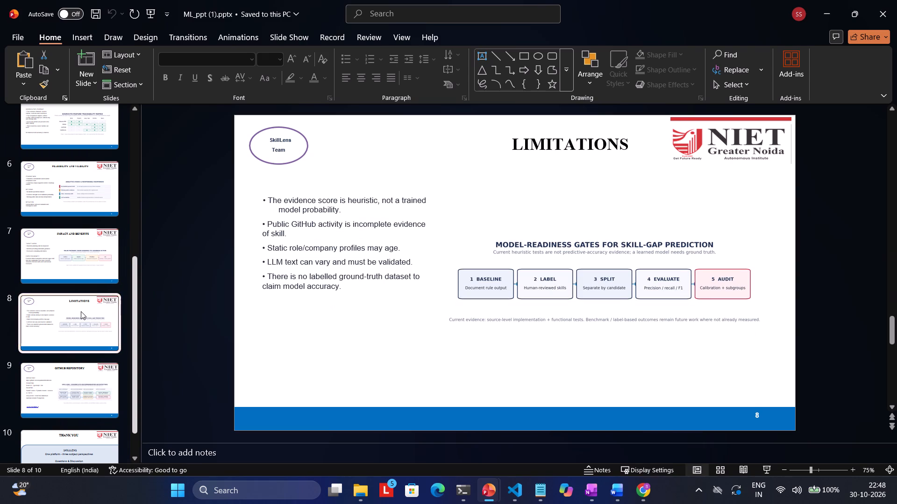
left_click(592, 265)
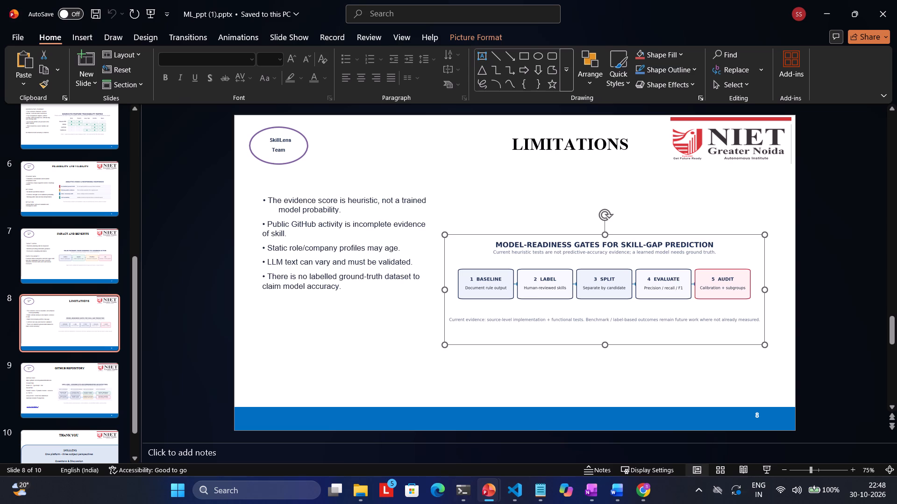
key("ctrl+c")
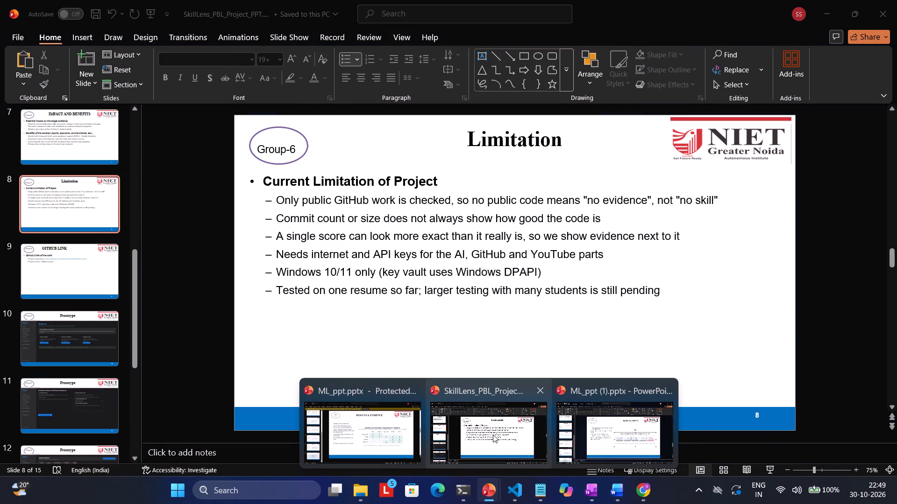
left_click(493, 434)
key("ctrl+v")
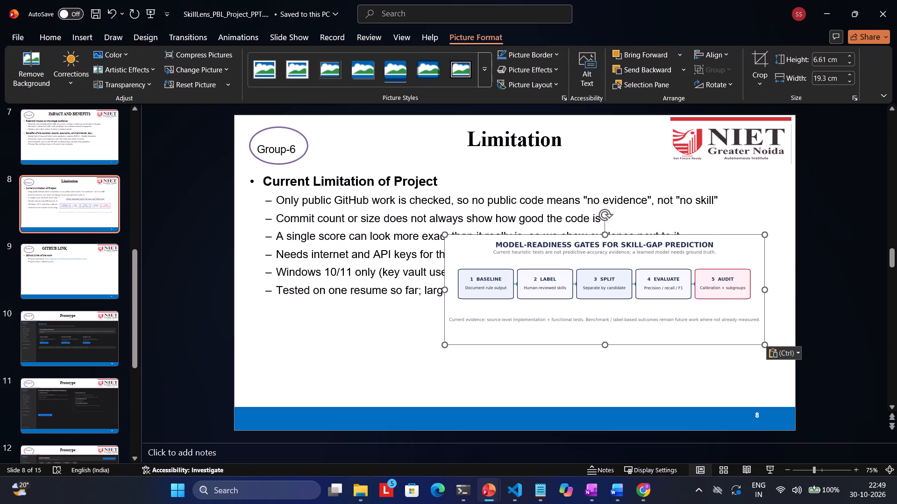
Place the pasted diagram below the limitation bullets, above the blue footer, and widen it on both sides to about 27 cm.
left_click_drag(502, 282, 399, 347)
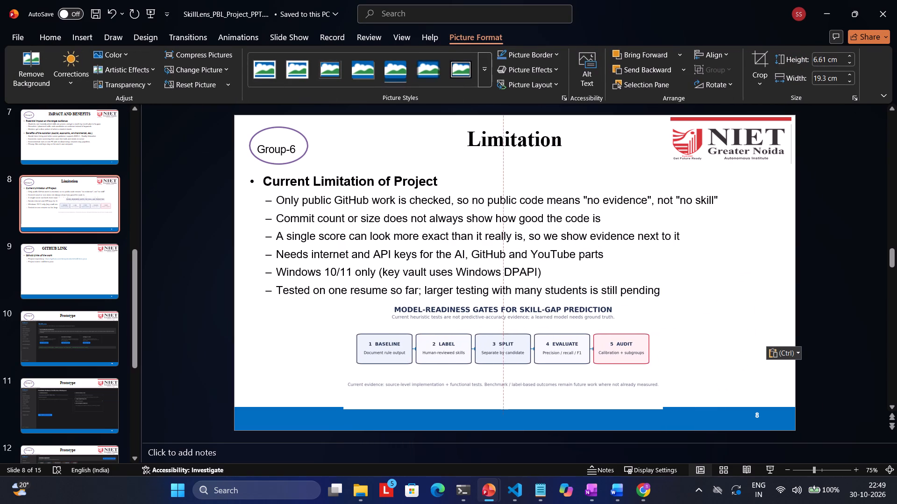
left_click_drag(399, 347, 399, 343)
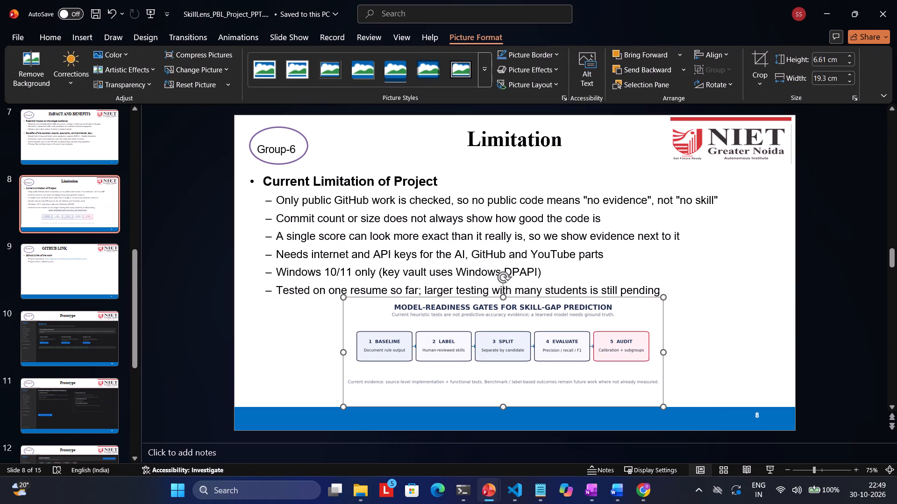
left_click_drag(664, 352, 720, 350)
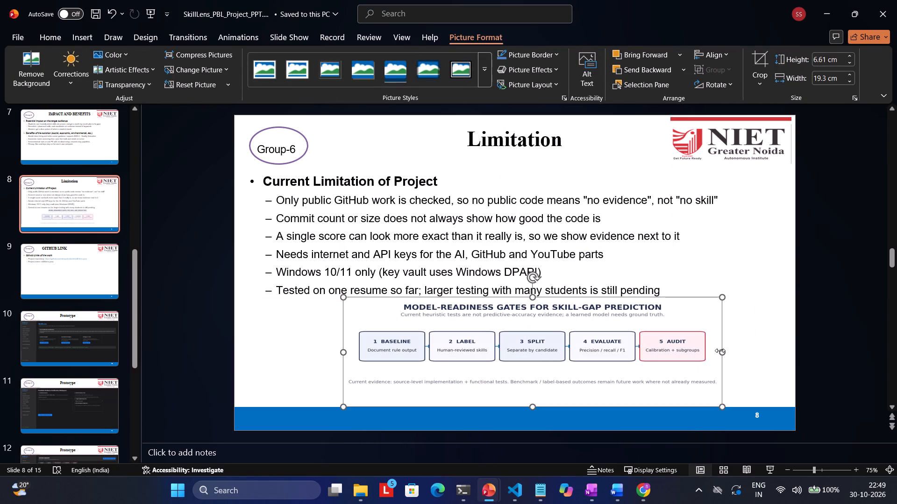
left_click_drag(342, 354, 274, 350)
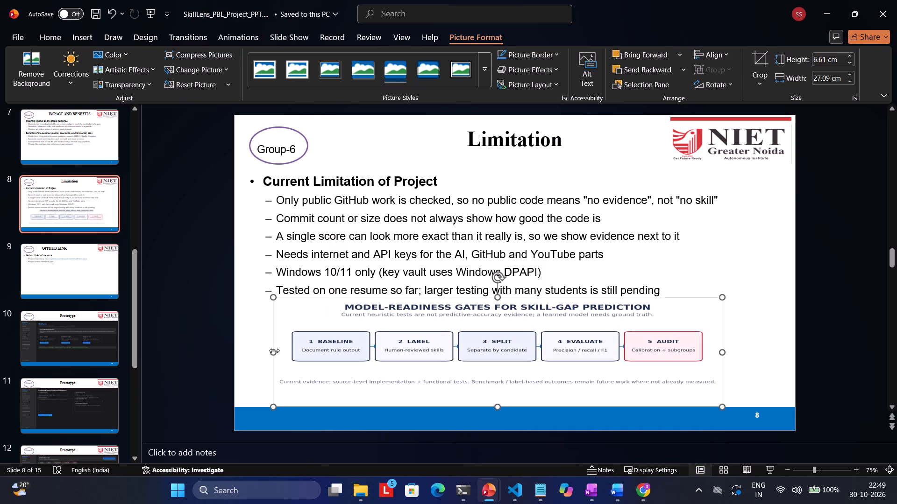
Add a period after "still pending" at the end of the last limitation bullet.
left_click(669, 290)
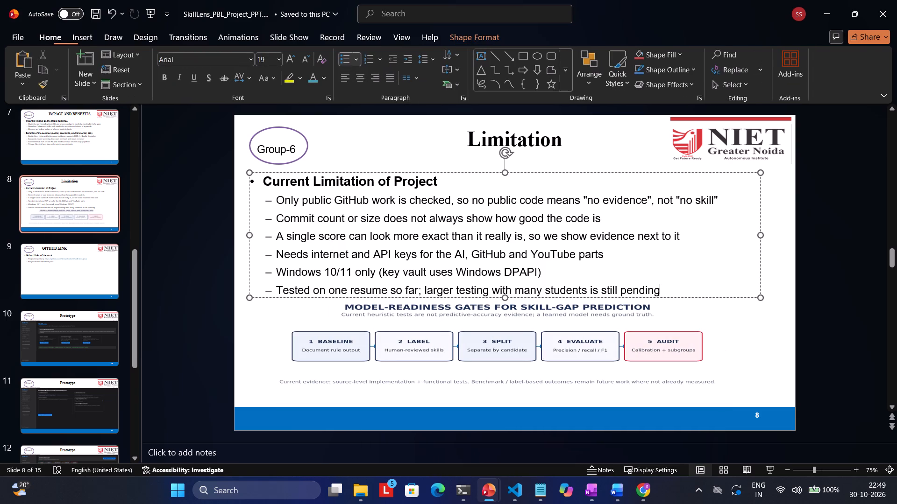
key("period")
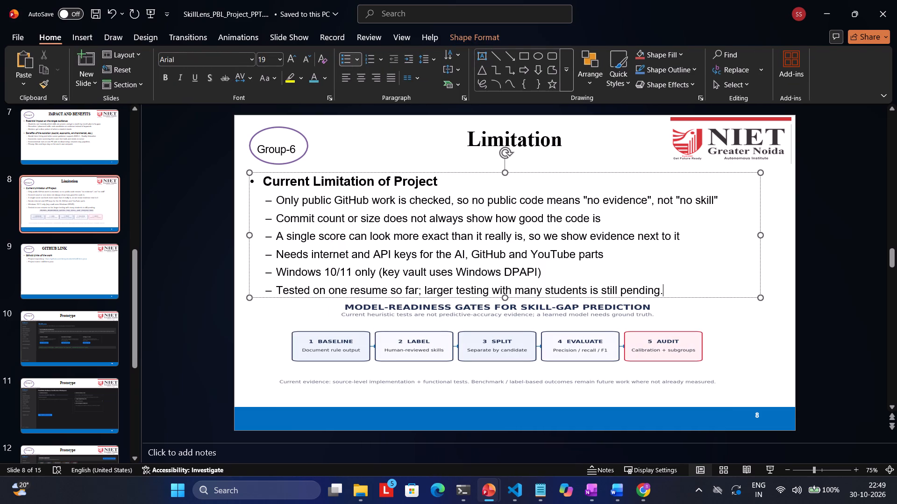
left_click(258, 338)
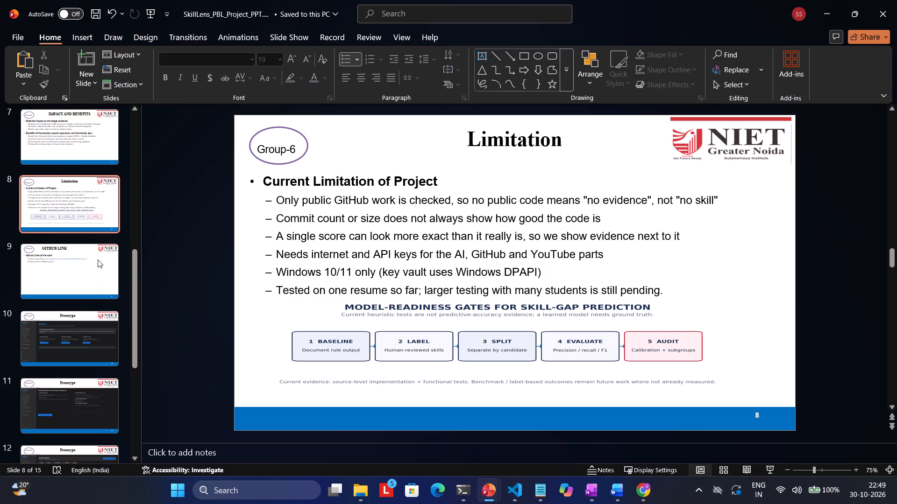
Review the Impact and Benefits slide 7 and the Feasibility and Viability slide 6 for layout and free space.
left_click(98, 259)
left_click(86, 191)
scroll(86, 191, "up", 1)
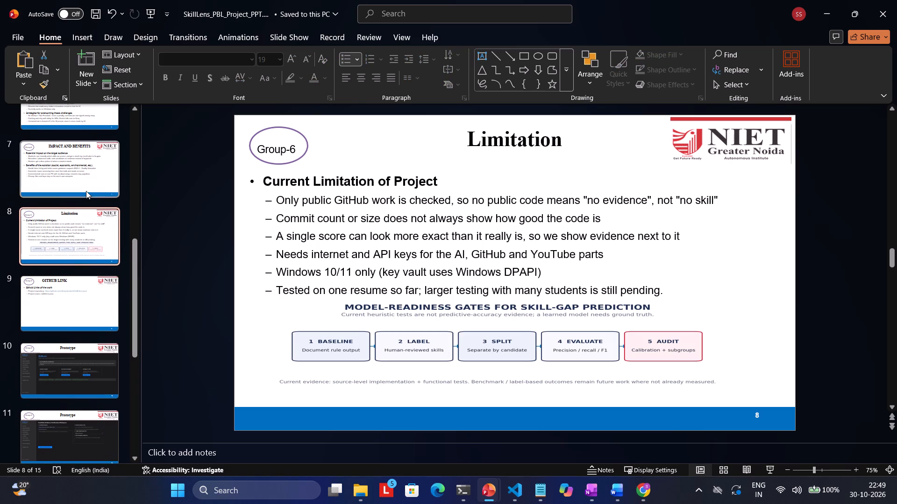
left_click(85, 159)
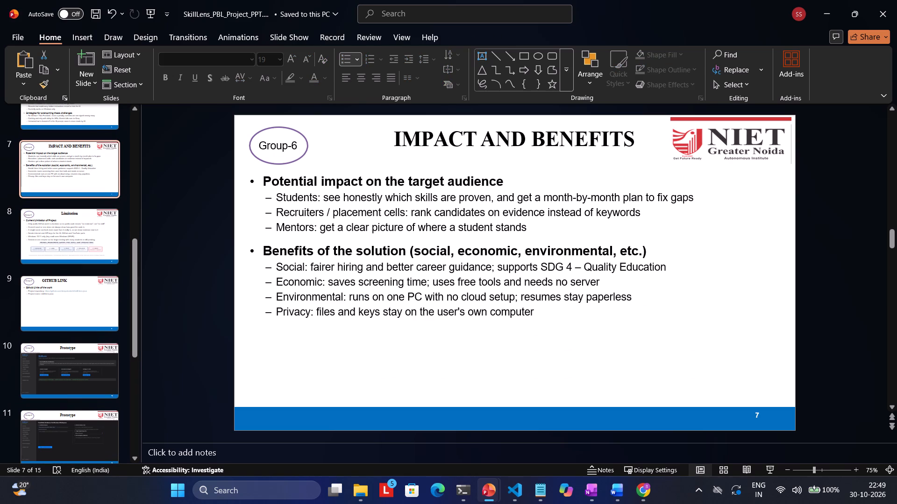
left_click(548, 312)
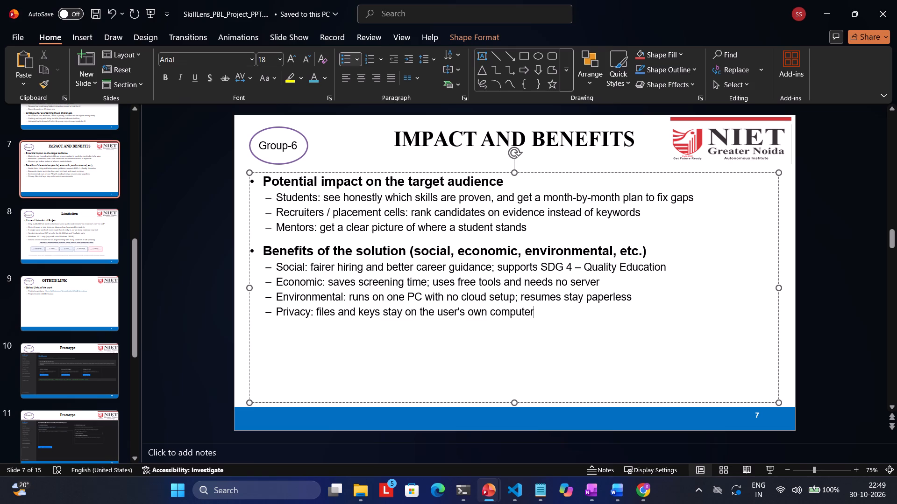
scroll(101, 181, "up", 1)
left_click(89, 192)
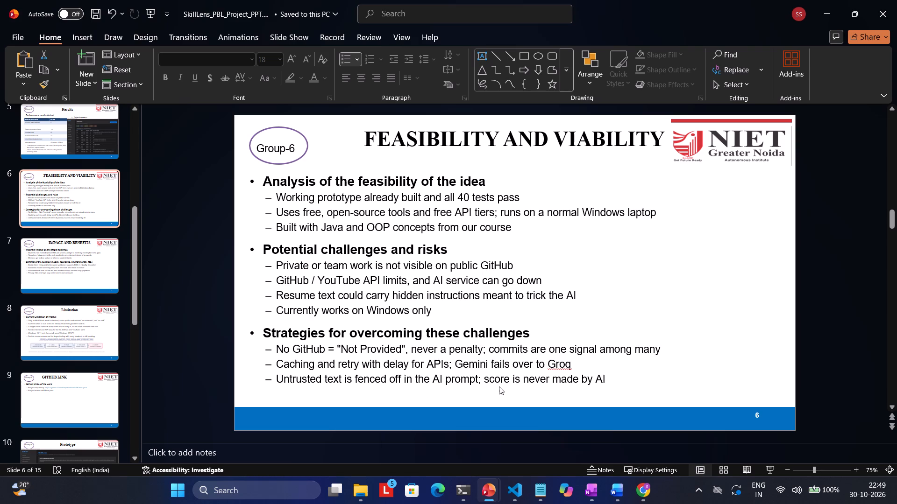
Review the deck from title slide 1 through the technical, results and feasibility slides to Prototype slide 13 for content and layout.
scroll(121, 237, "up", 8)
left_click(68, 157)
left_click(63, 215)
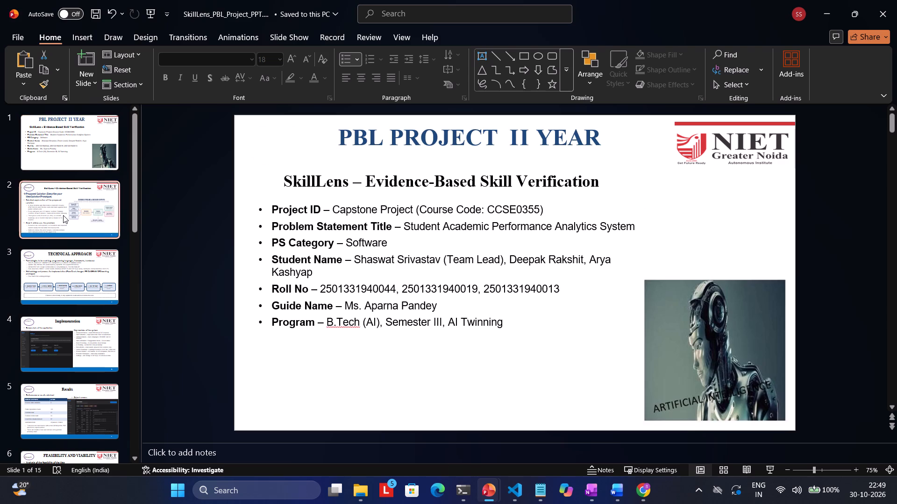
left_click(64, 252)
left_click(57, 337)
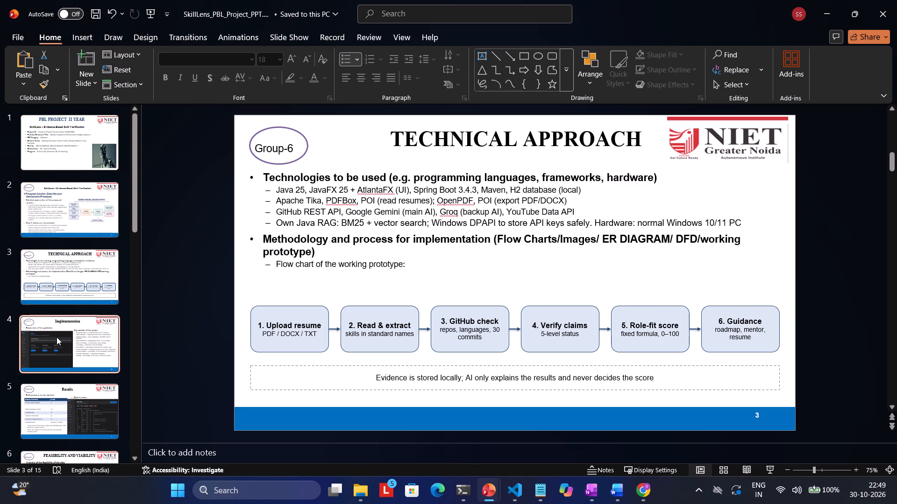
left_click(47, 435)
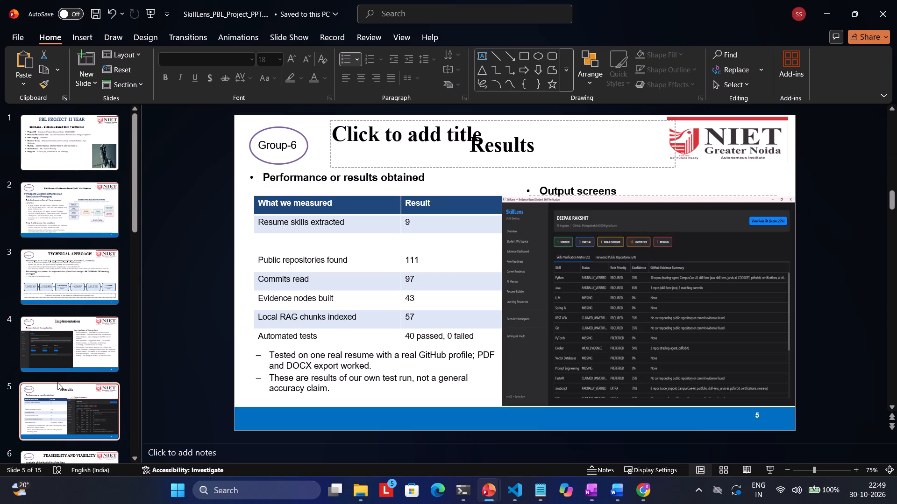
scroll(57, 382, "down", 1)
left_click(72, 343)
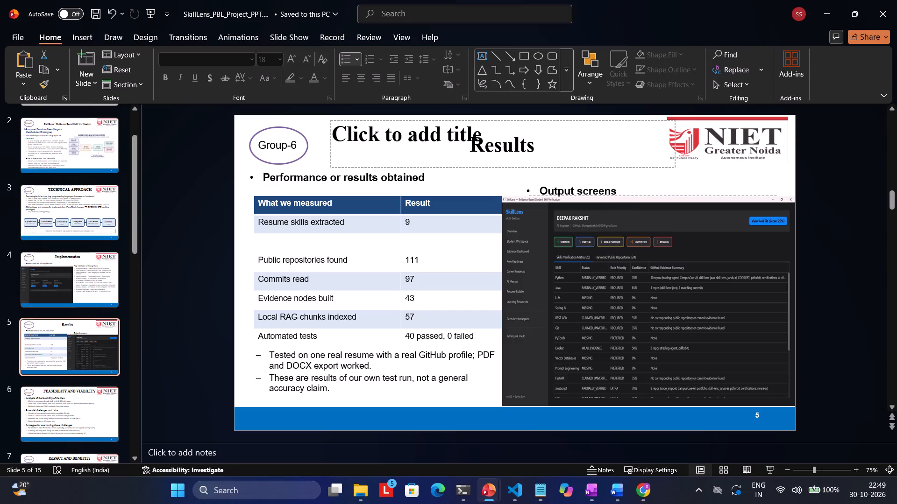
left_click(54, 397)
scroll(54, 397, "down", 4)
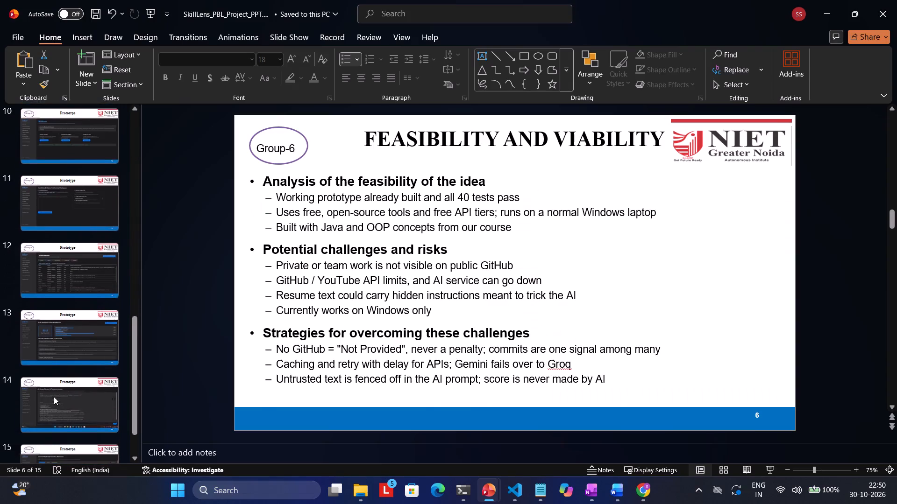
scroll(54, 397, "down", 1)
left_click(91, 120)
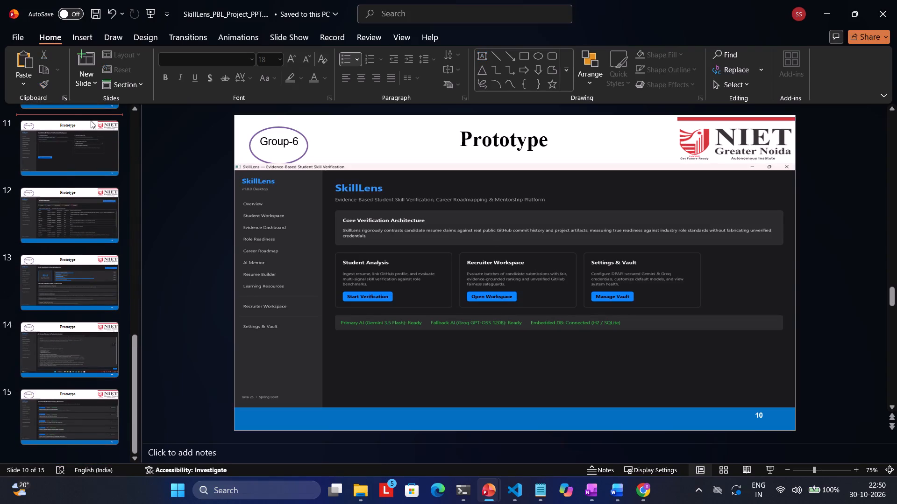